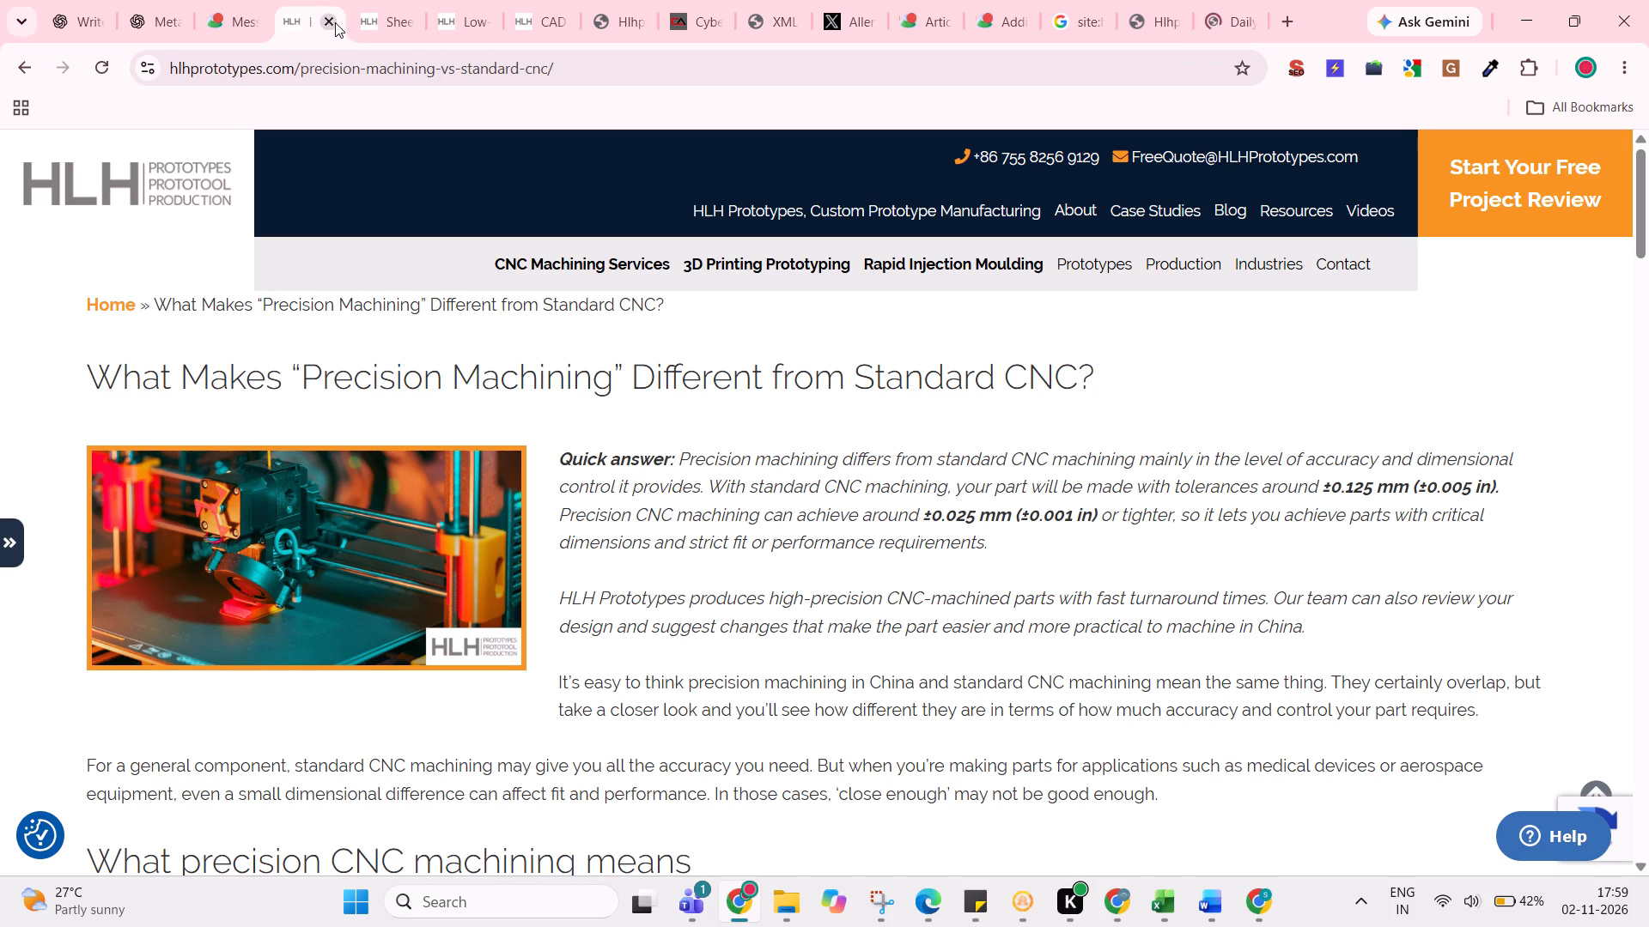
Close all browser tabs between the Message Board and Daily Timesheet tabs, including the HLH Prototypes pages and the press release PDF.
triple_click(334, 22)
triple_click(334, 22)
triple_click(334, 22)
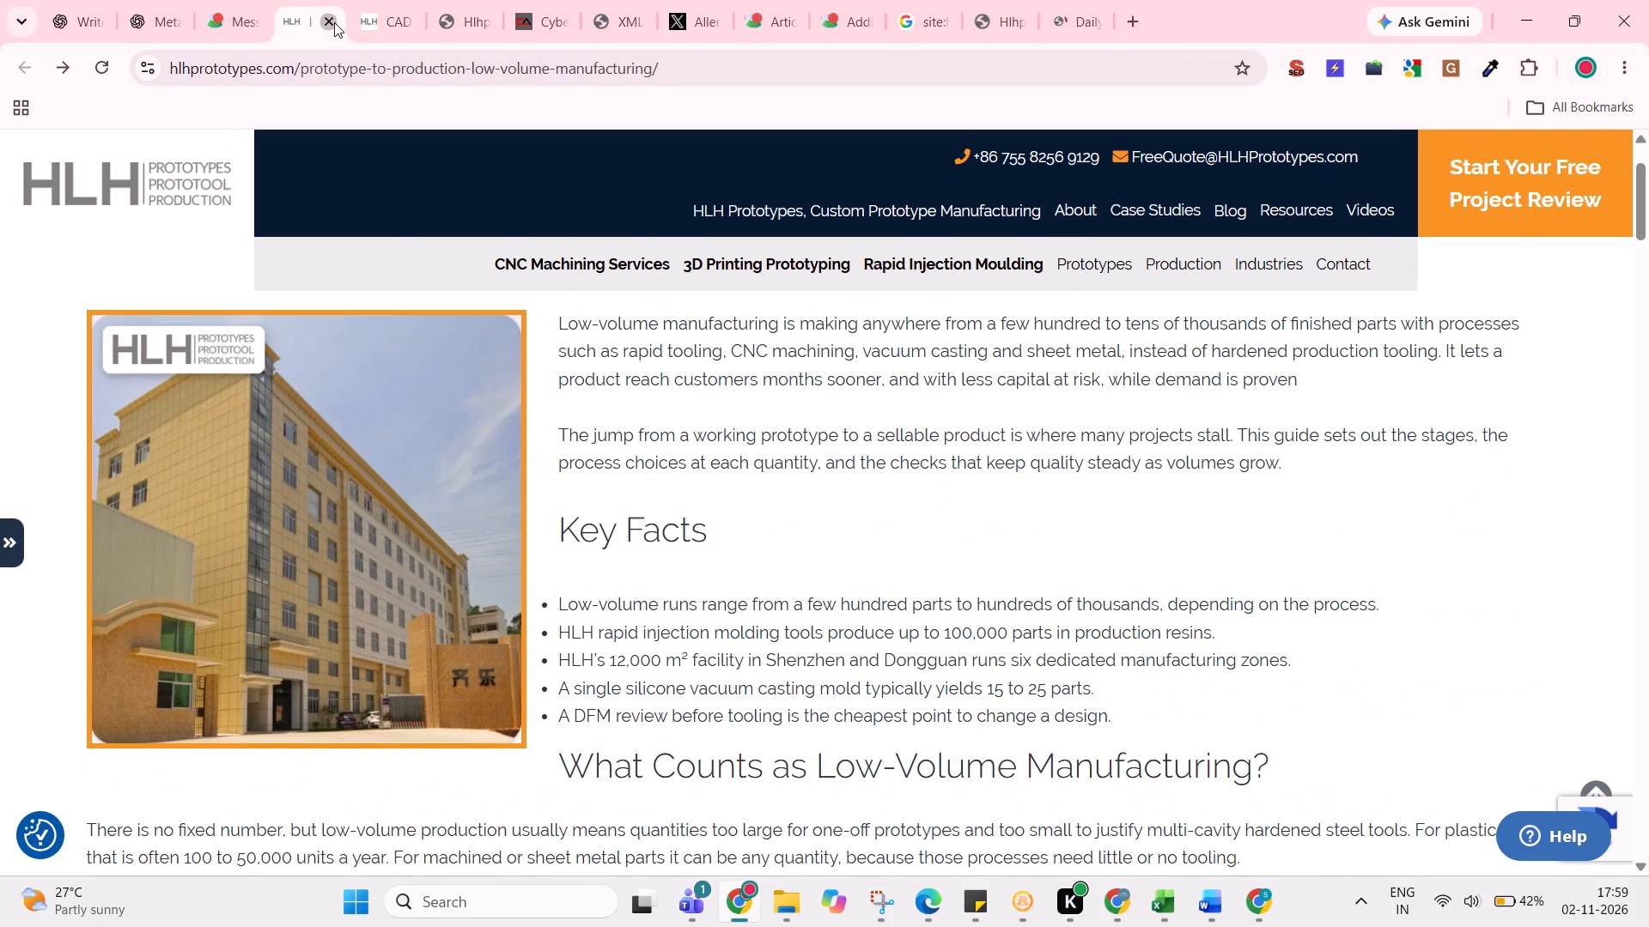
triple_click(334, 22)
triple_click(334, 22)
triple_click(334, 22)
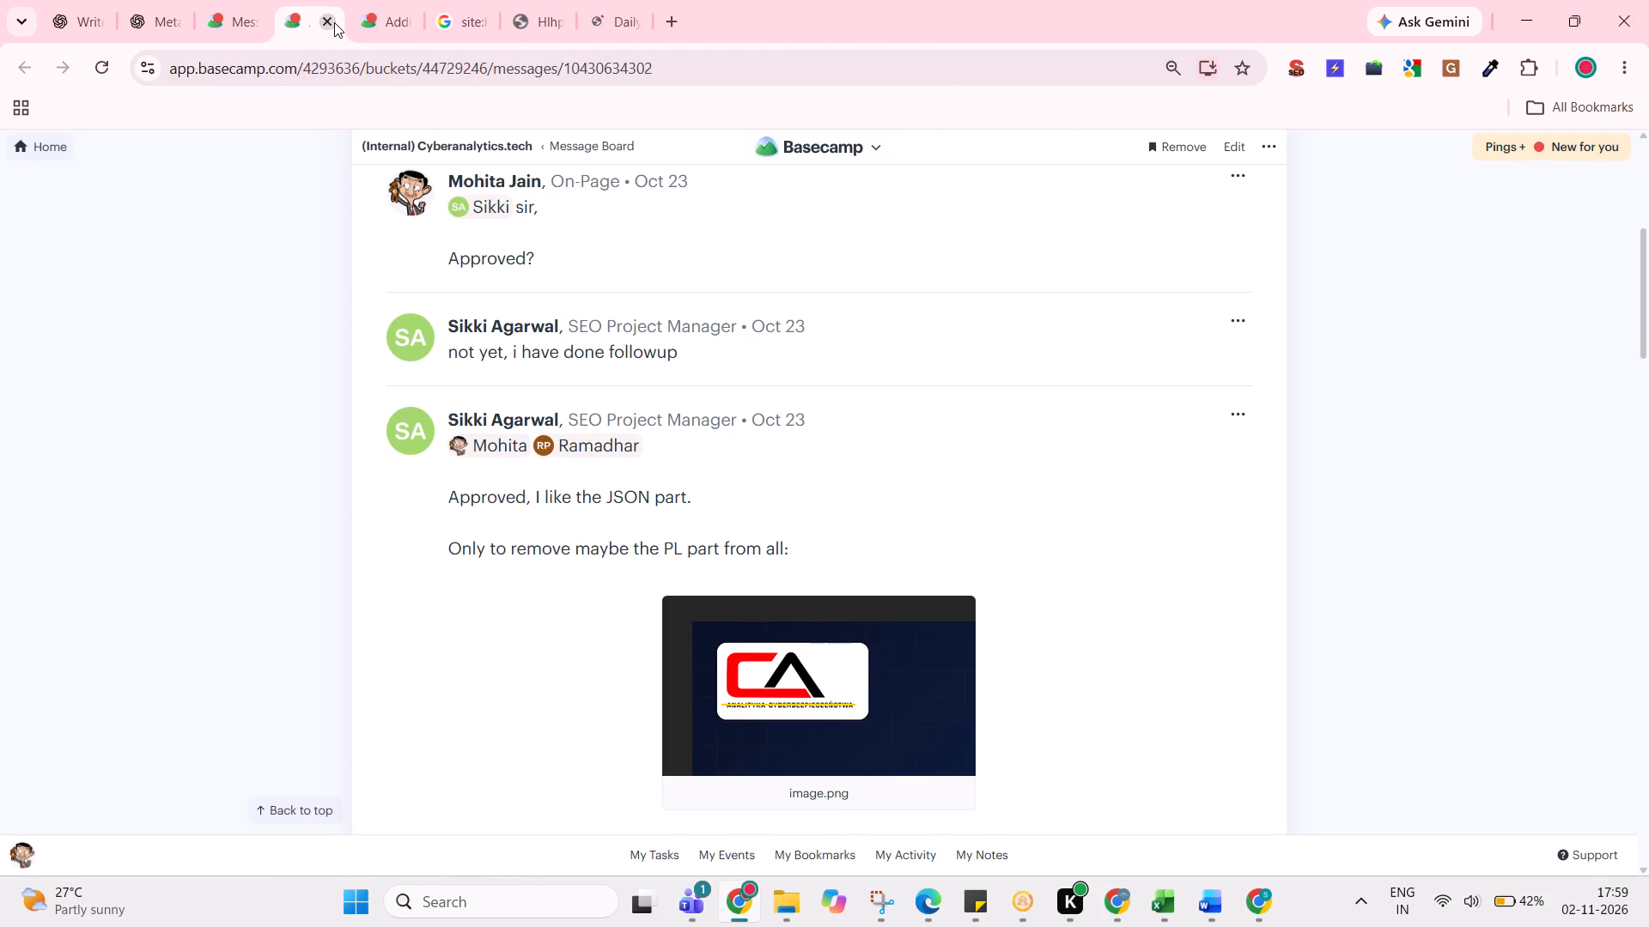
left_click(334, 22)
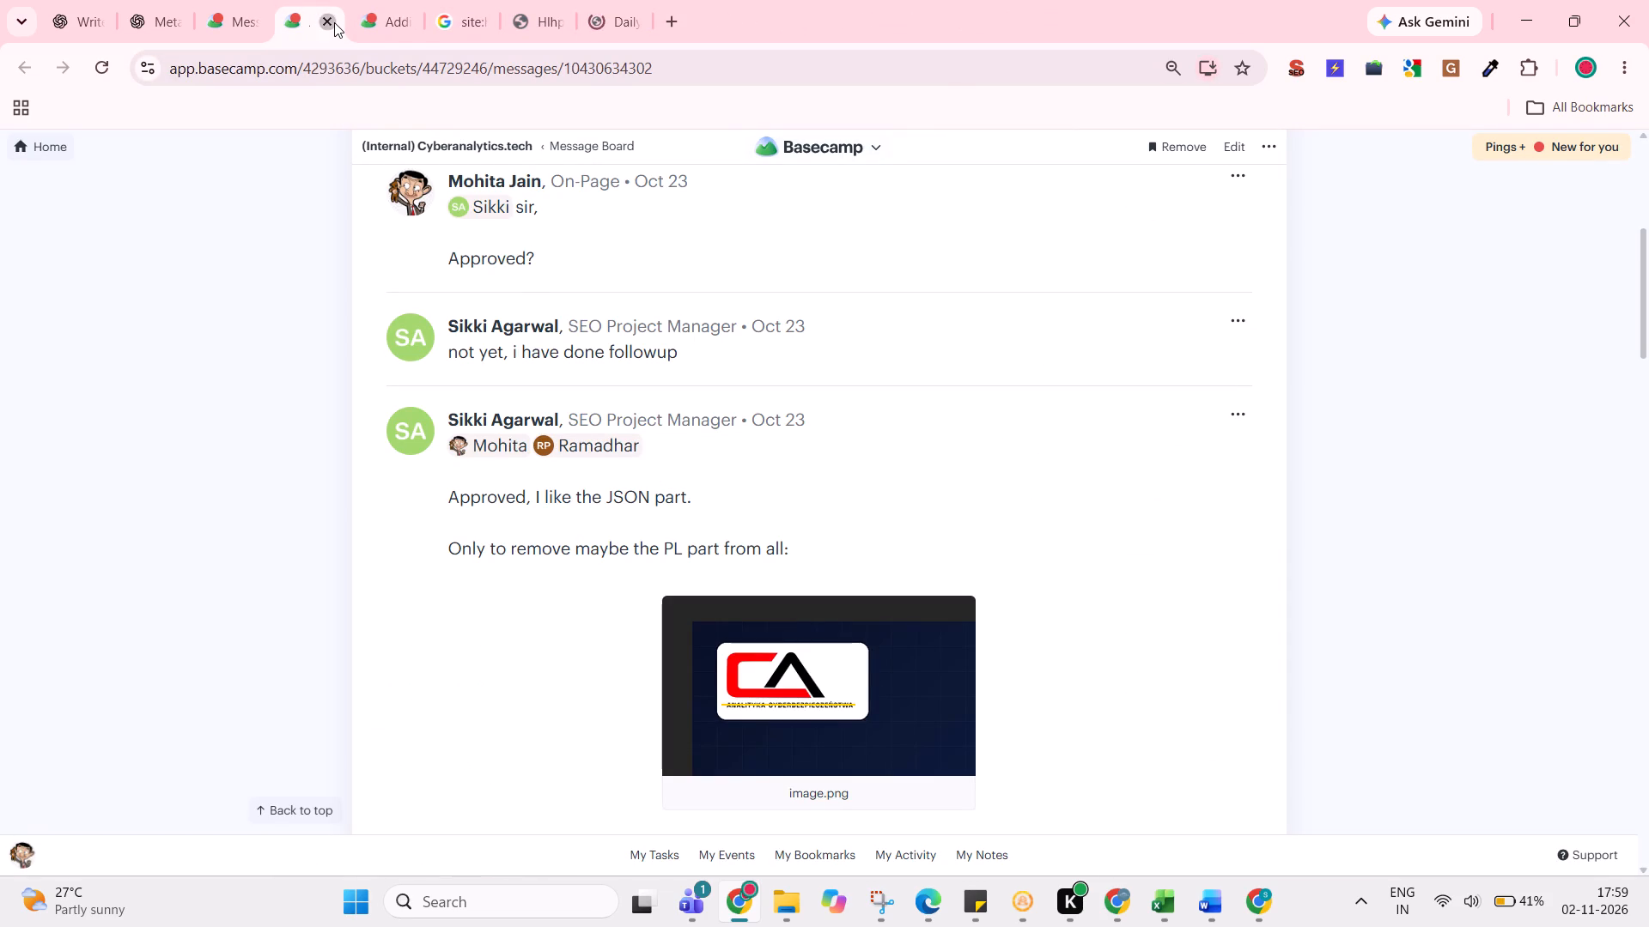
left_click(334, 22)
left_click(334, 22)
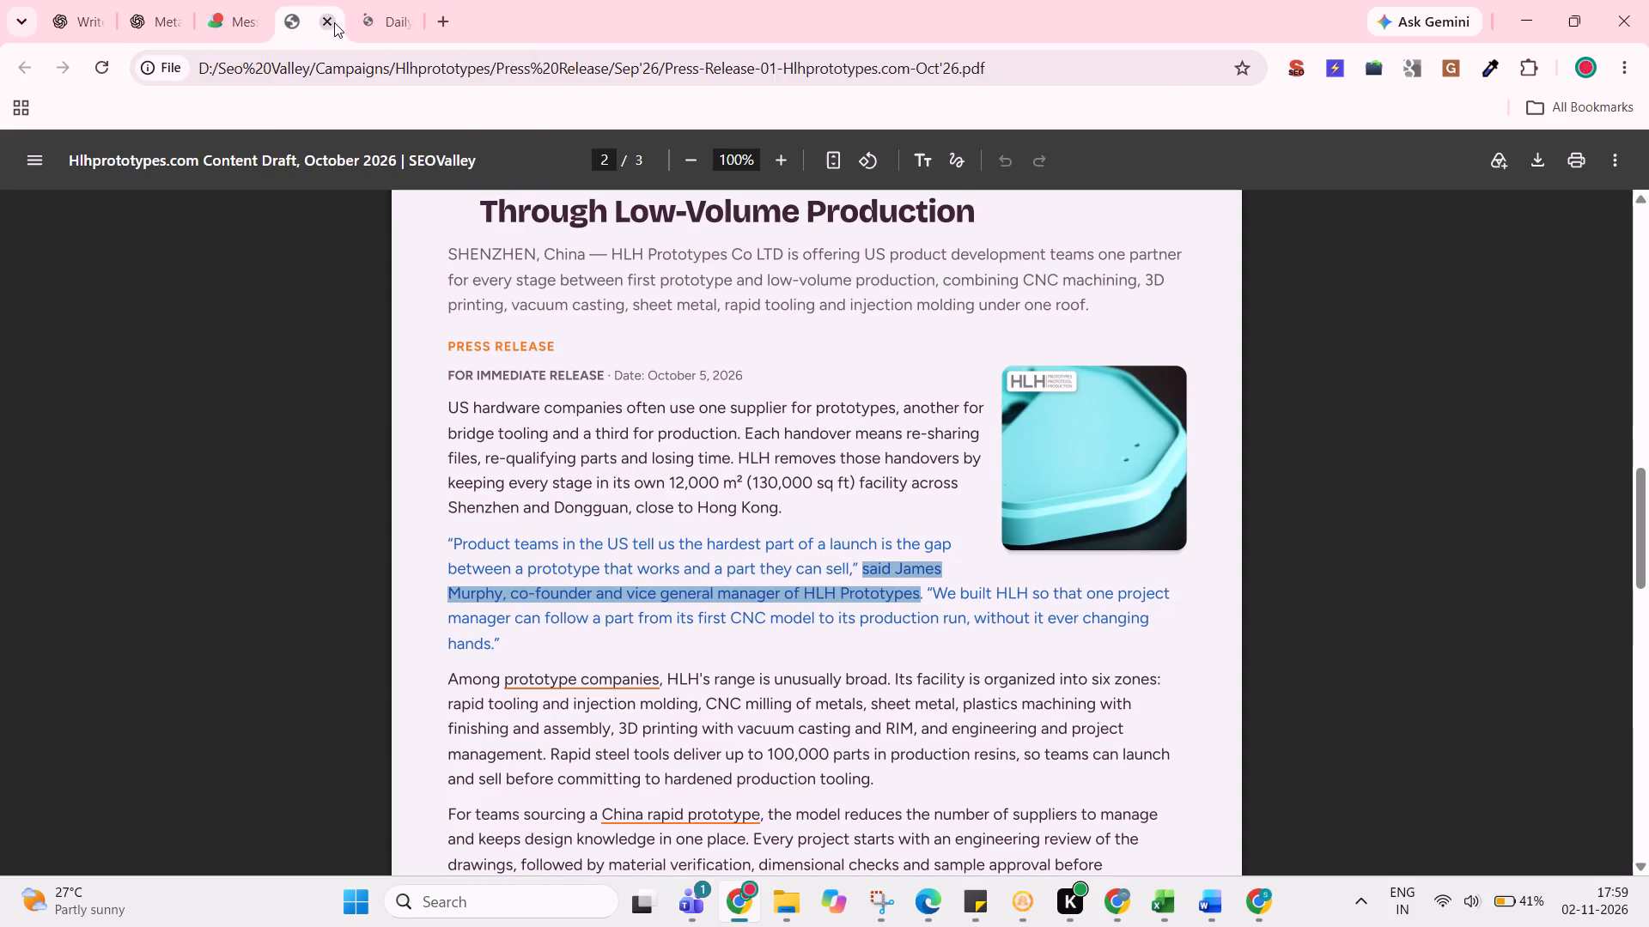
left_click(334, 22)
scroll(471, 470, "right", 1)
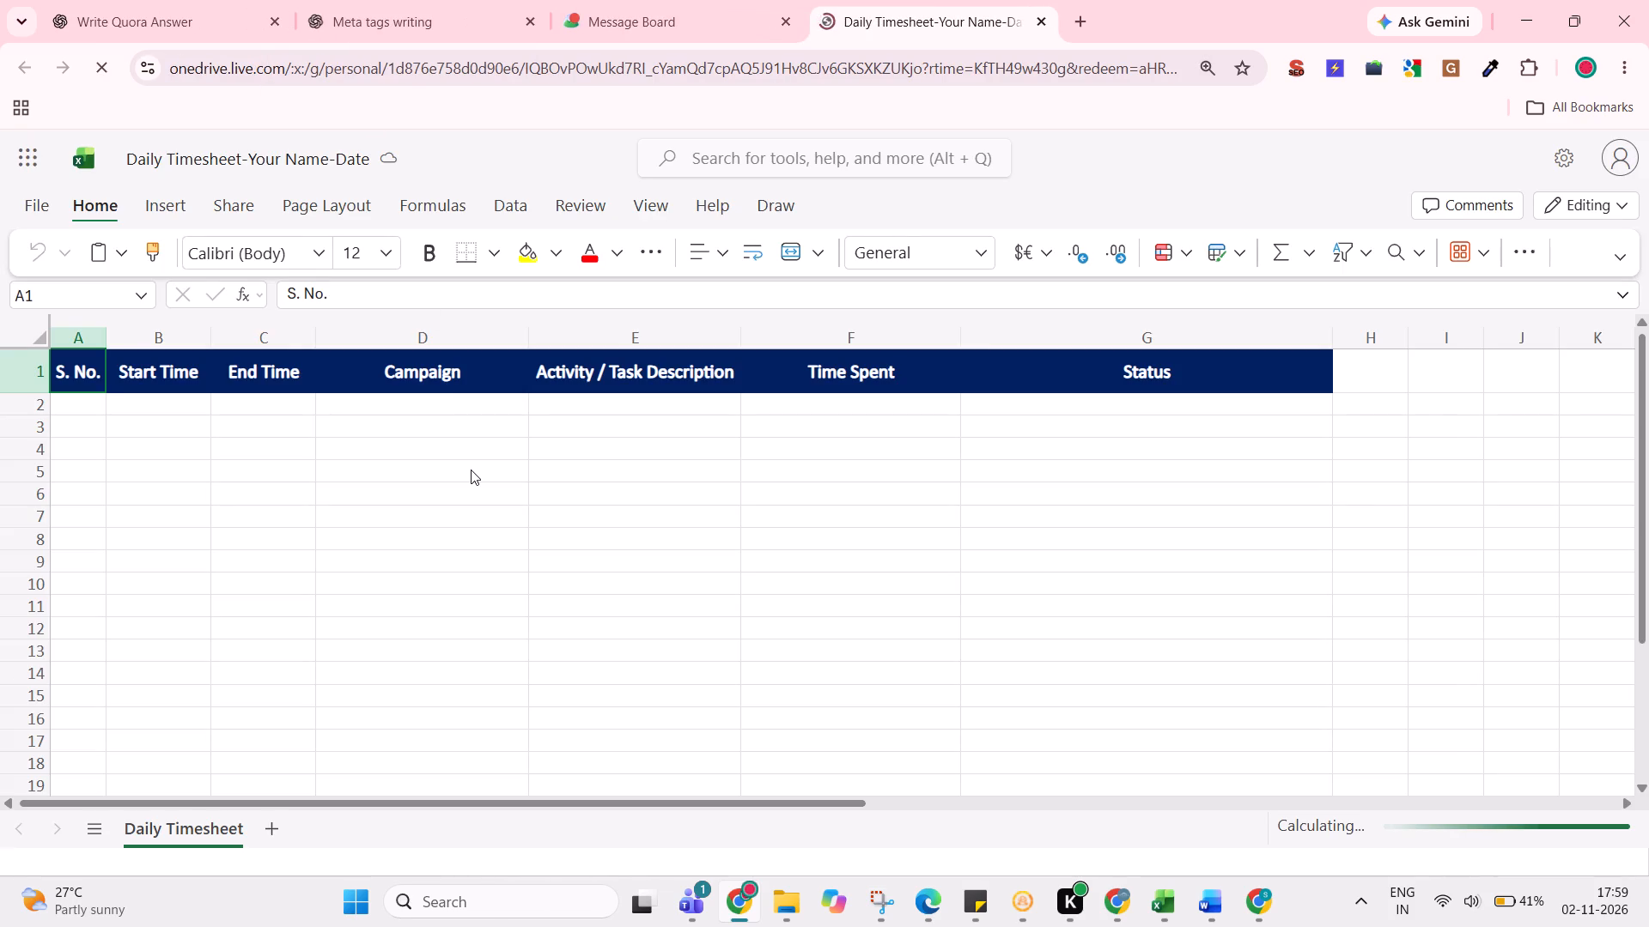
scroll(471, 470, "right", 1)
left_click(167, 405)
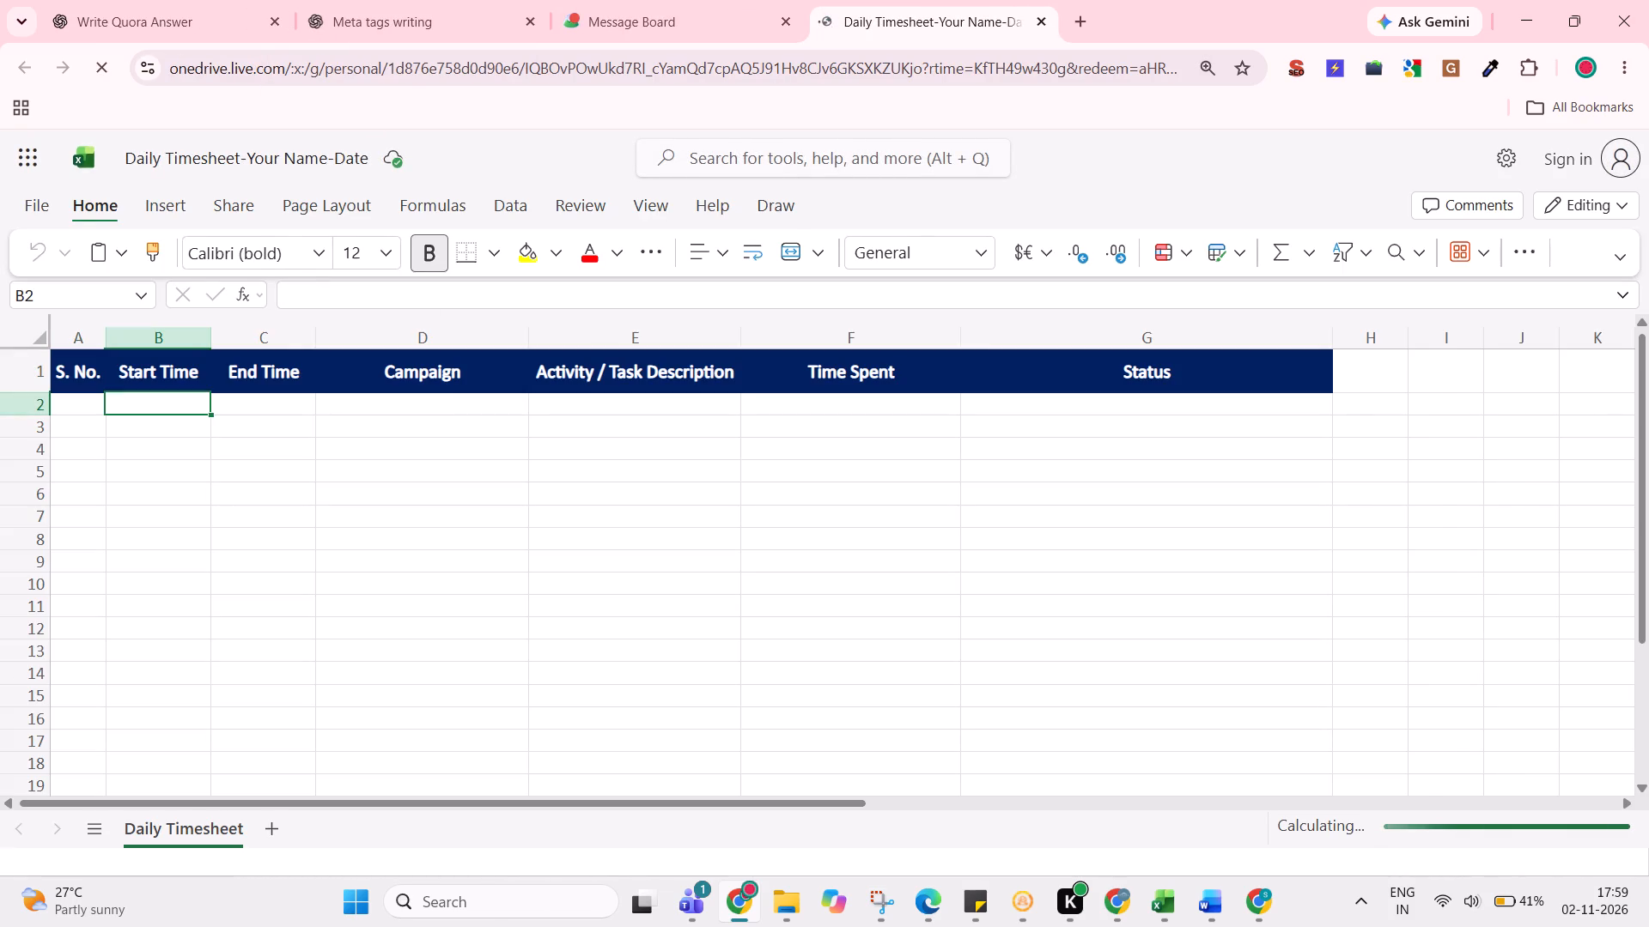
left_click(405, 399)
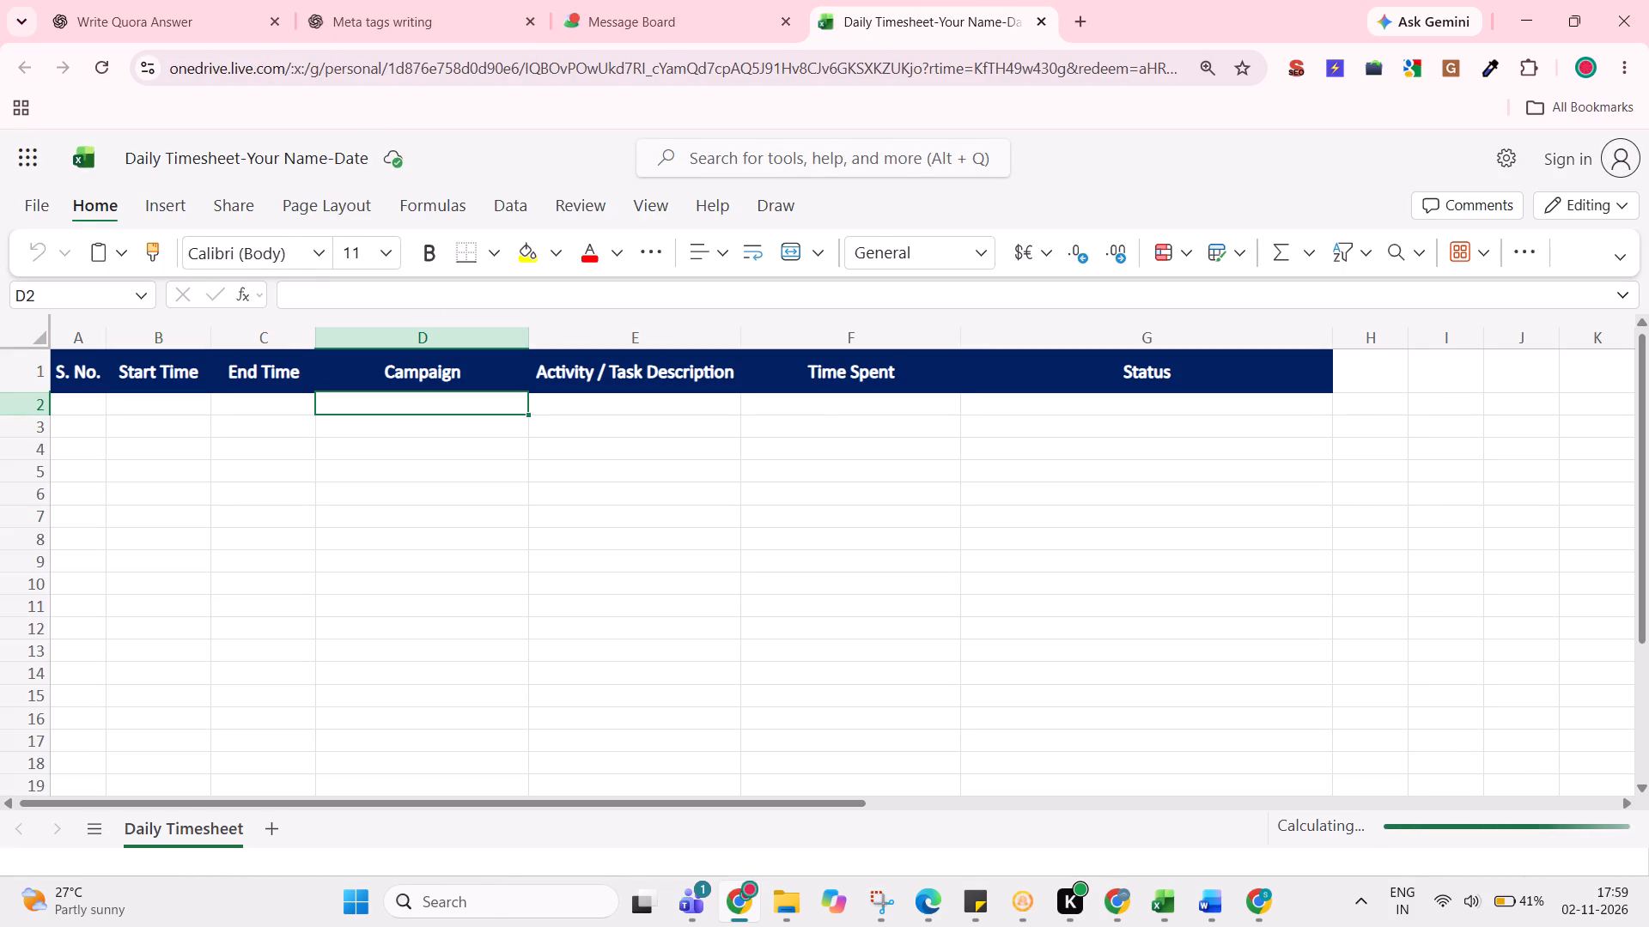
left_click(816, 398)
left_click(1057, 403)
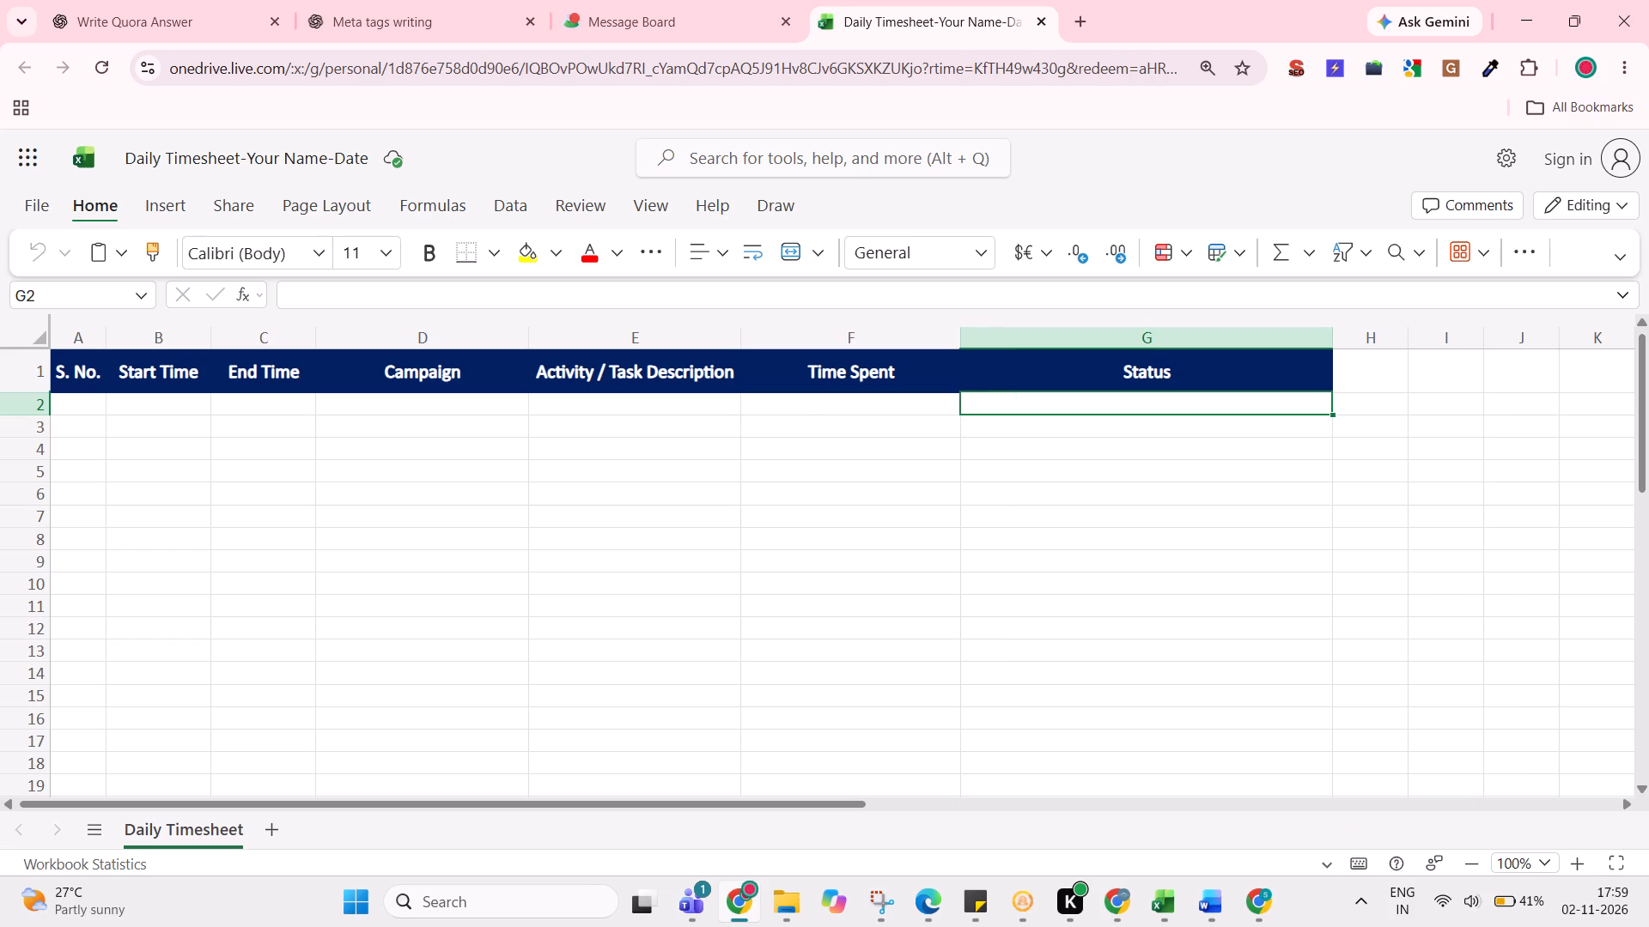
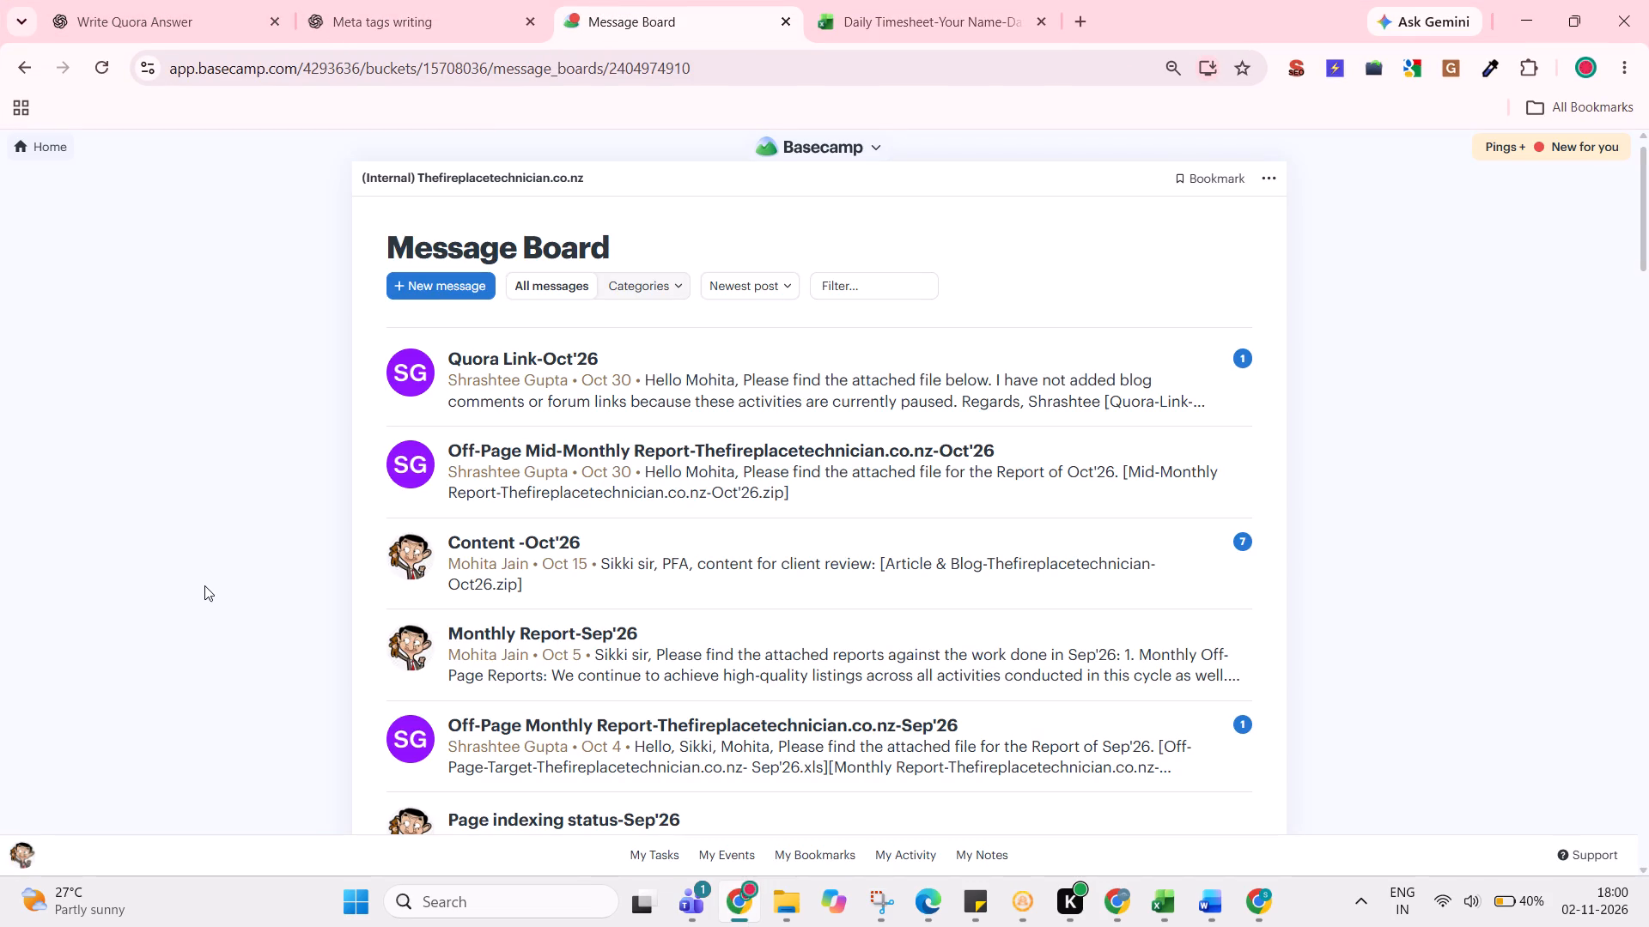
From the Basecamp home page's My Tasks list, mark Hlhprototypes.com's onsite Blog publishing and Berdklauss.com's quora forum tasks as complete.
left_click(204, 585)
left_click(33, 154)
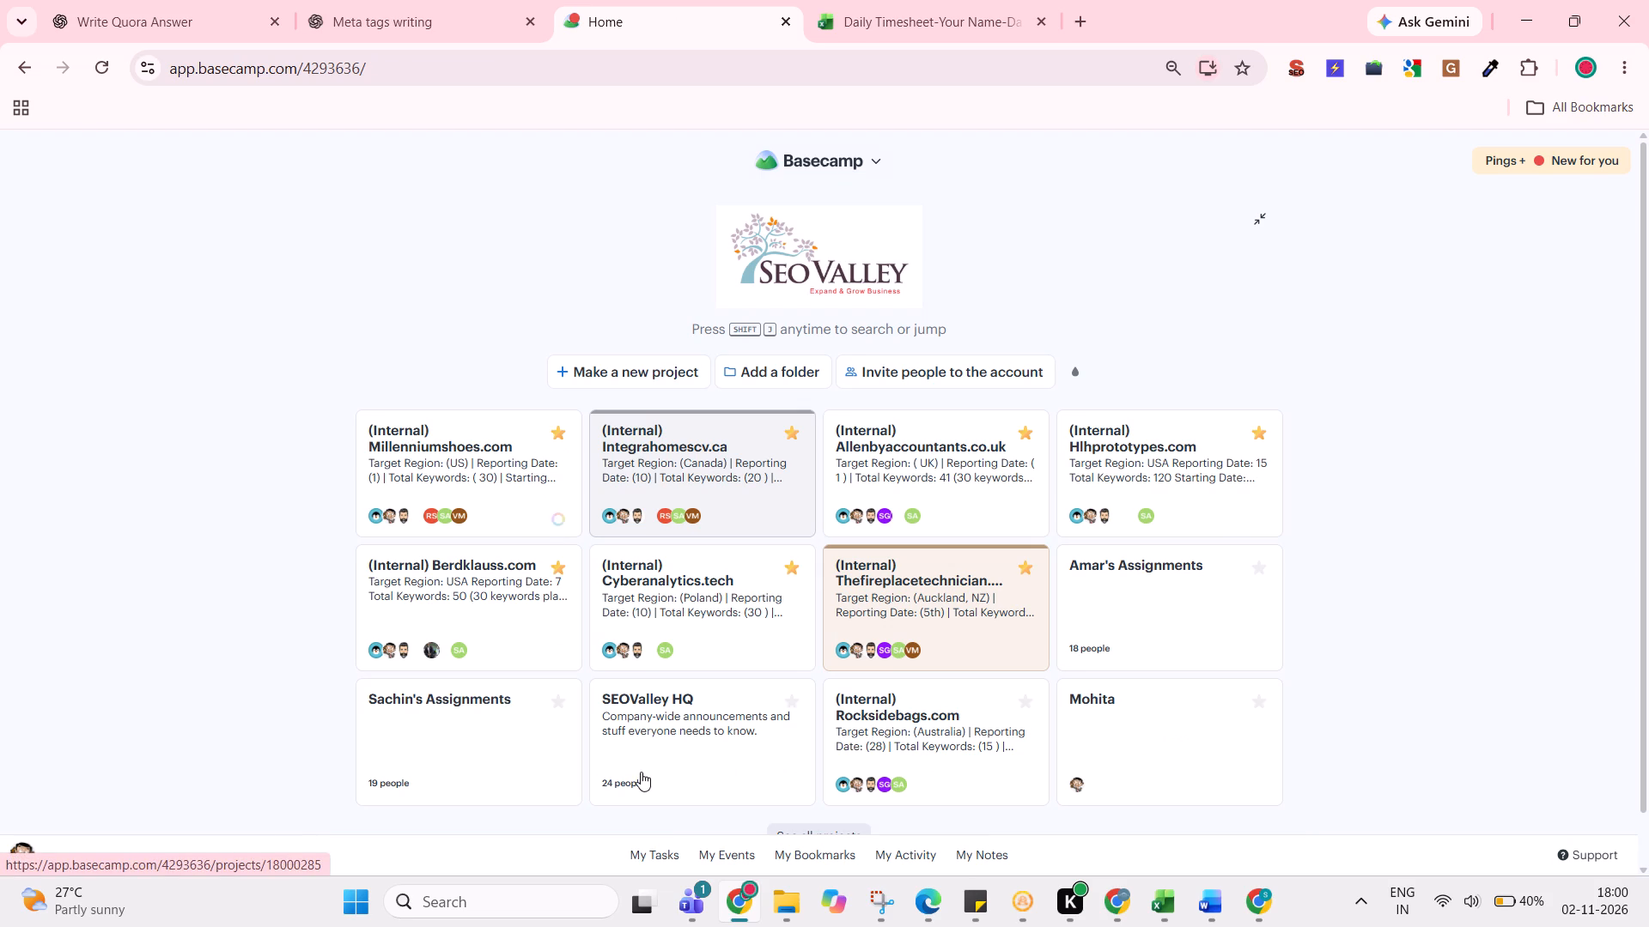
left_click(658, 859)
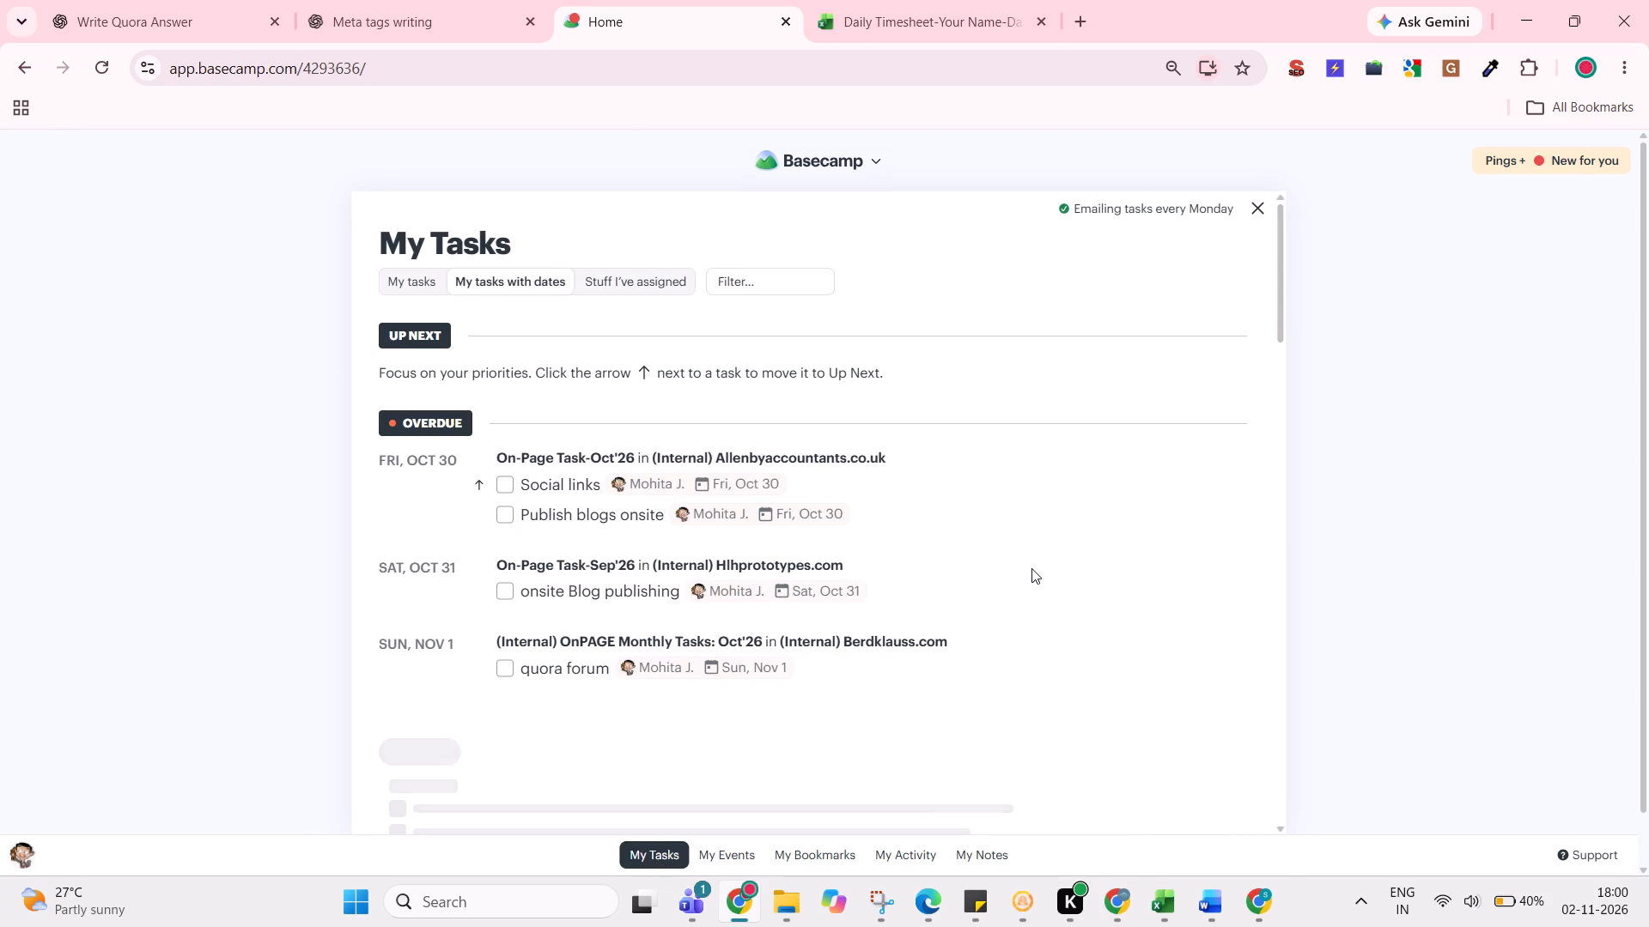
scroll(1031, 568, "down", 1)
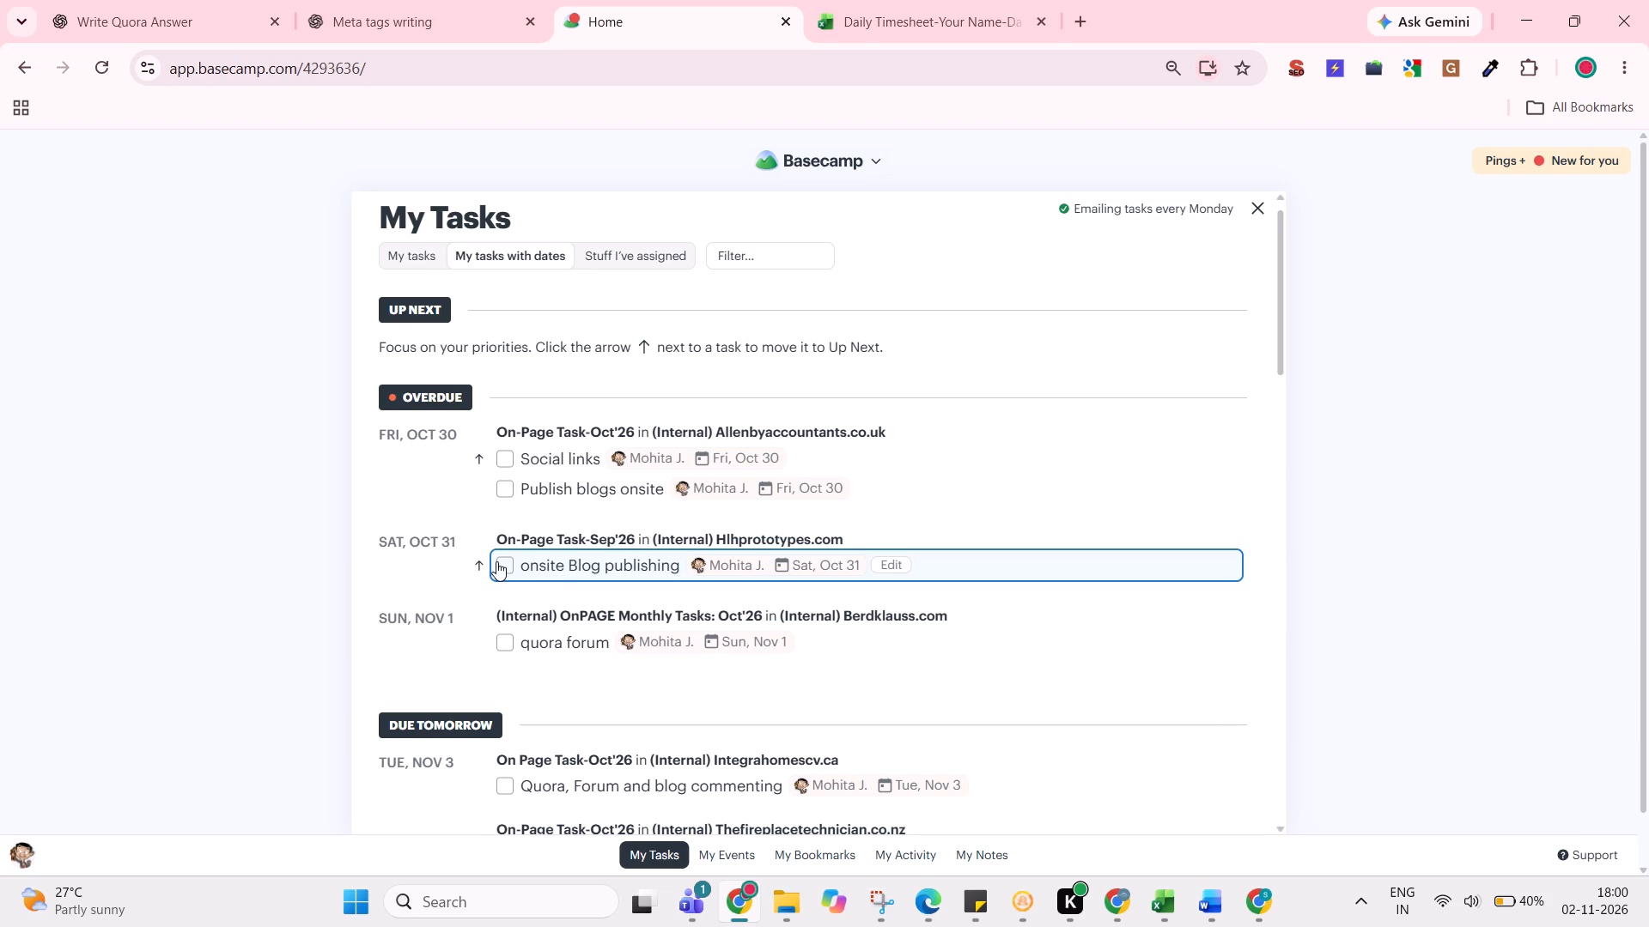
left_click(496, 560)
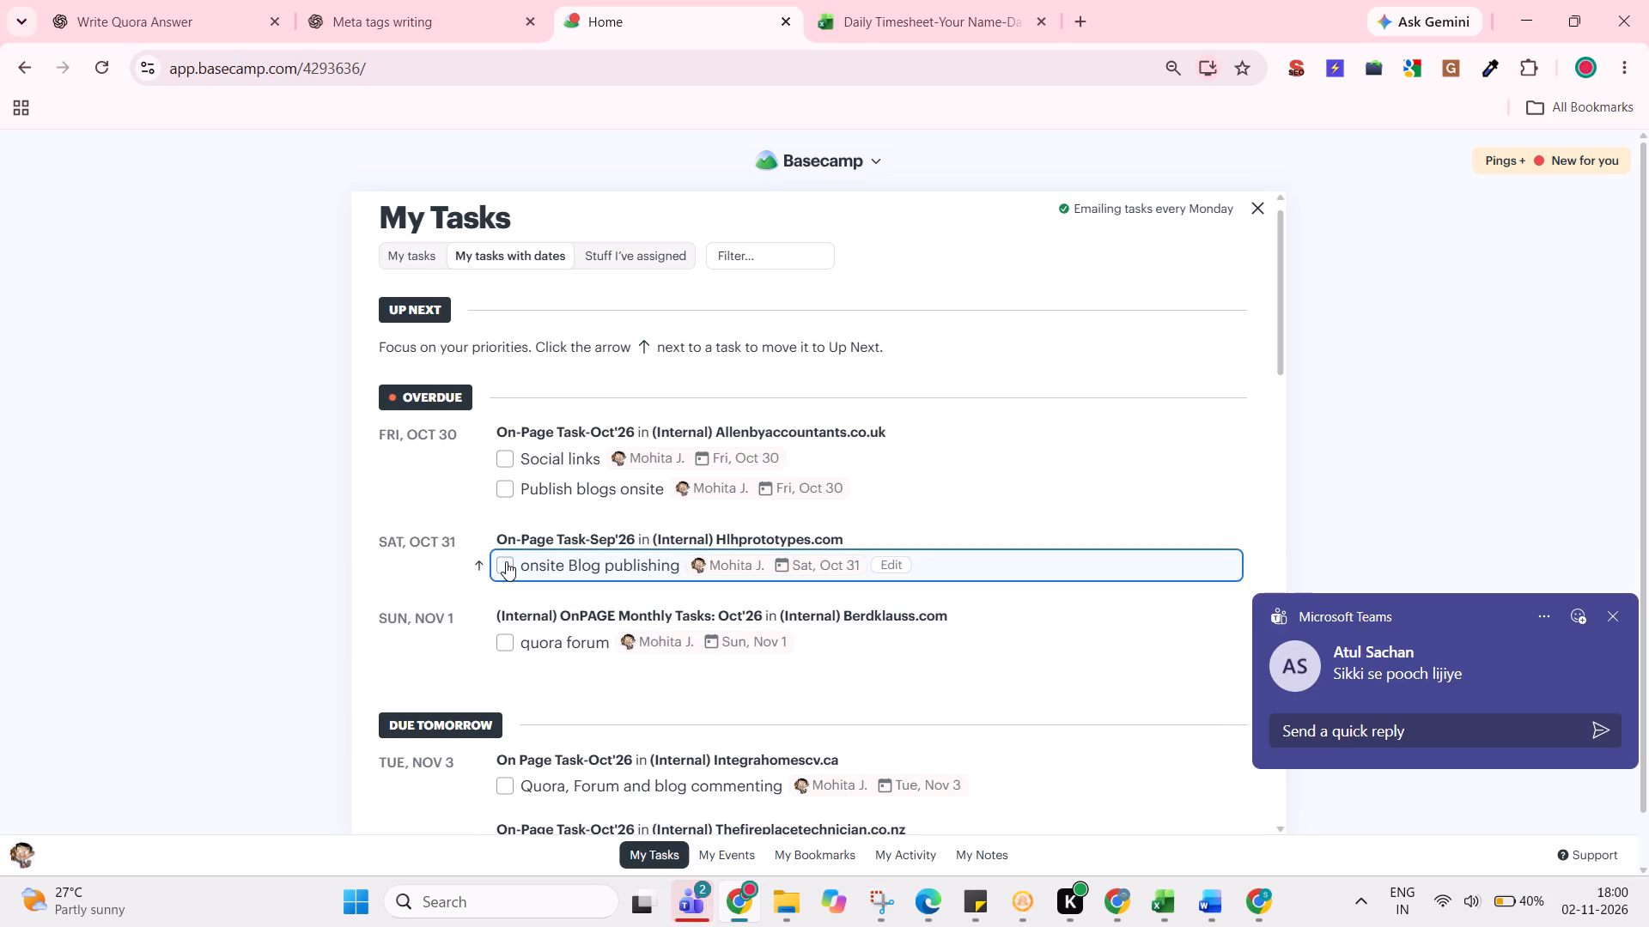
left_click(506, 561)
left_click(507, 644)
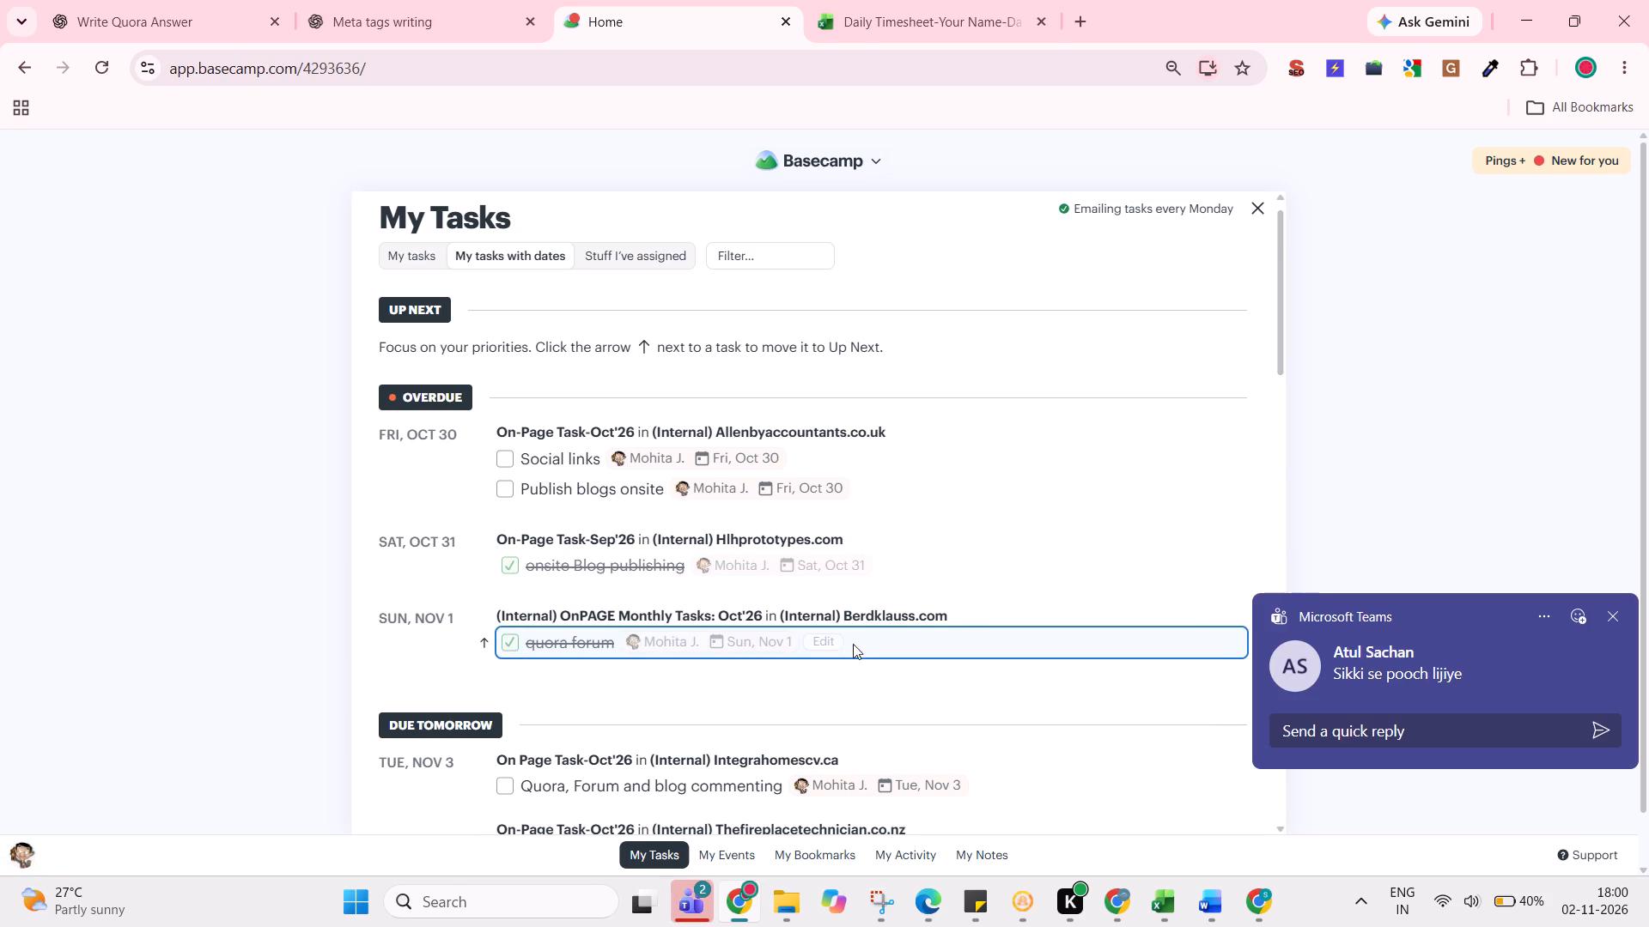
Review the remaining overdue and upcoming tasks in My Tasks, and reload the Basecamp home page.
scroll(893, 660, "down", 2)
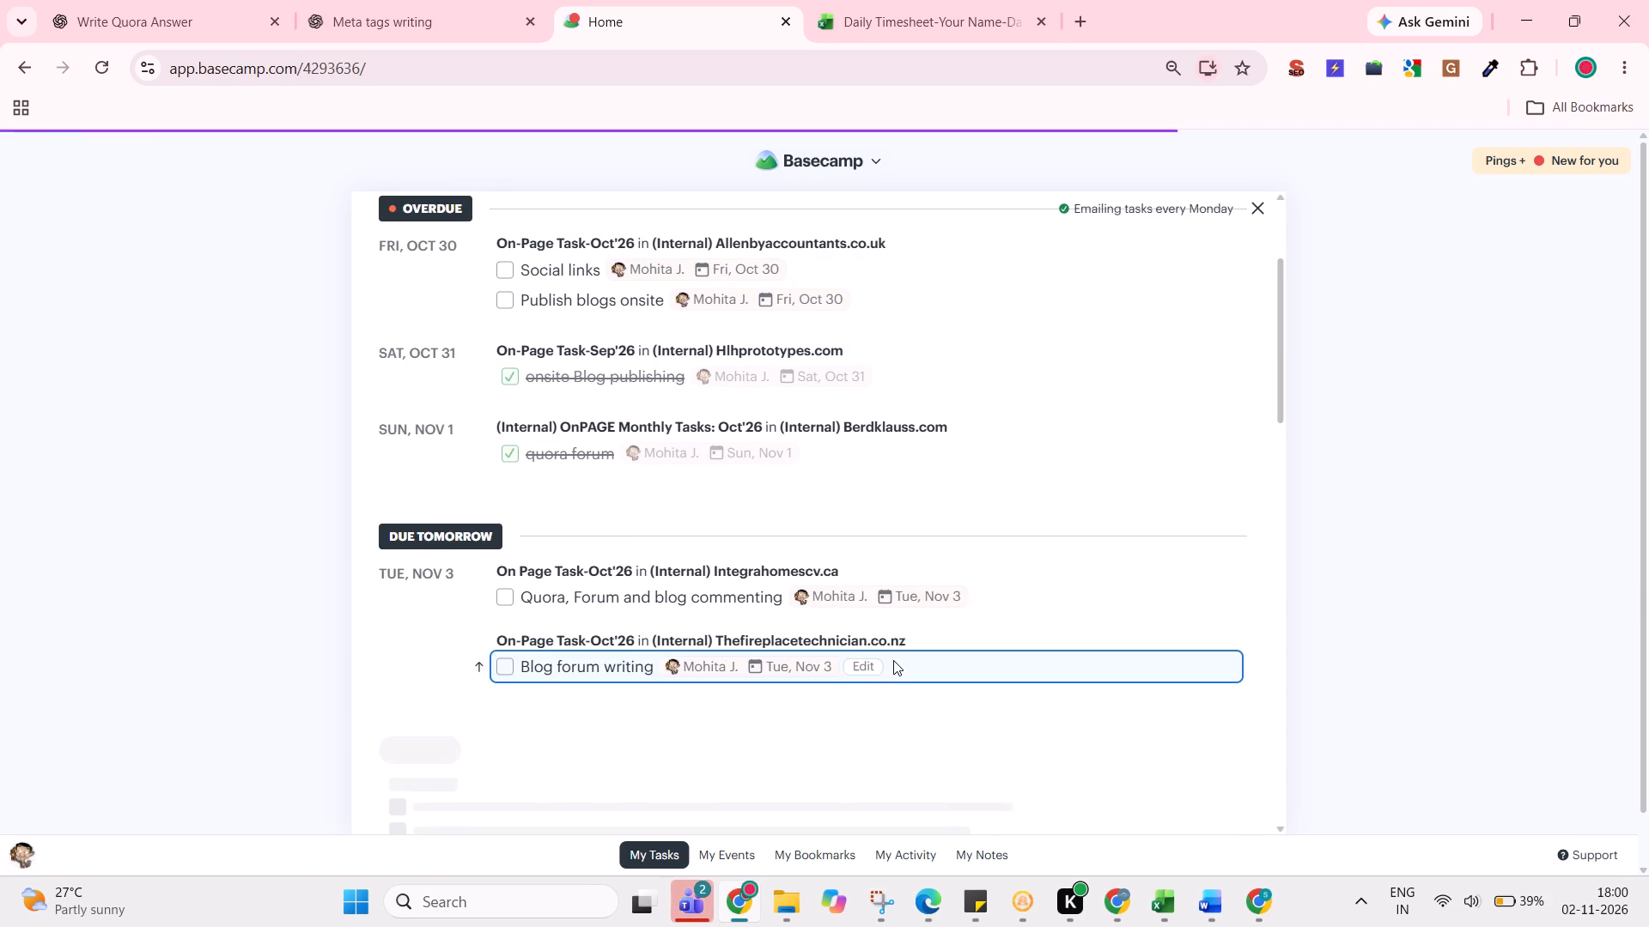
scroll(879, 707, "up", 1)
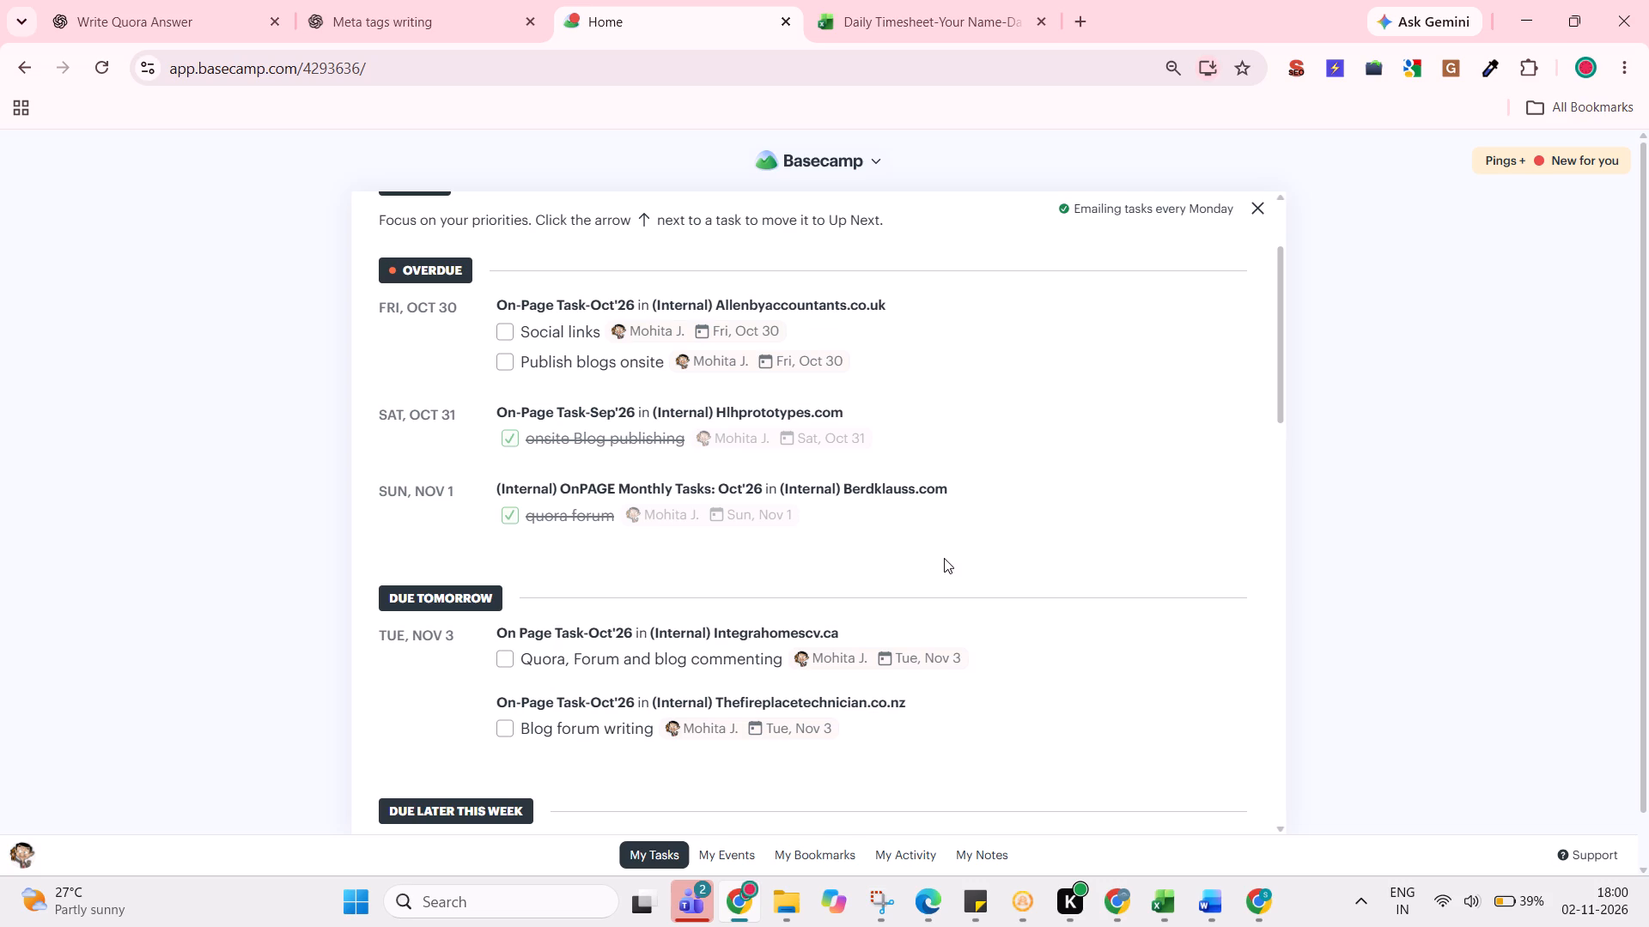
scroll(179, 577, "up", 3)
scroll(124, 330, "up", 4)
left_click(110, 64)
scroll(157, 524, "down", 1)
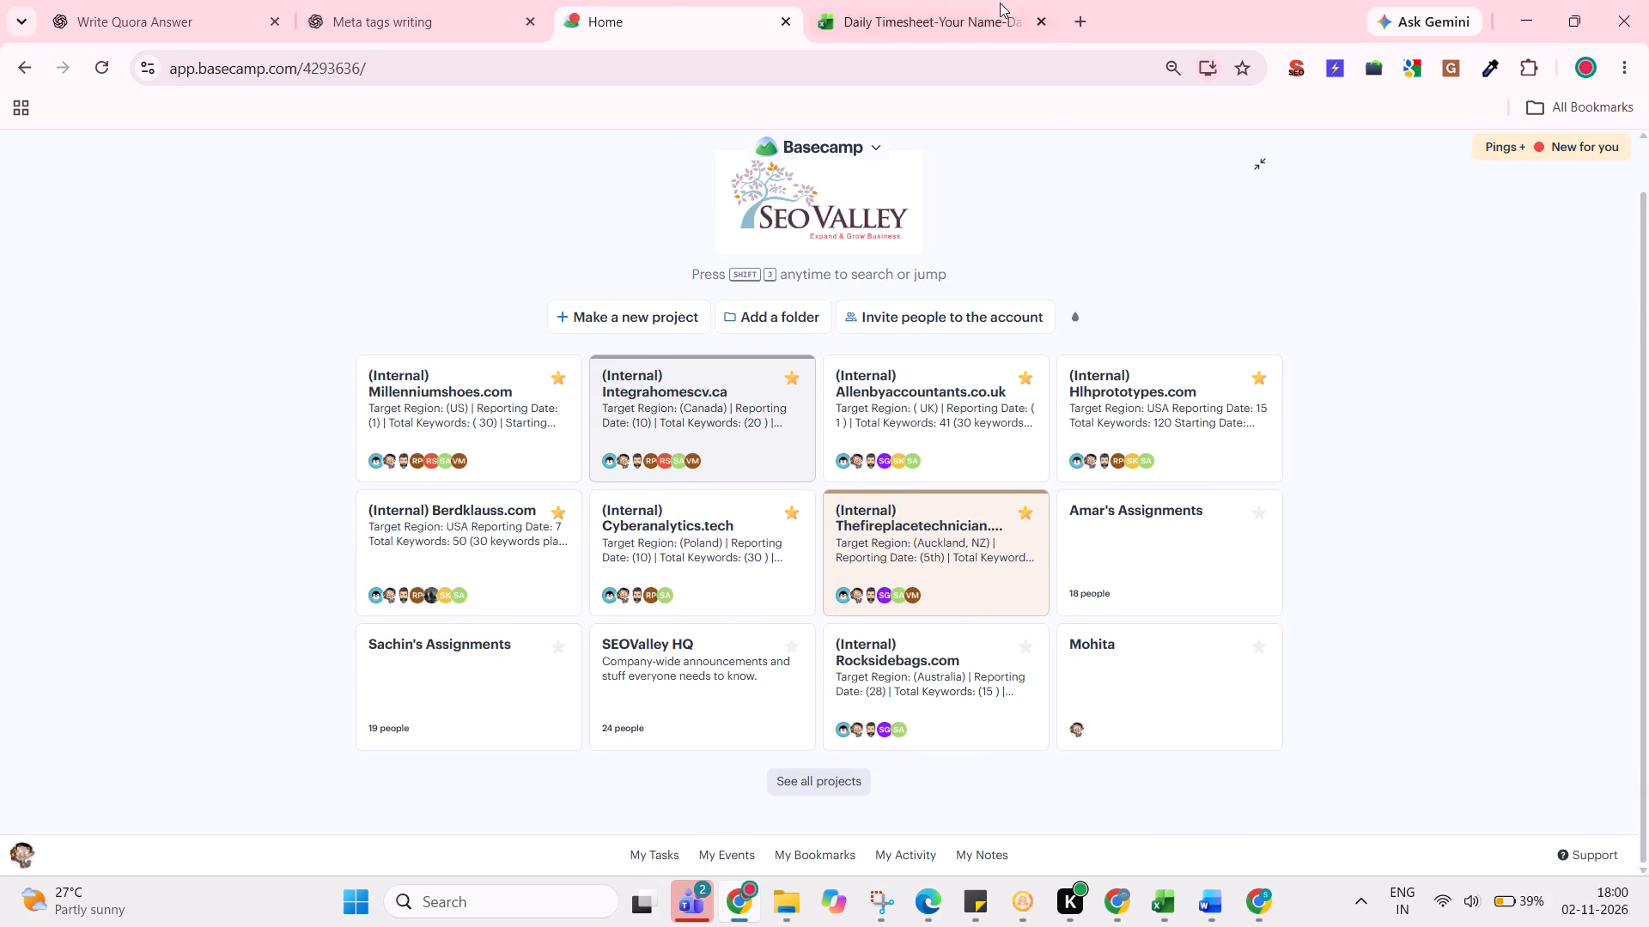
Close the Daily Timesheet browser tab.
left_click(989, 0)
left_click(1044, 23)
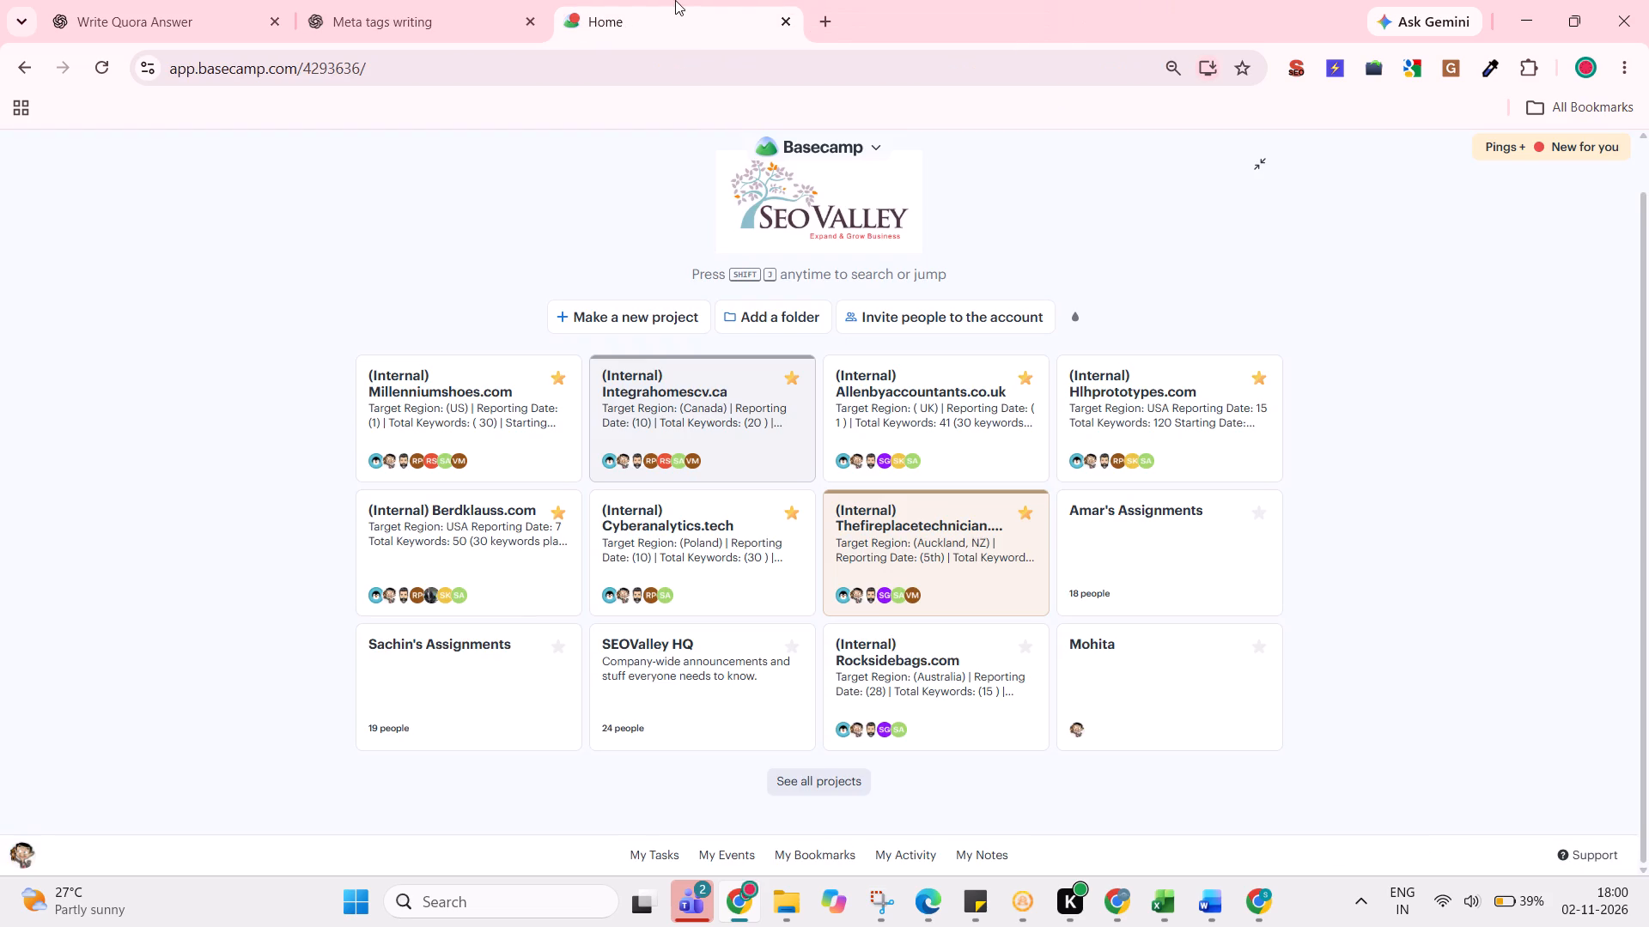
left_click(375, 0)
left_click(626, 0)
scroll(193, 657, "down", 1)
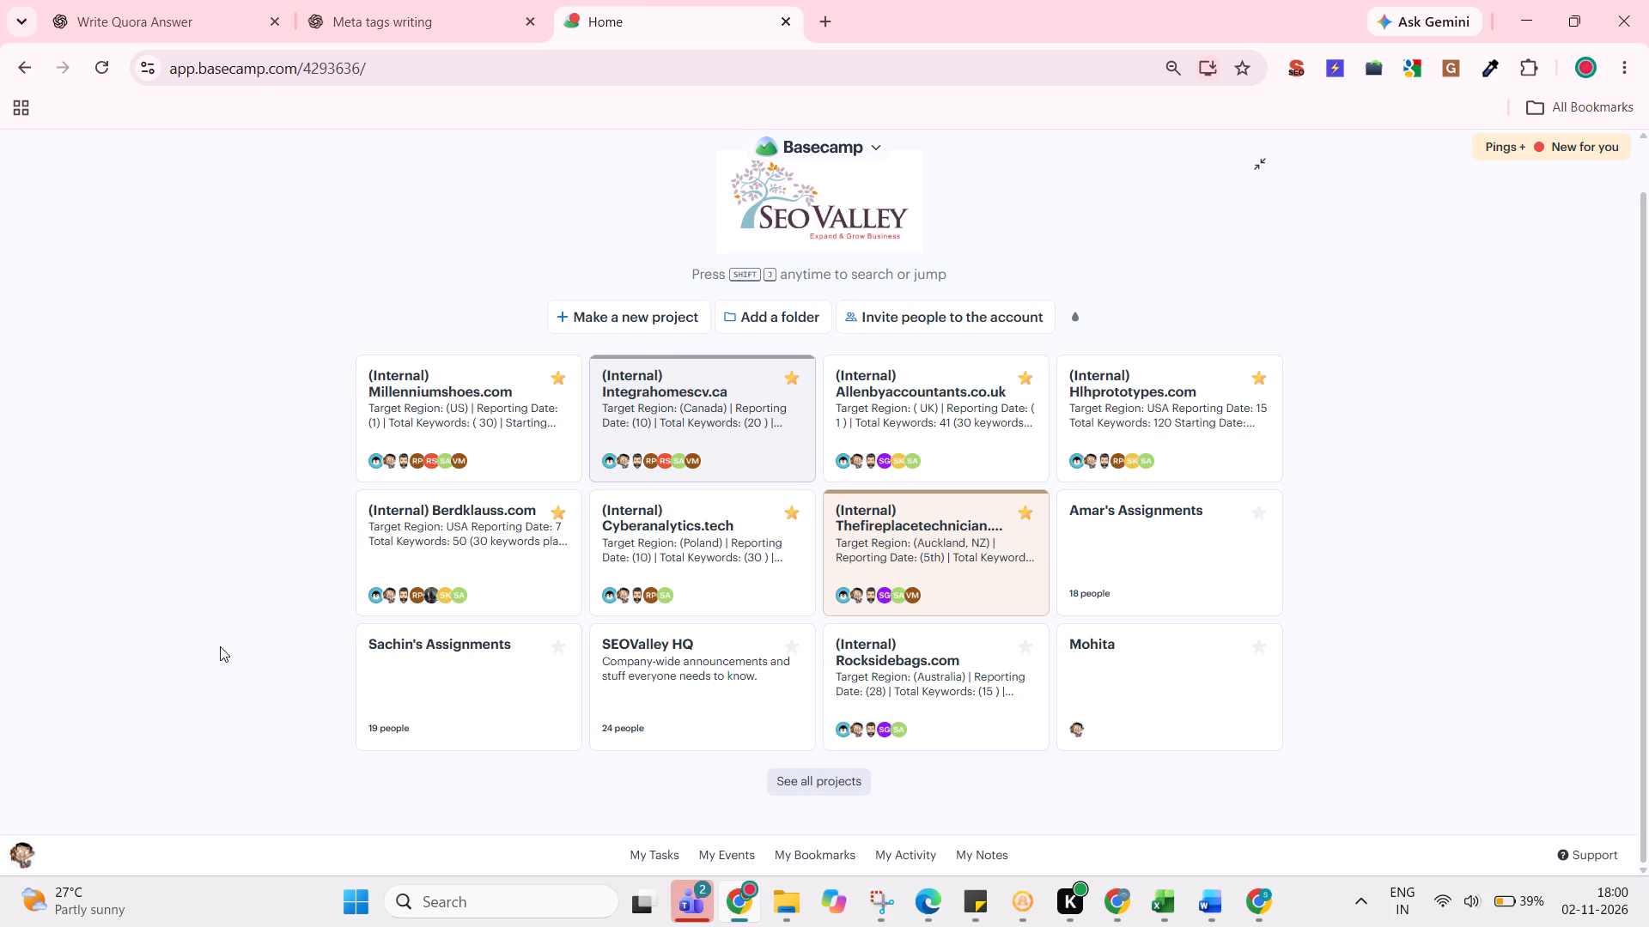
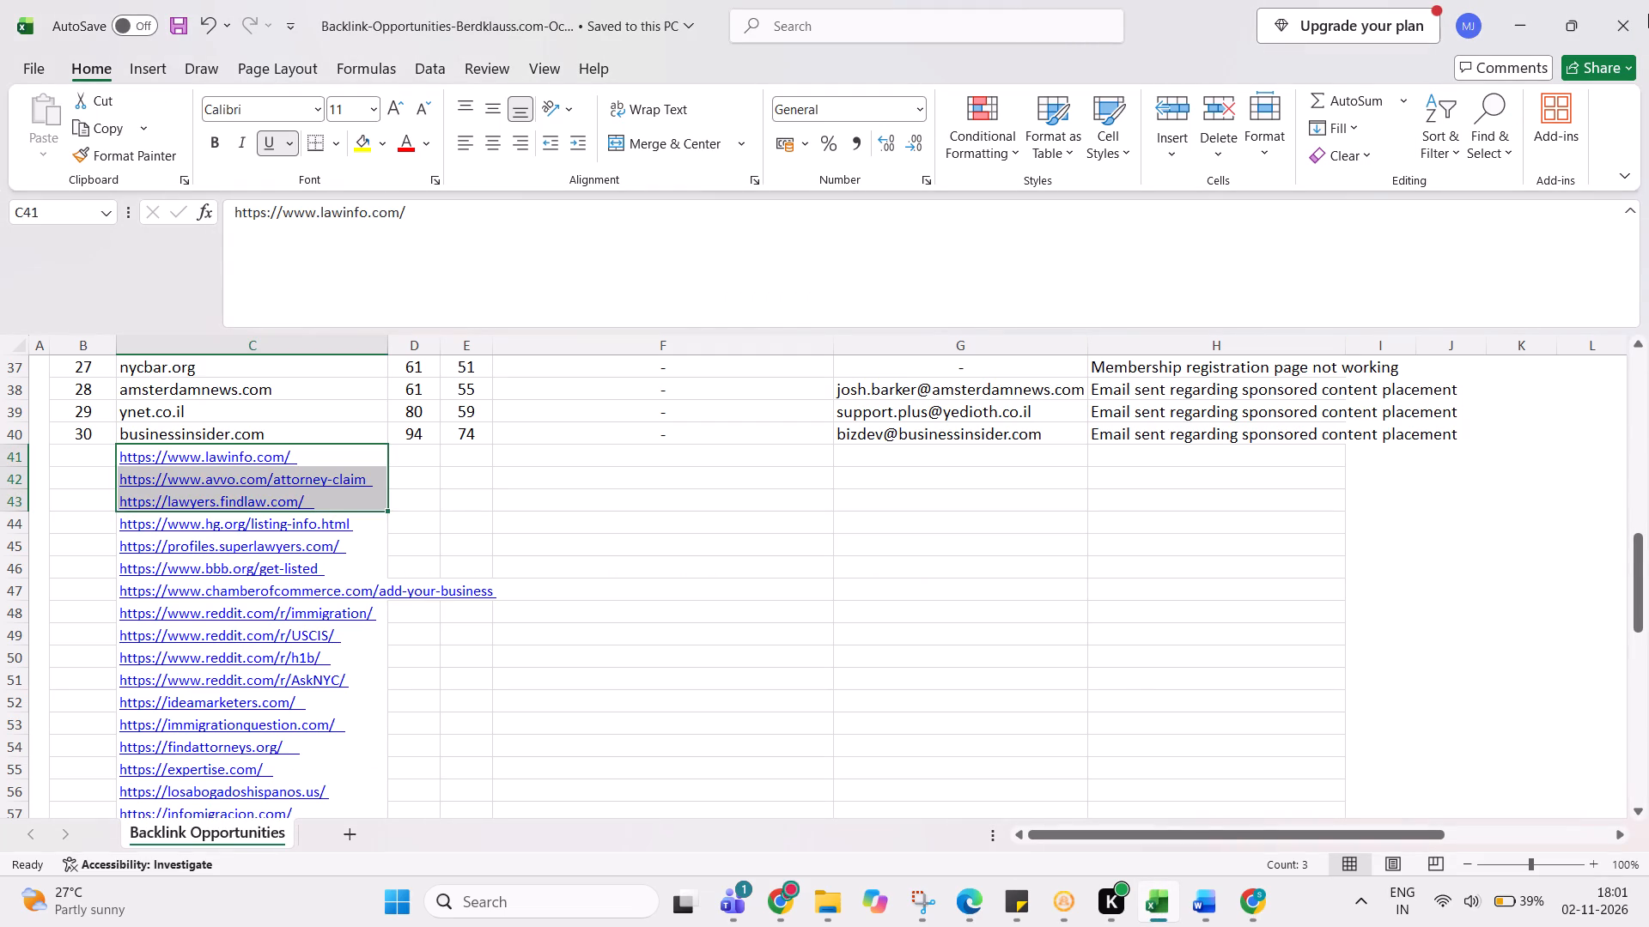
Close the Berdklauss.com Backlink Opportunities workbook.
left_click(1648, 14)
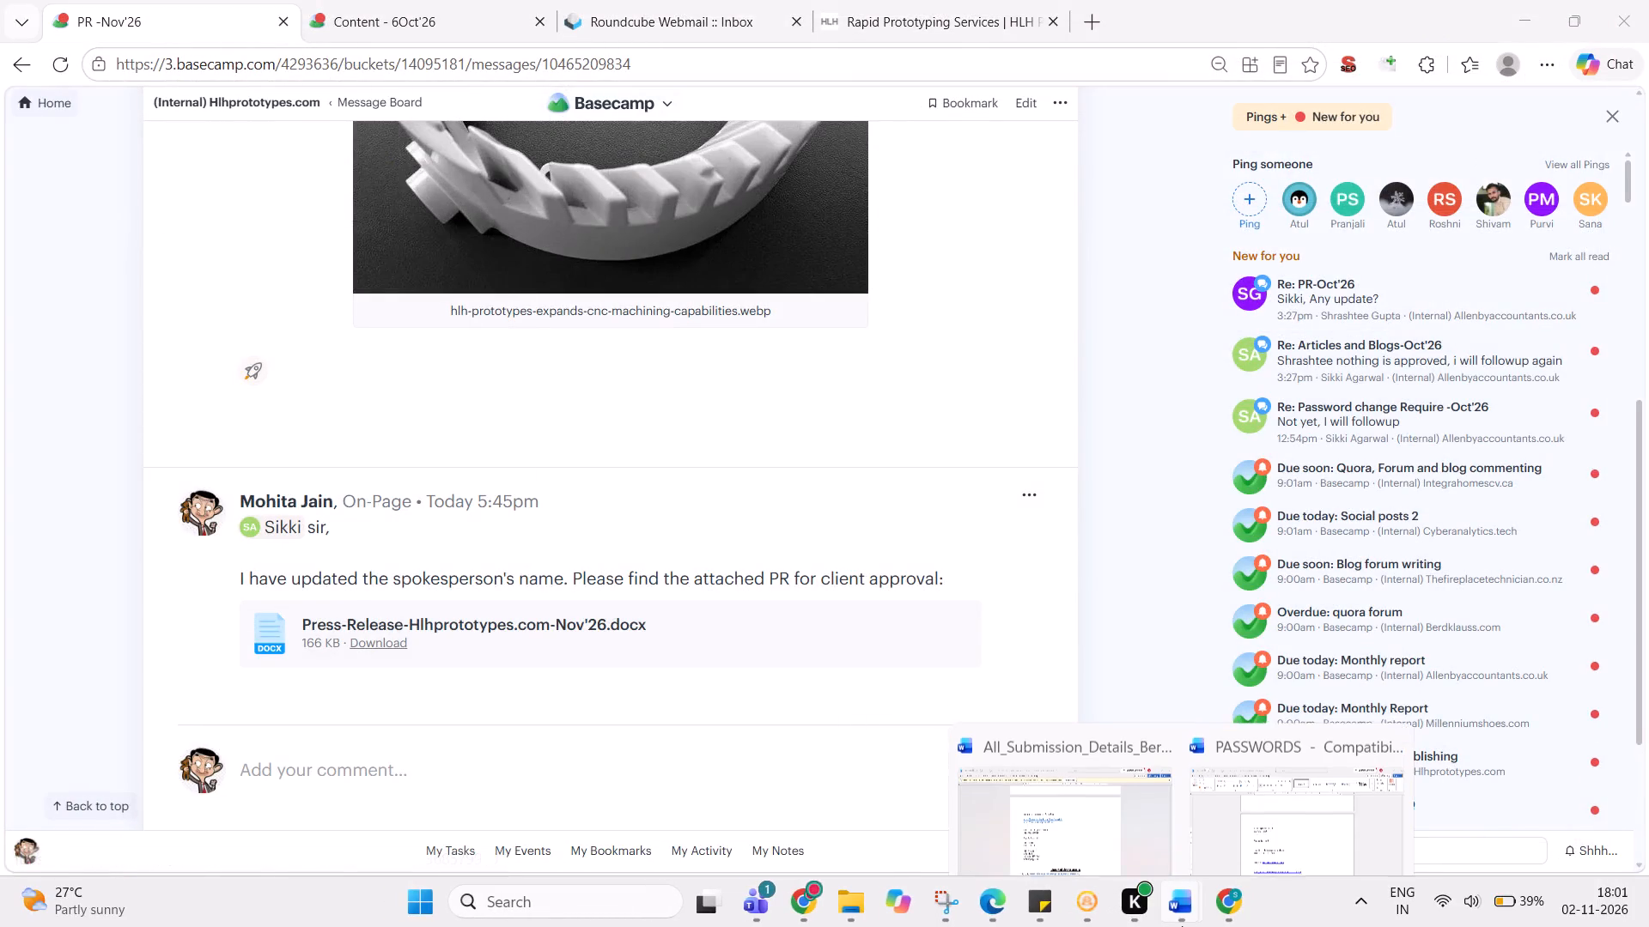
Close the open All_Submission_Details and PASSWORDS Word documents.
left_click(1158, 722)
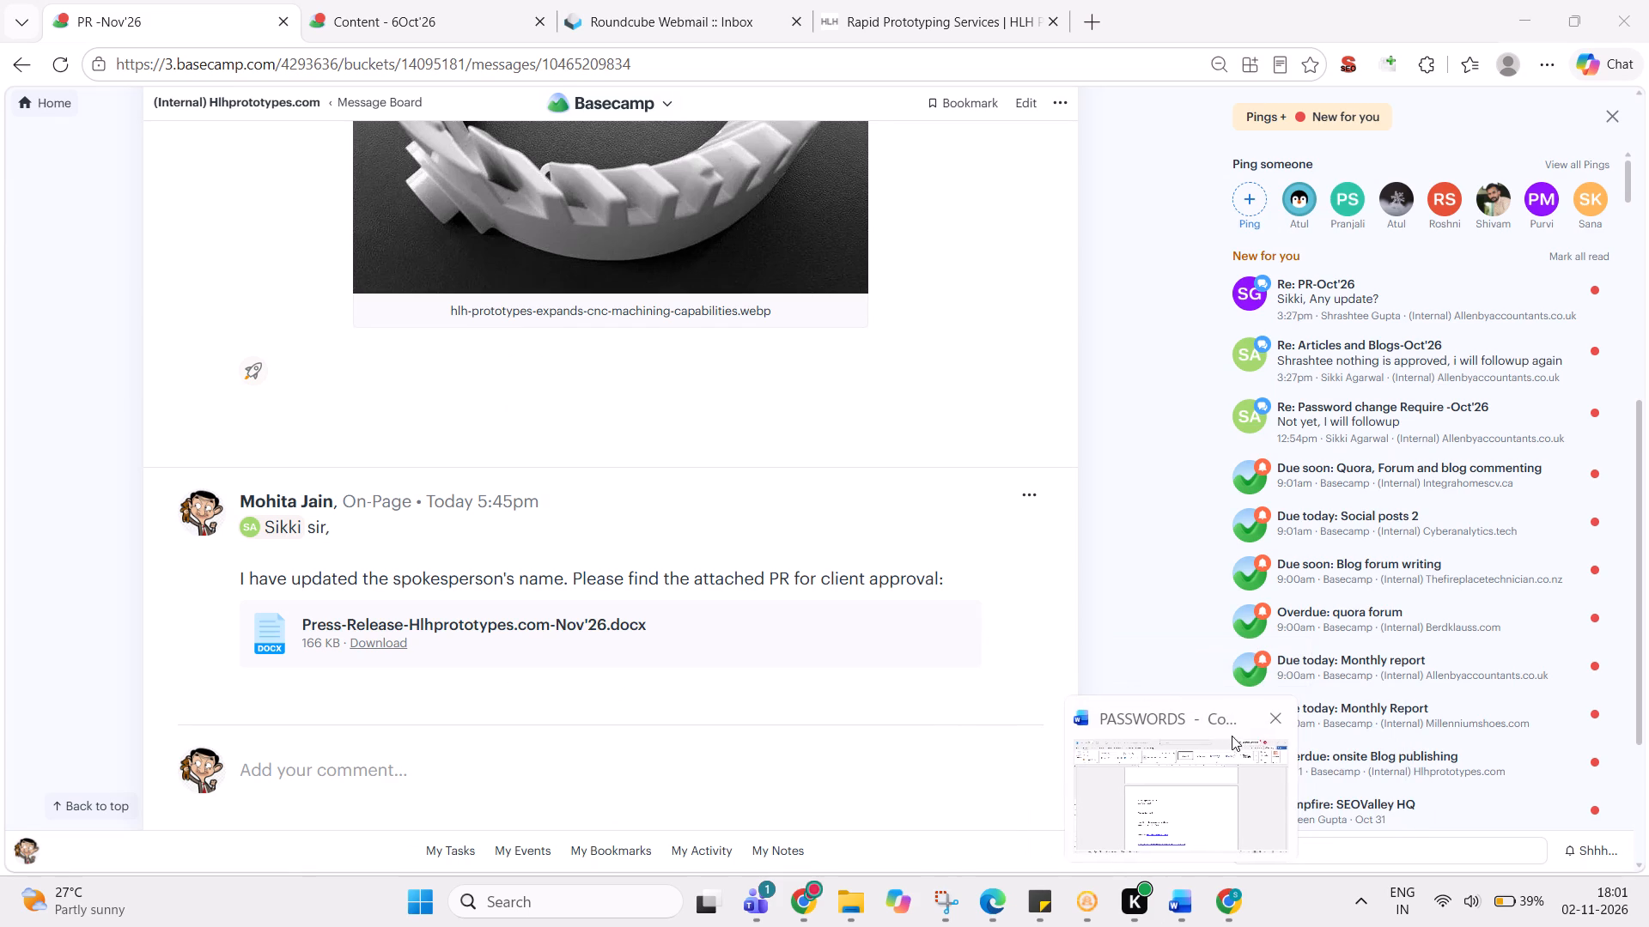
left_click(1276, 724)
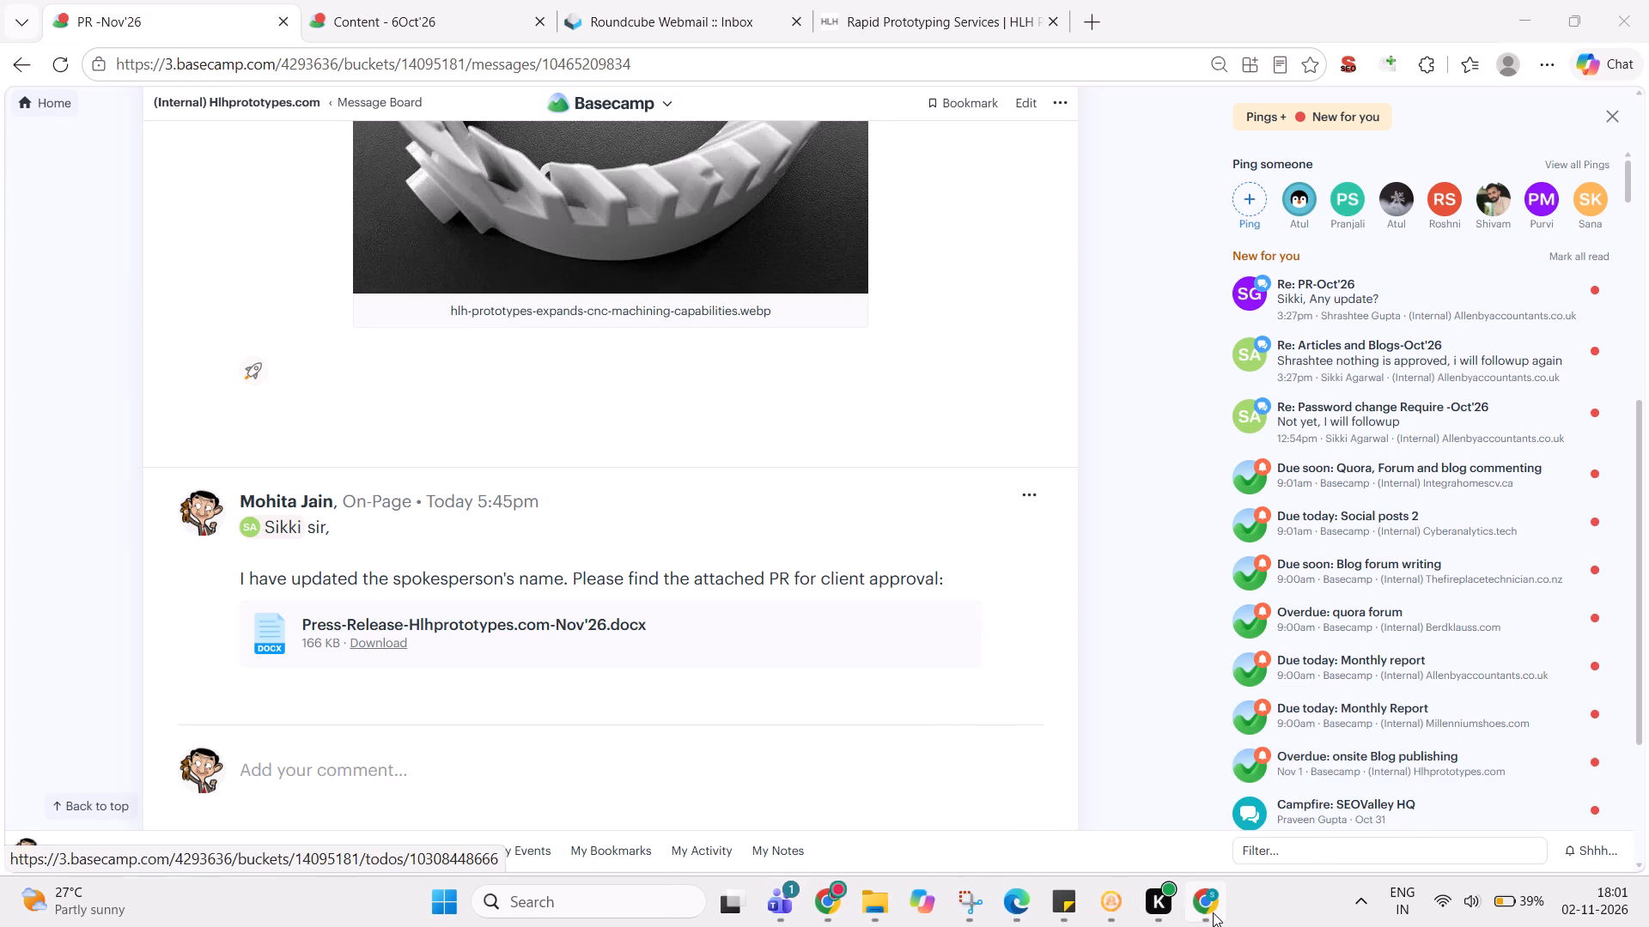
Switch to the Chrome window containing Google Analytics and the Search Console URL inspection for cyberanalytics.tech.
left_click(1213, 912)
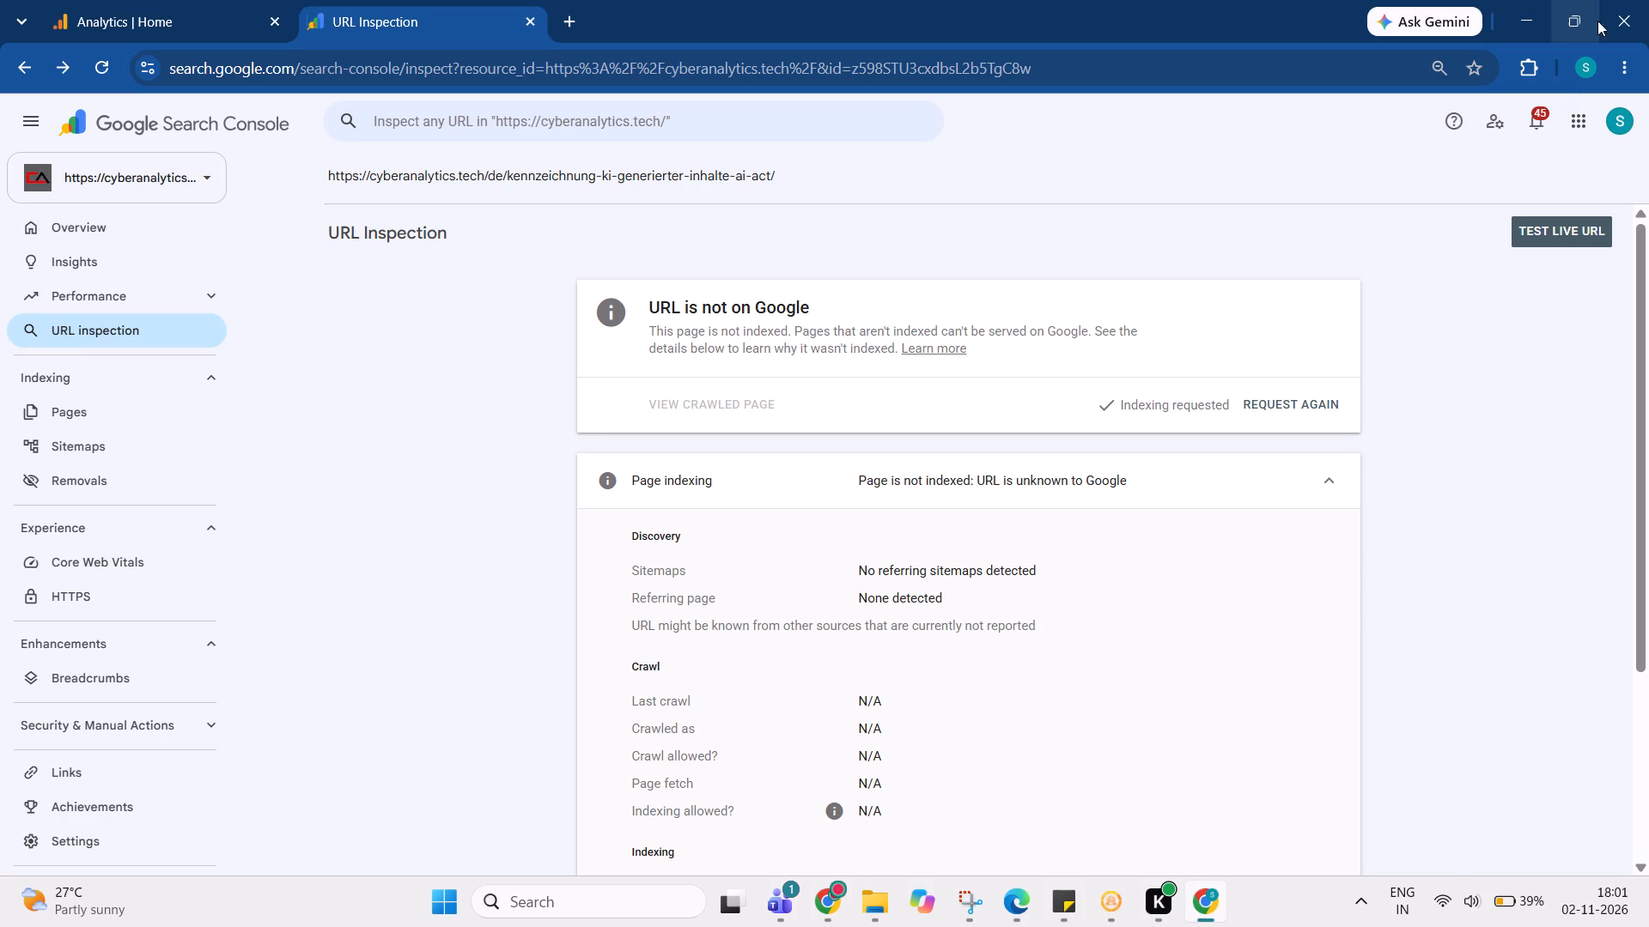
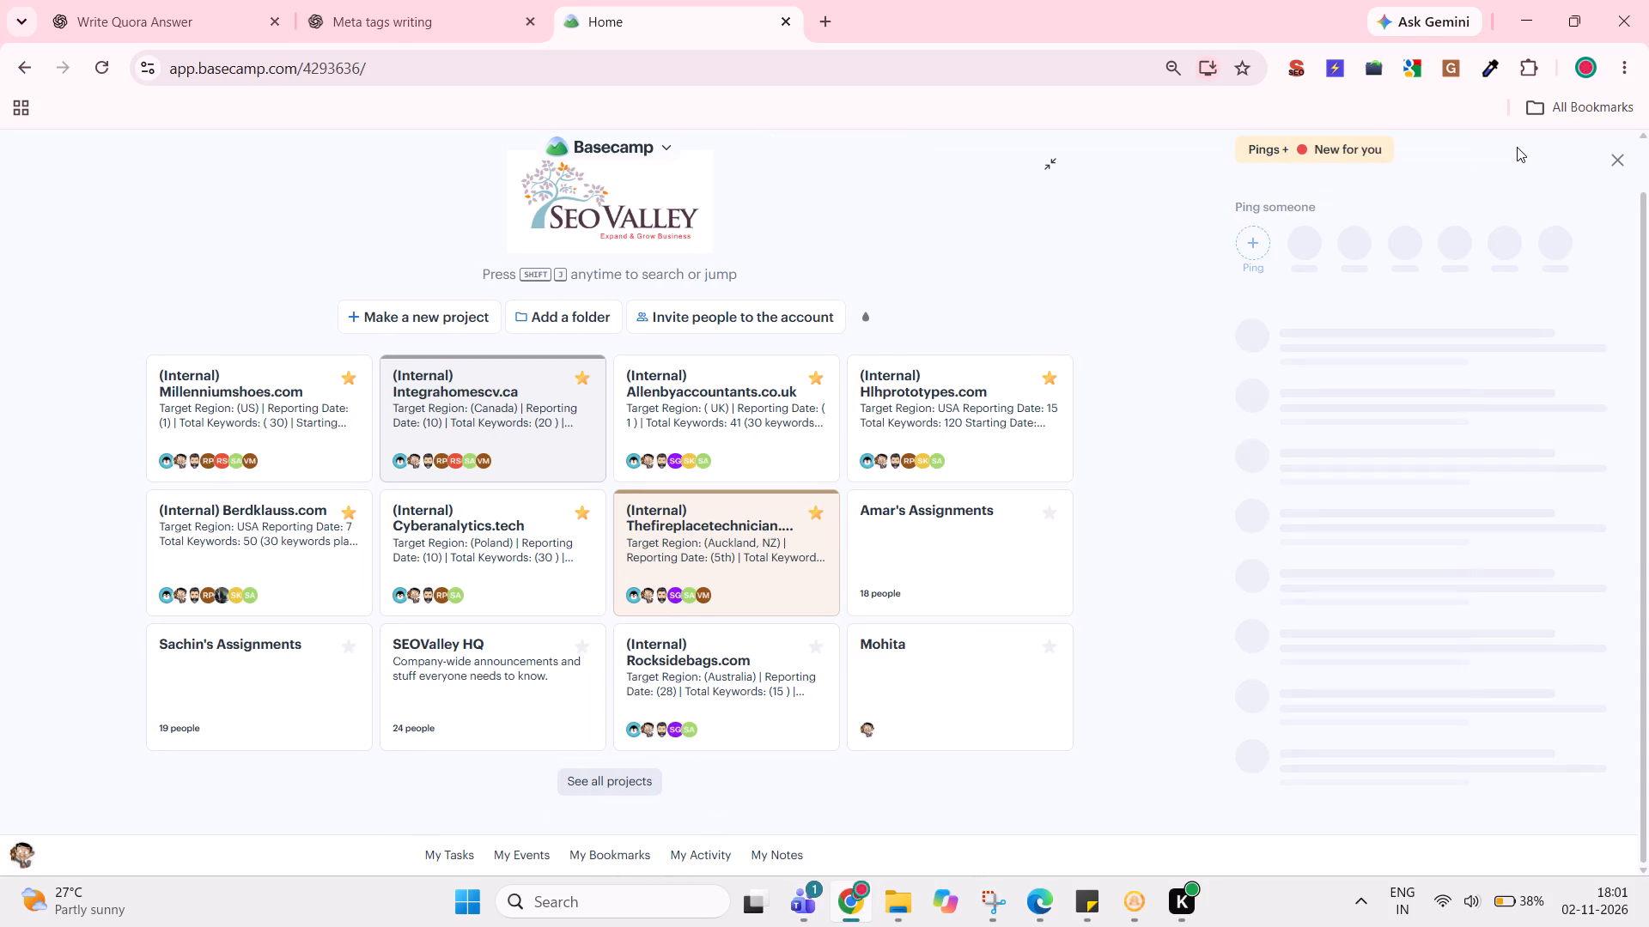
Close the Pings and New for you notifications sidebar on the Basecamp home page.
left_click(1618, 162)
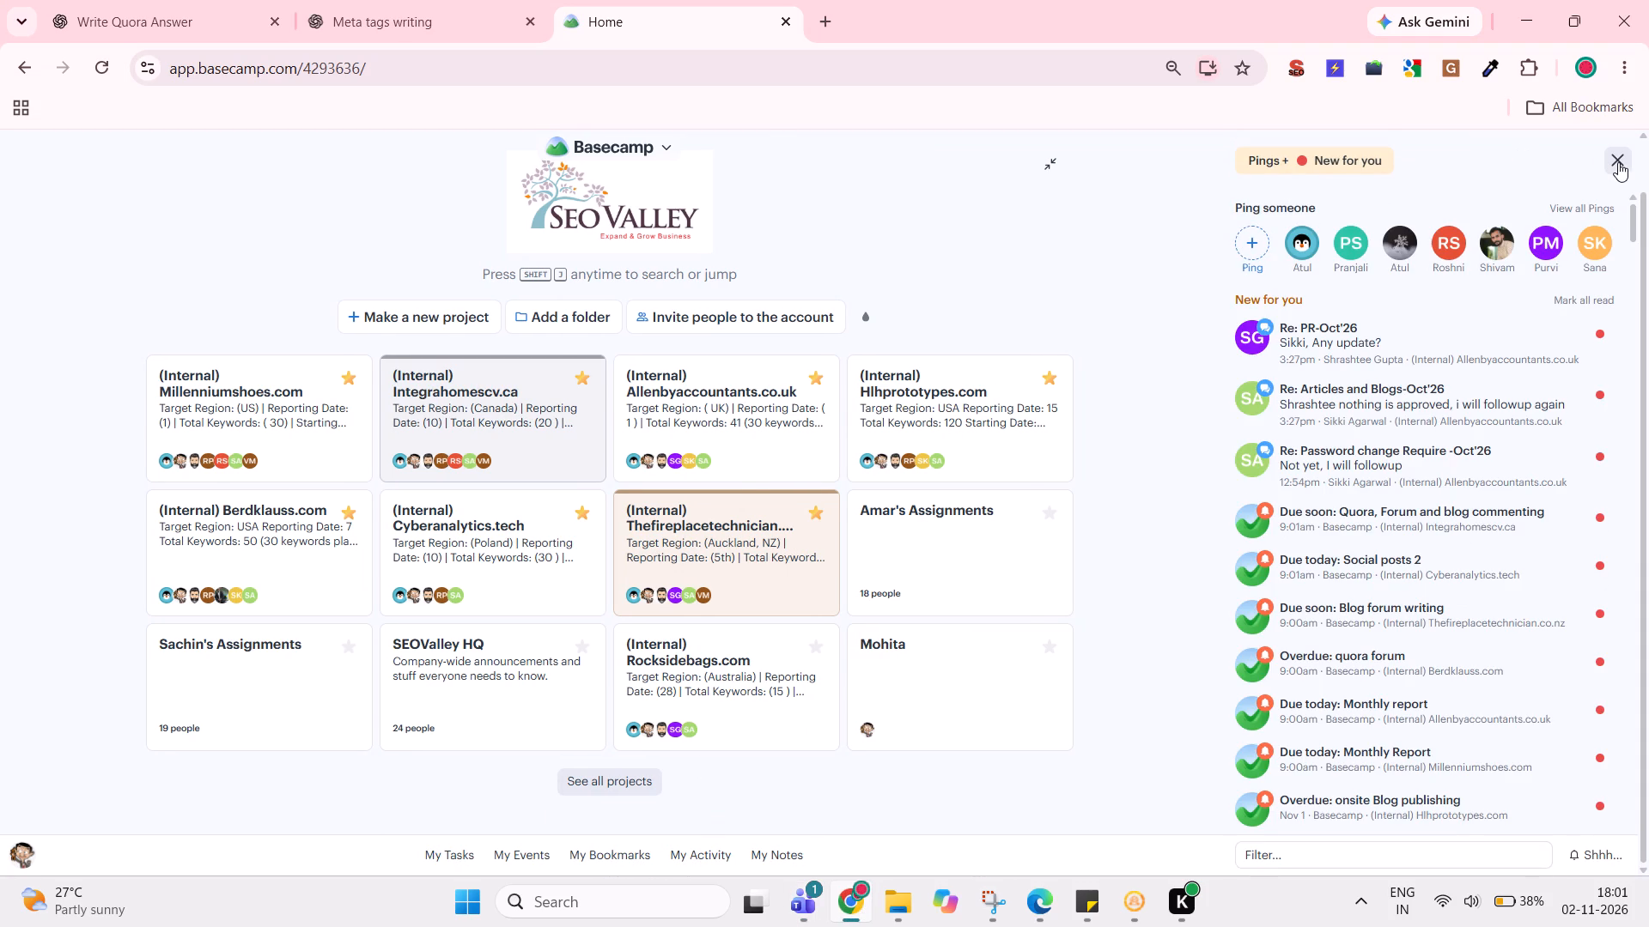
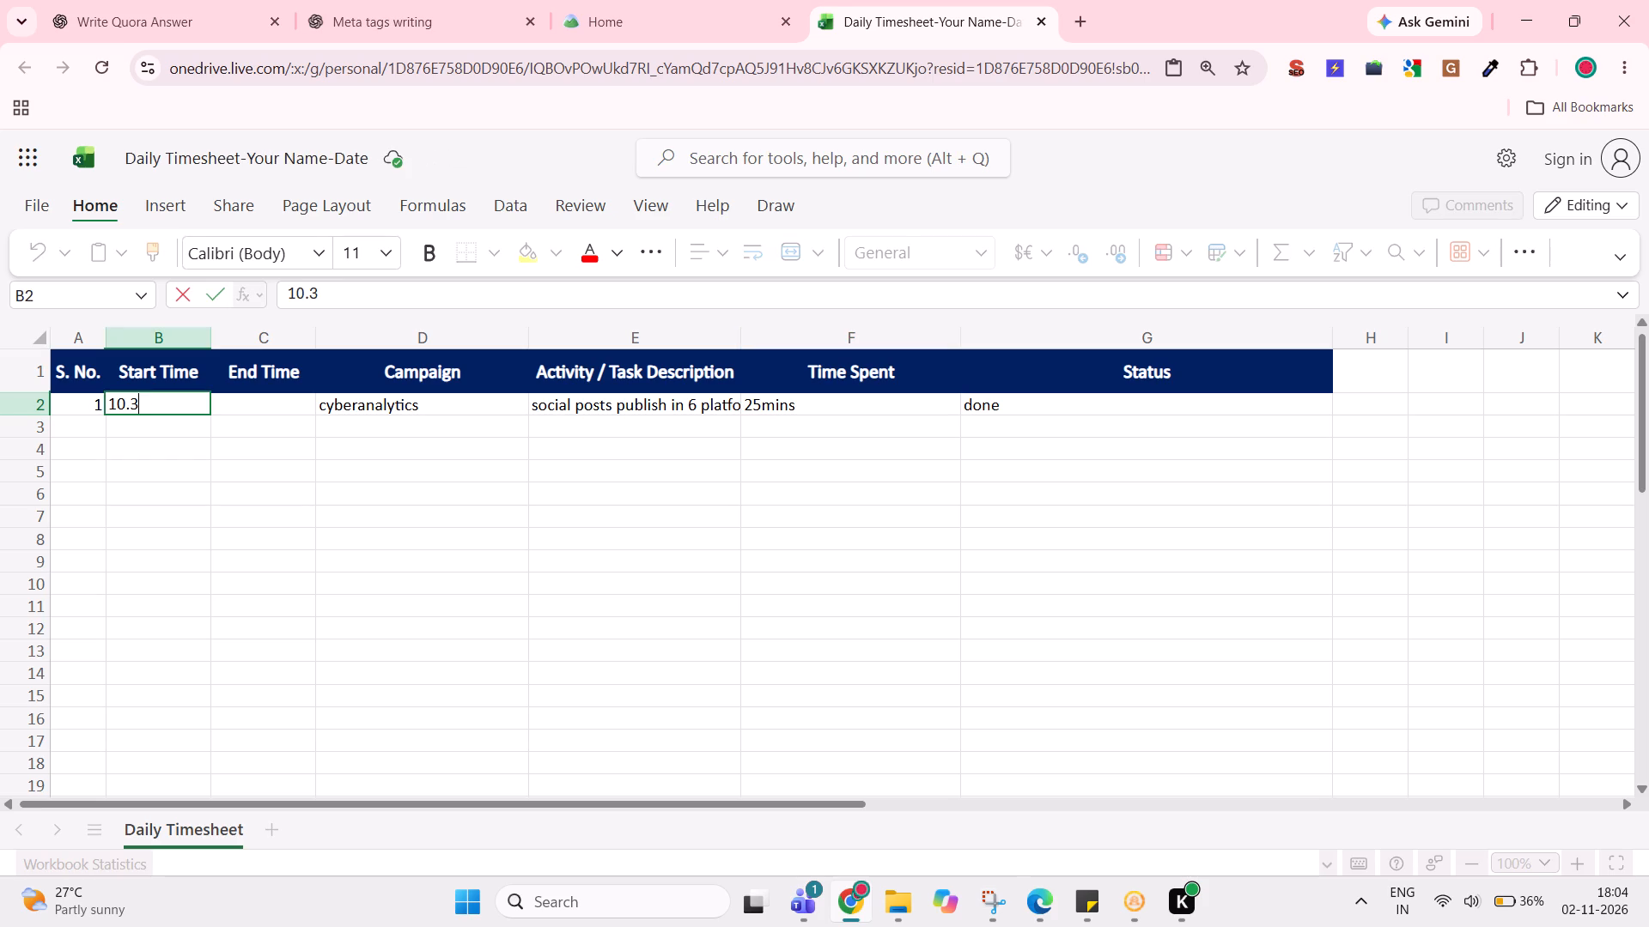
key("BackSpace")
key("BackSpace")
type(".00")
Select the empty End Time cell in the row with serial number 1.
left_click(280, 413)
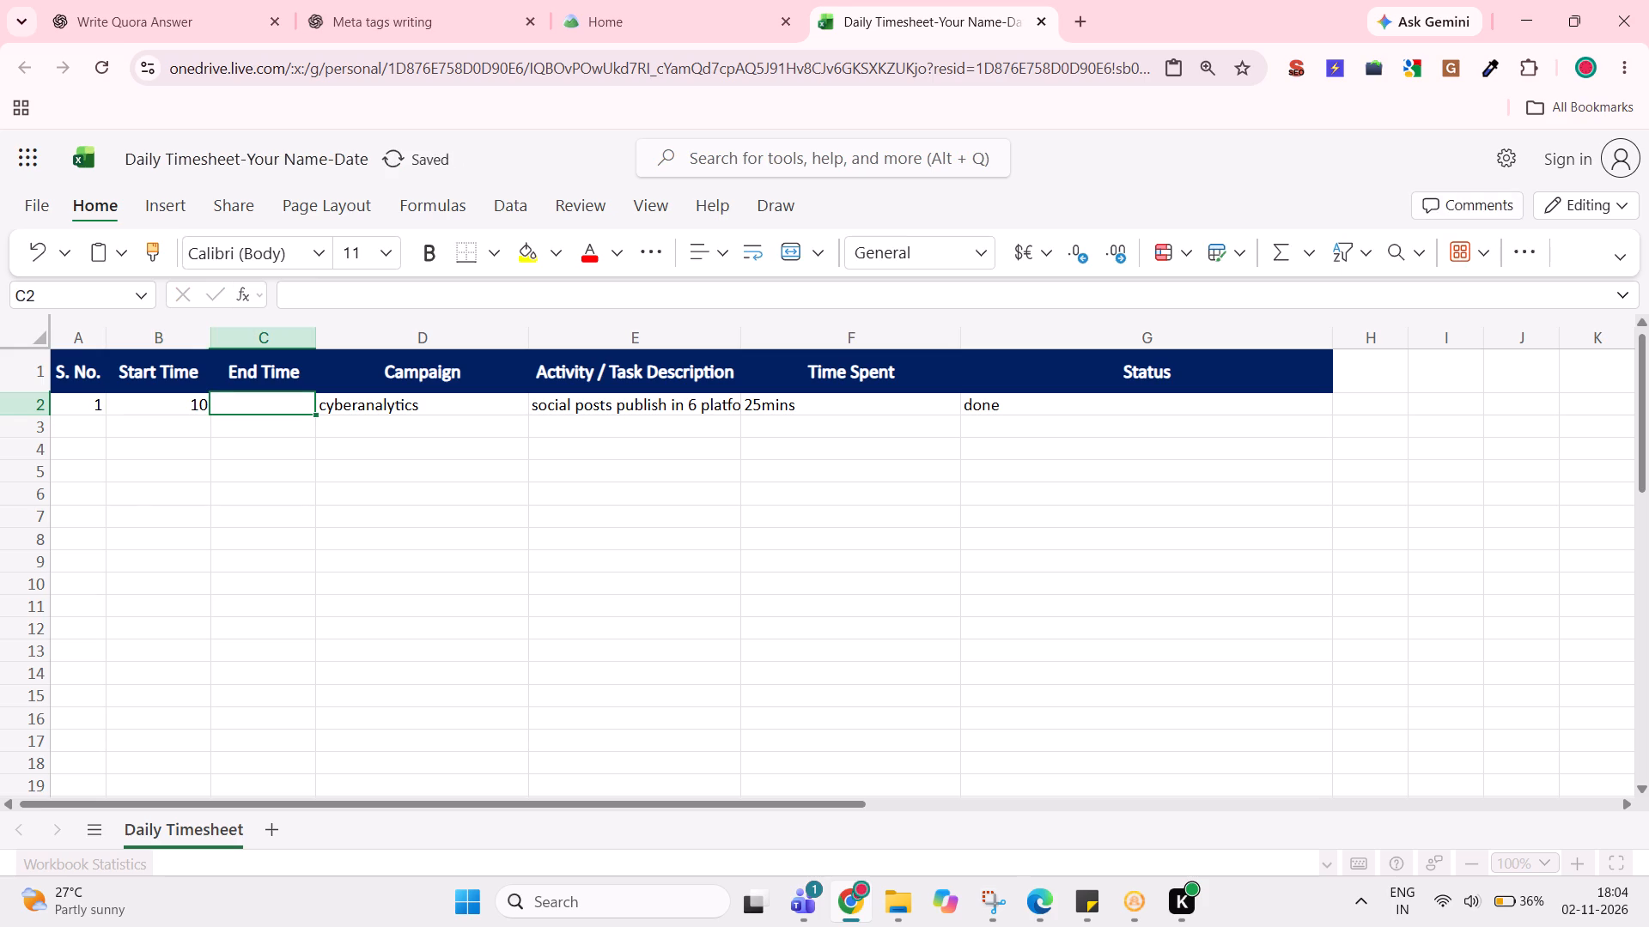
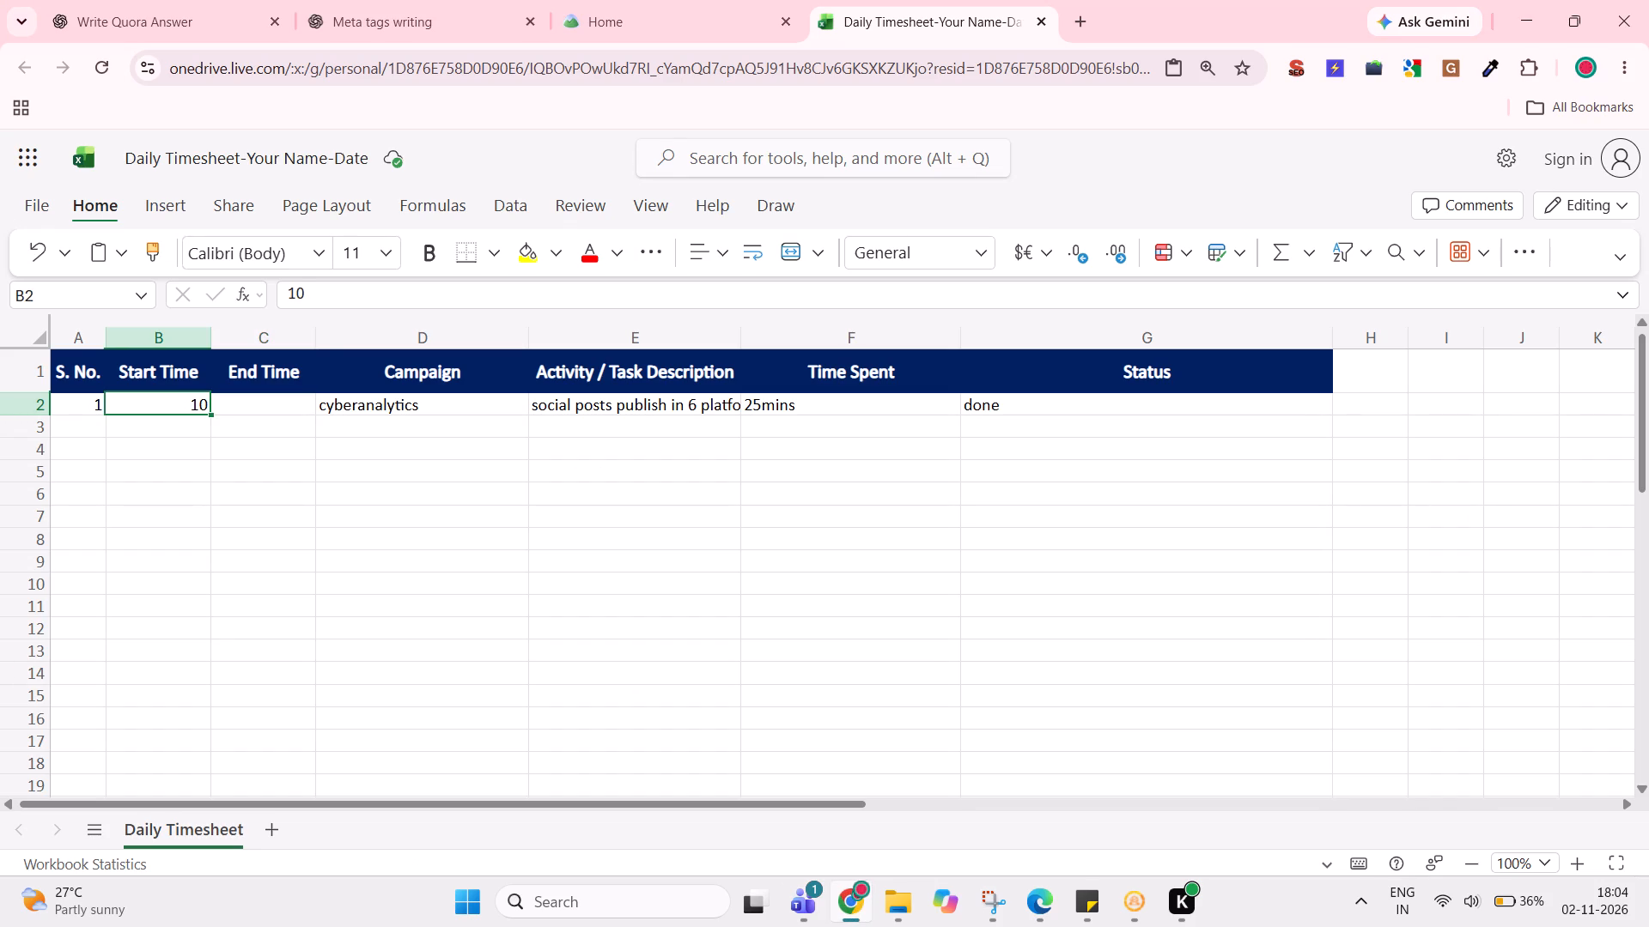
Change the Start Time to 9.30 for the cyberanalytics entry with serial number 1.
type("9.")
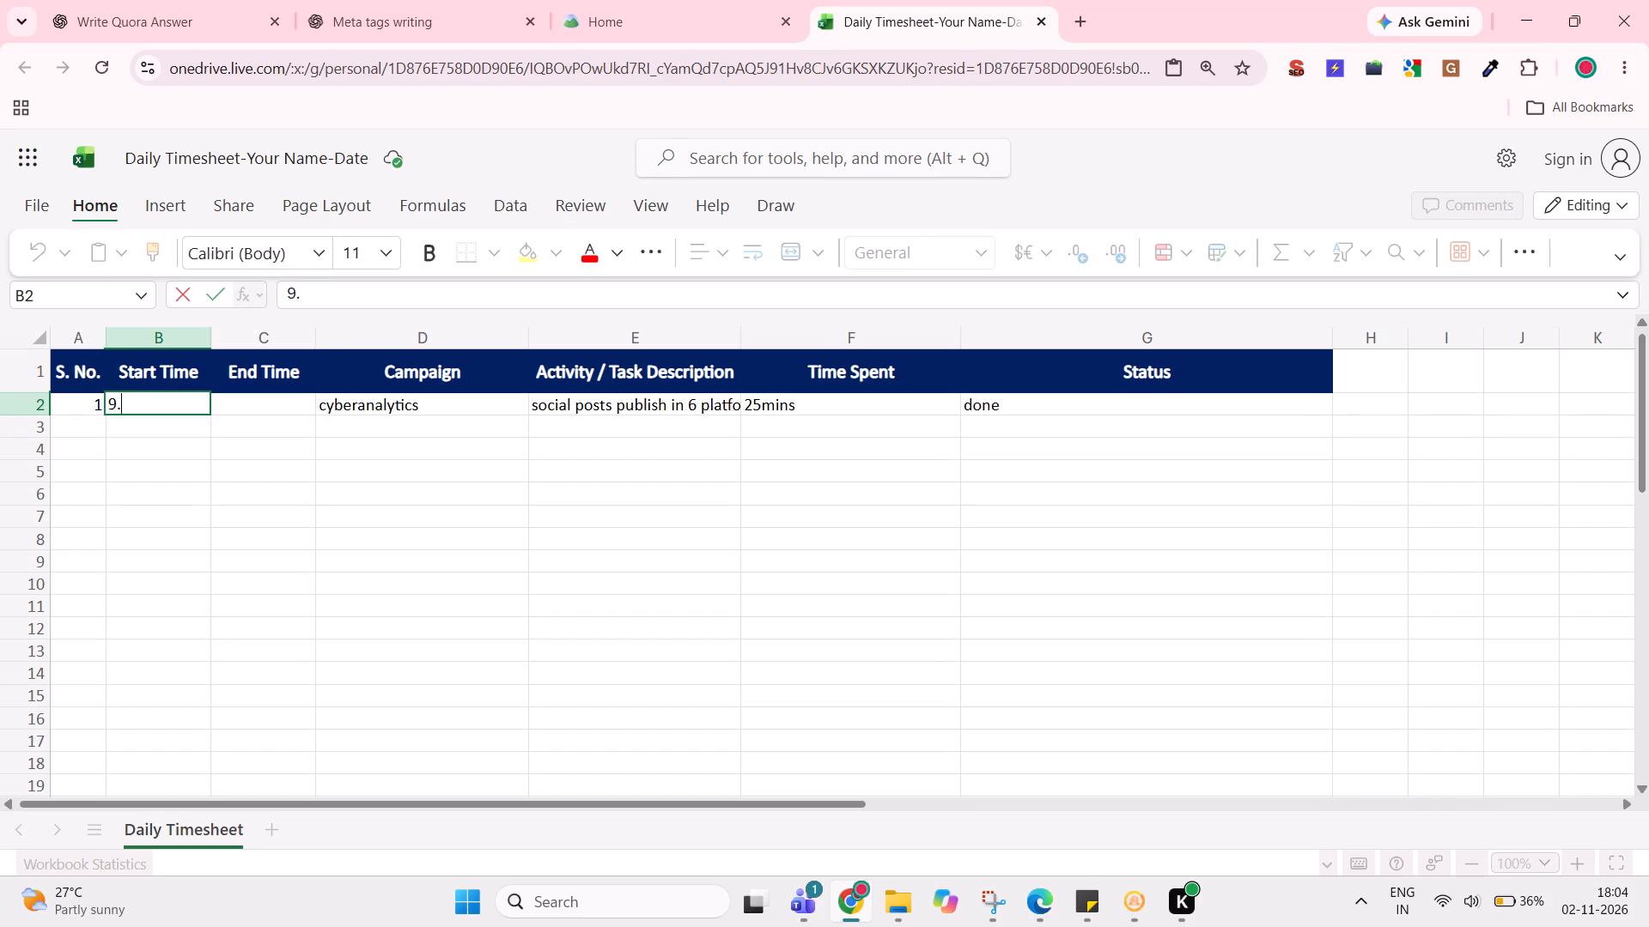
type("30")
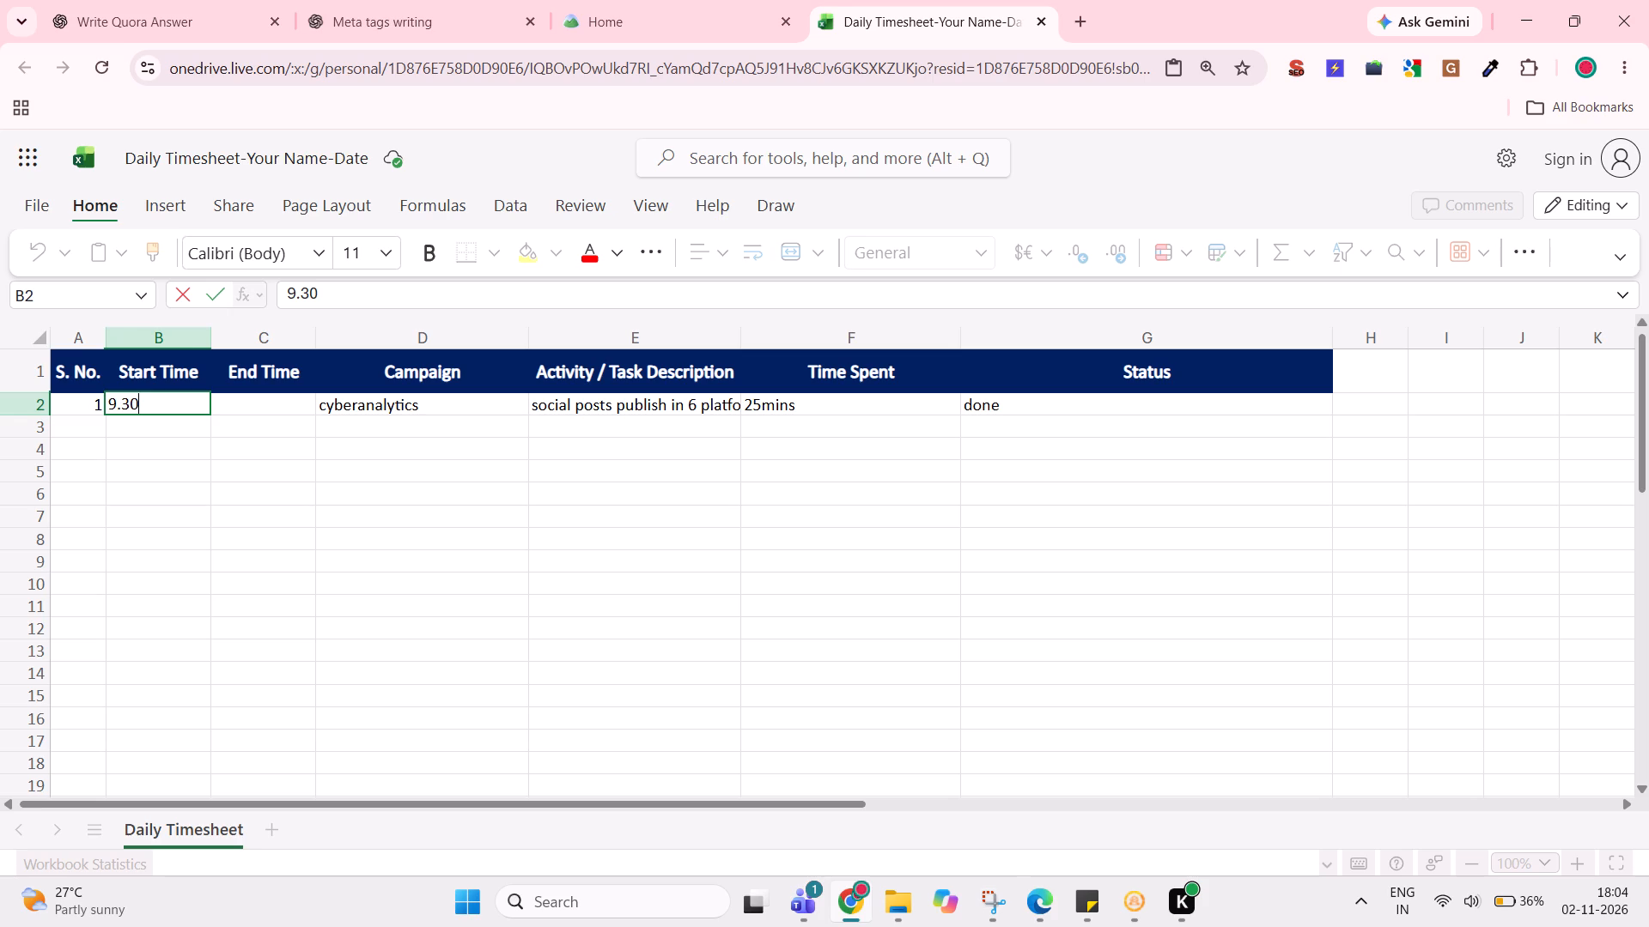
left_click(280, 413)
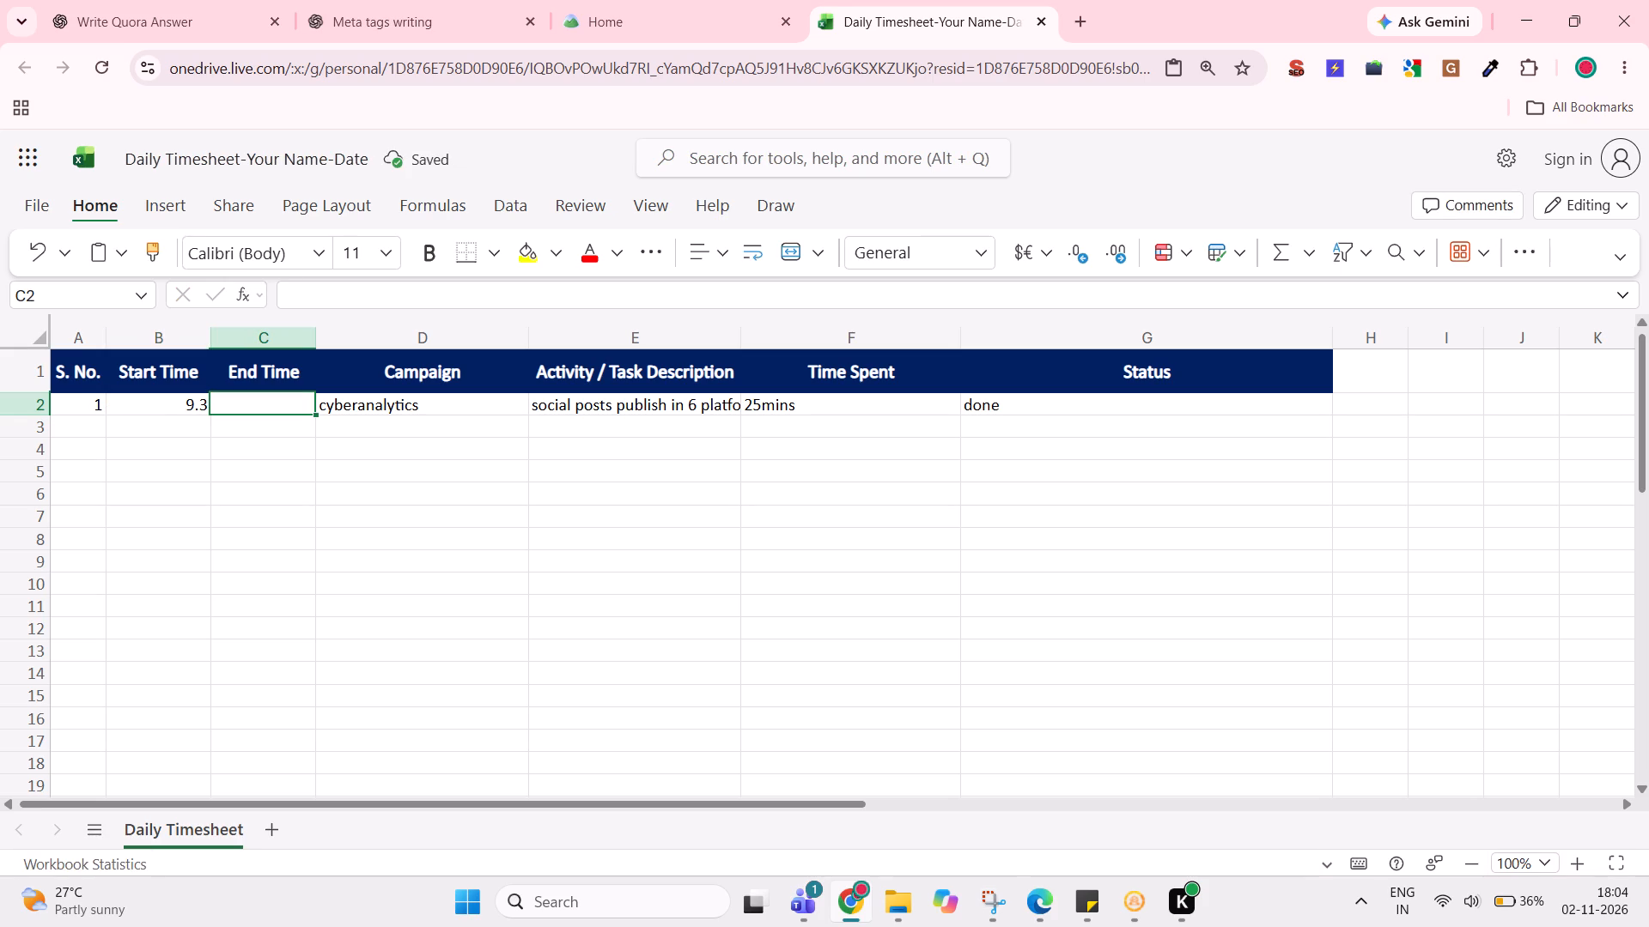
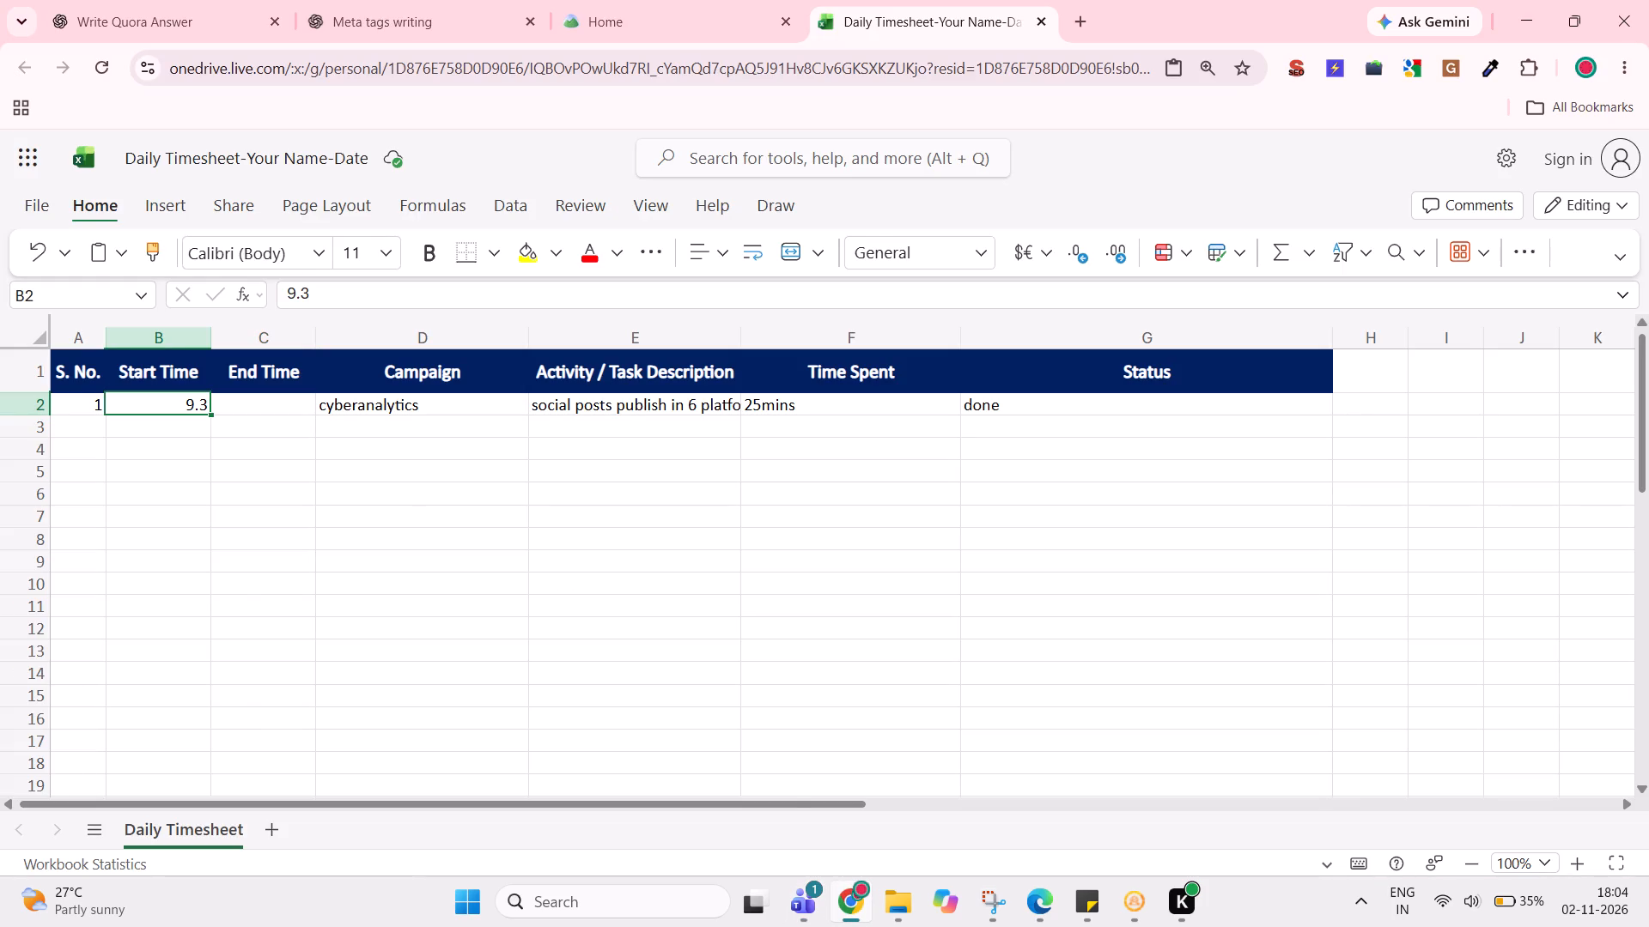
Set the Start Time of the cyberanalytics entry, serial number 1, to 9:30am.
key("9")
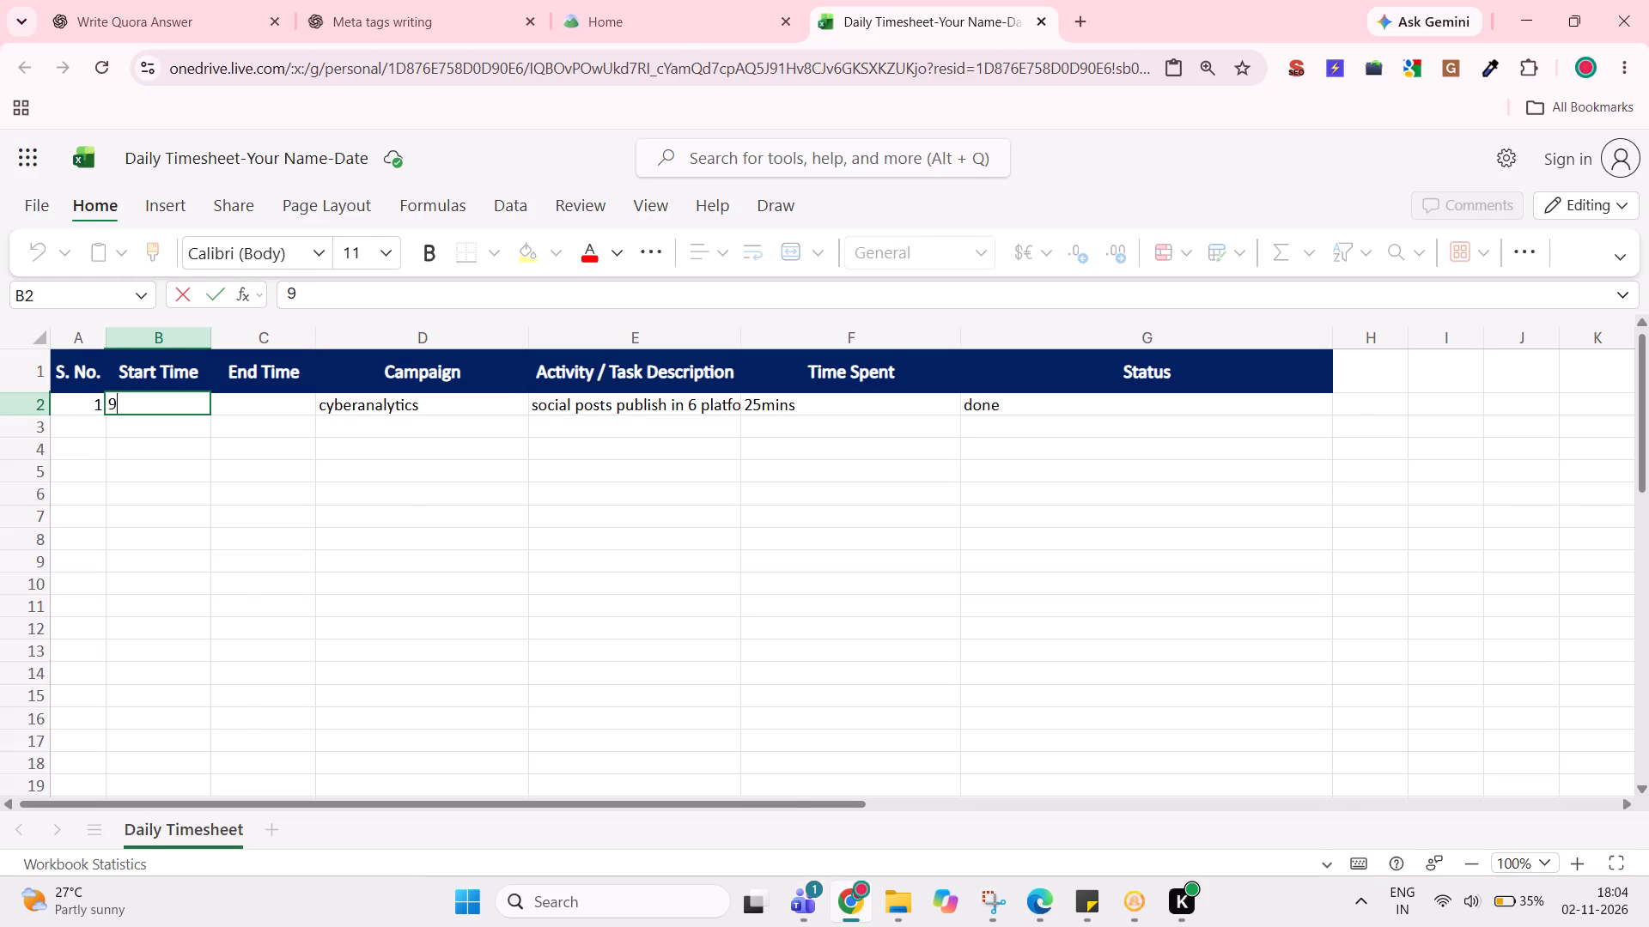
type(":30")
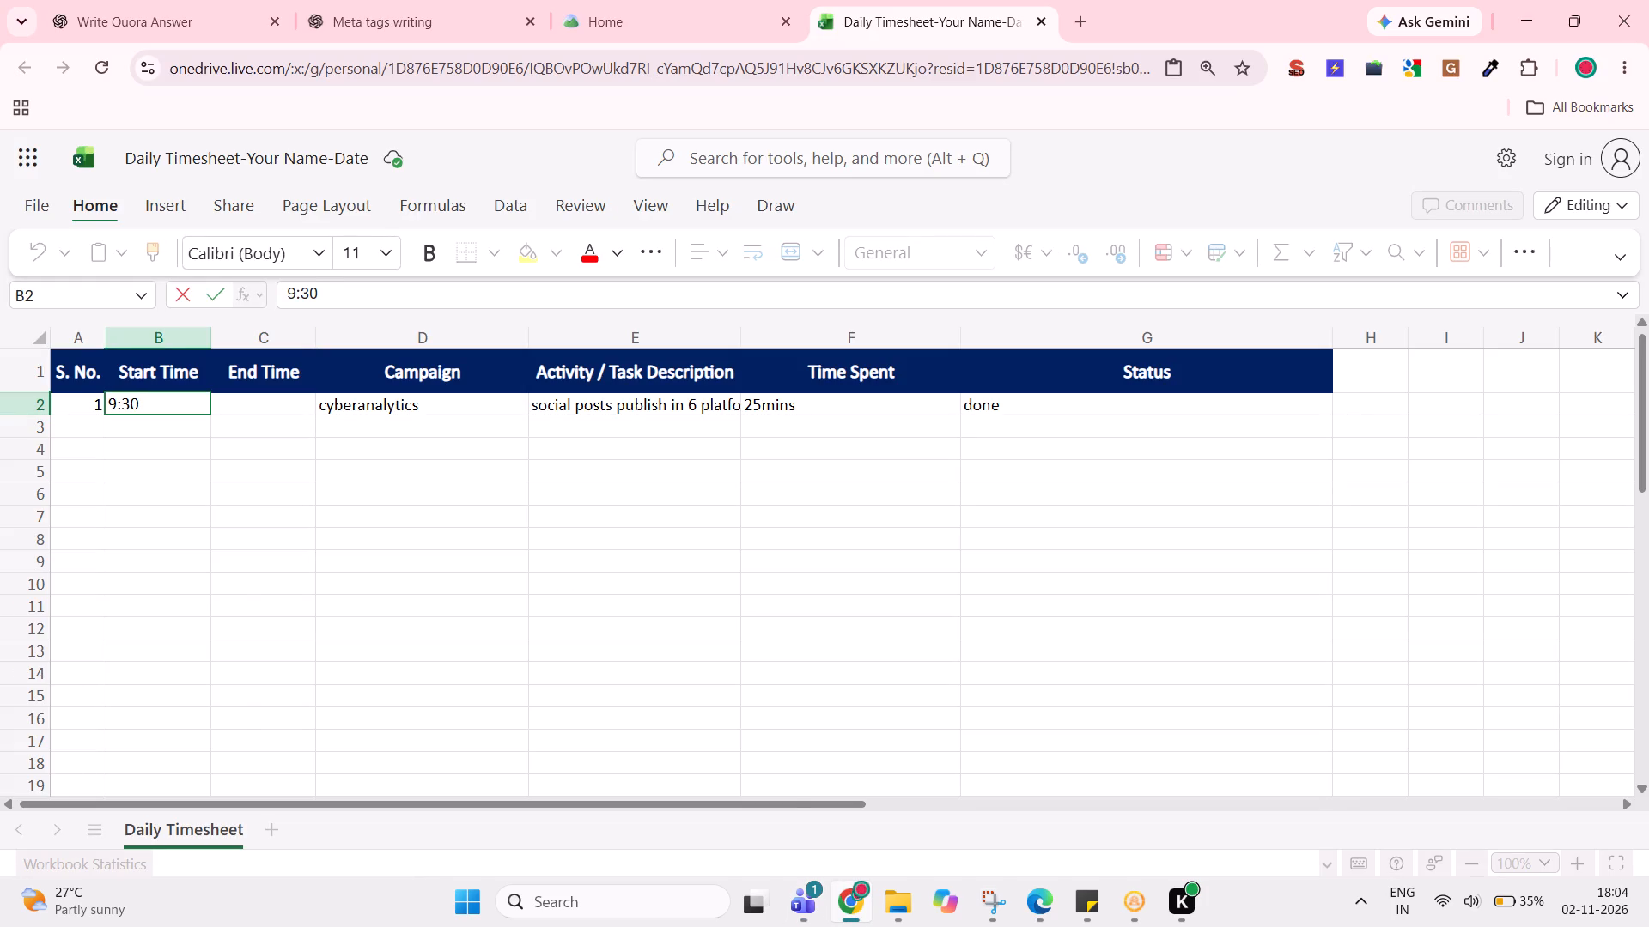
type("am")
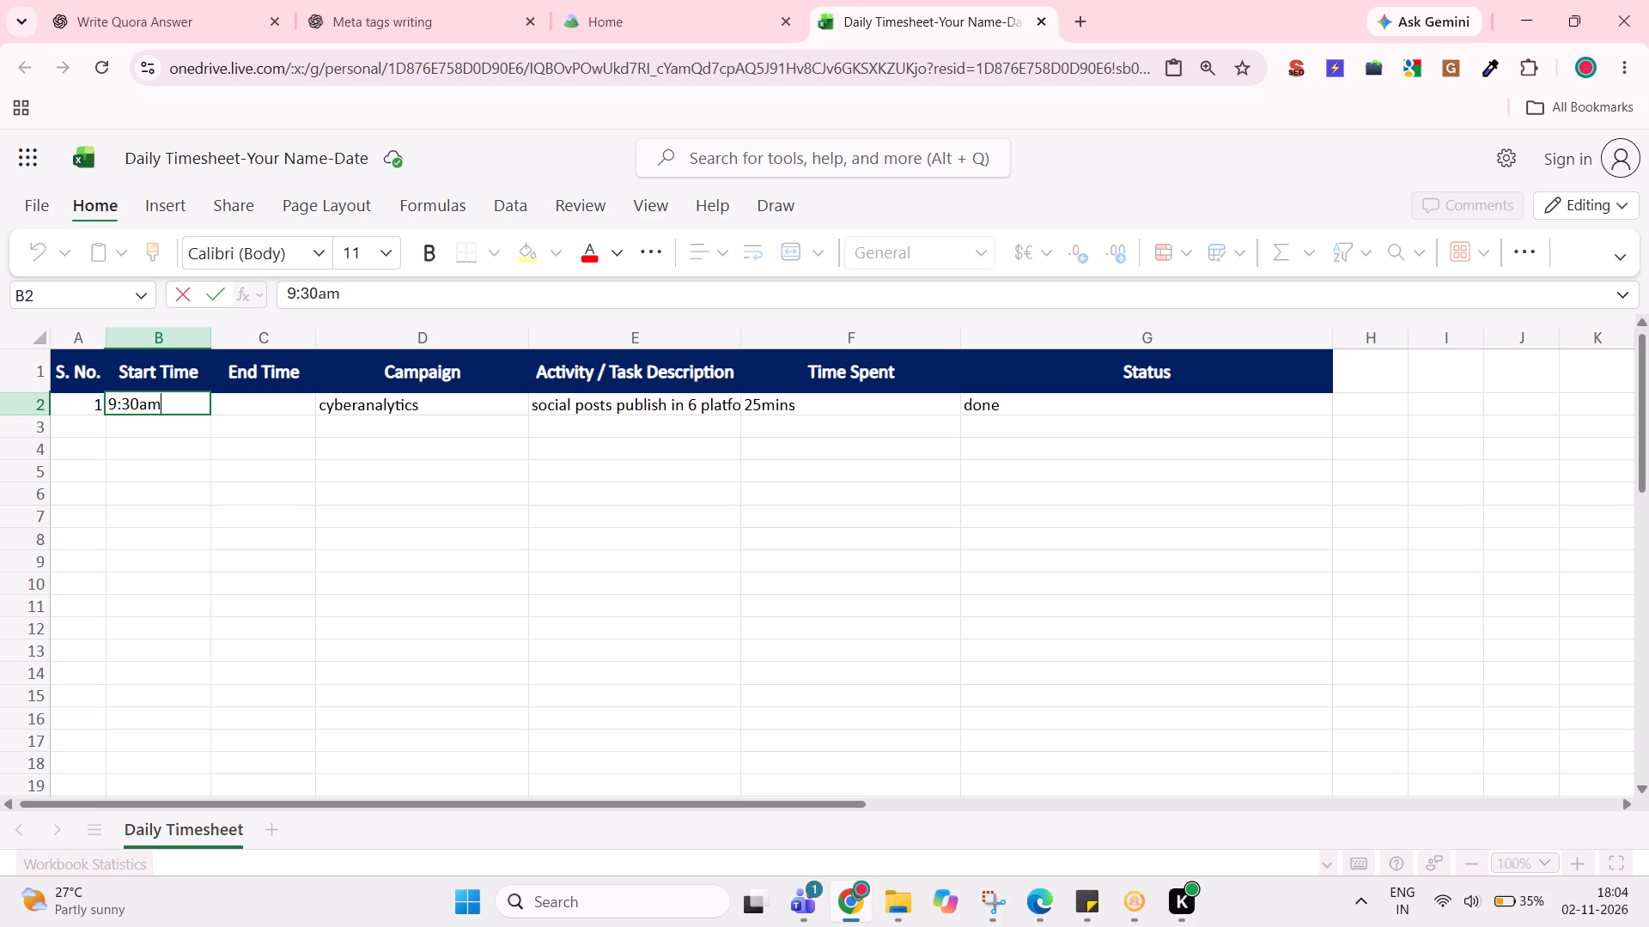
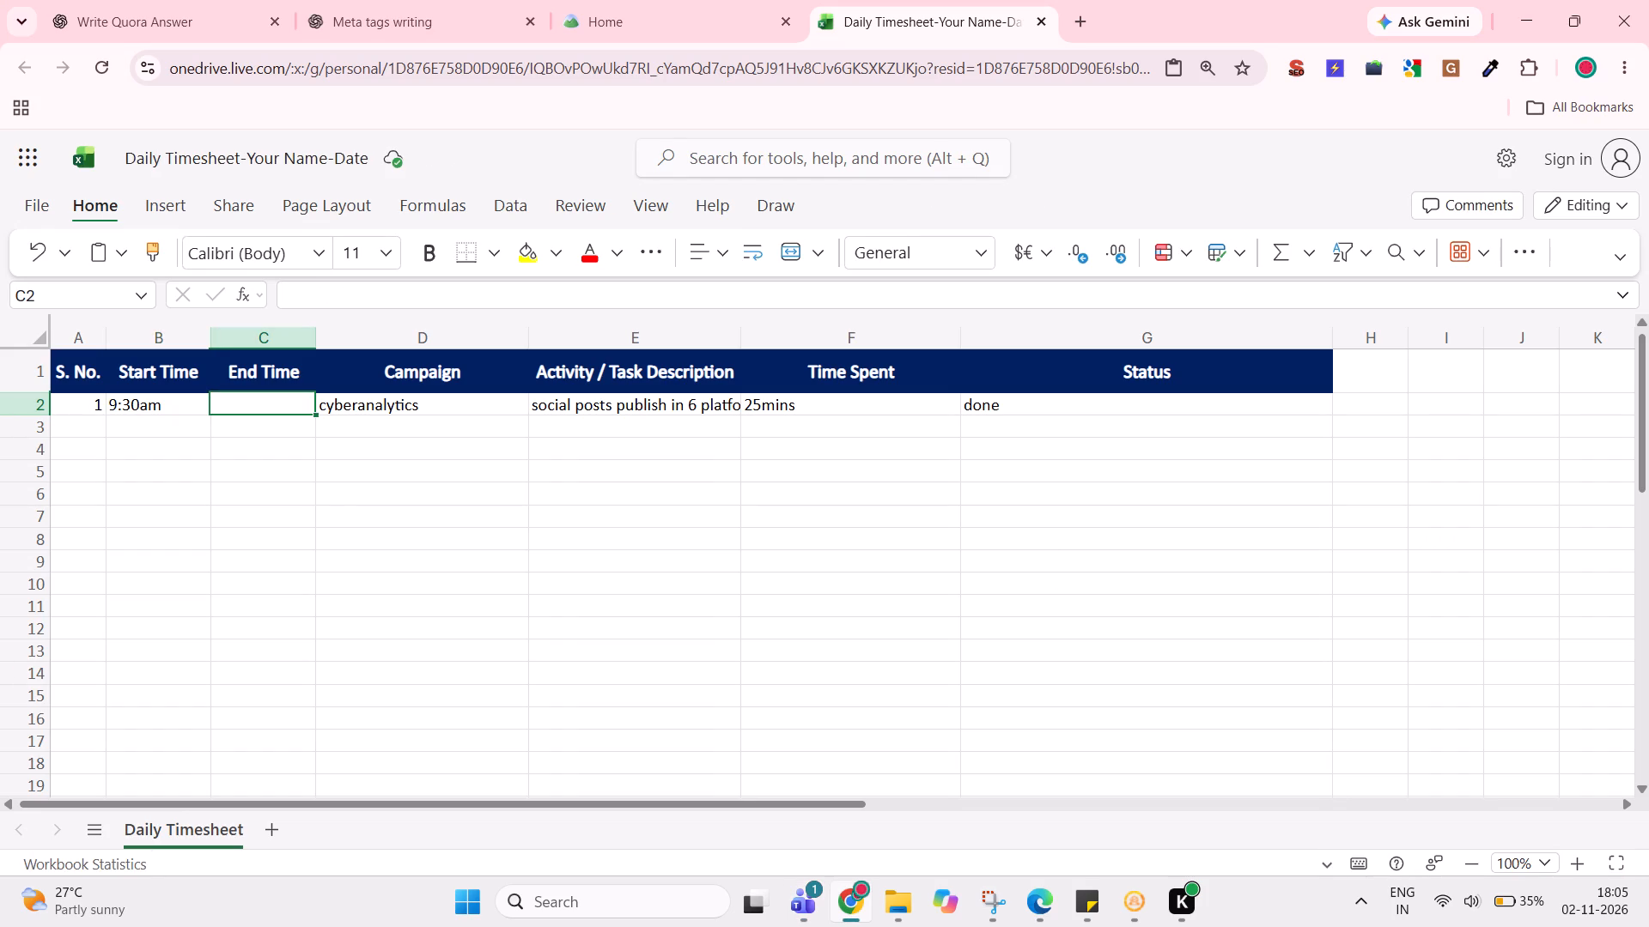
Set the End Time of the cyberanalytics entry, serial number 1, to 9:50am.
key("9")
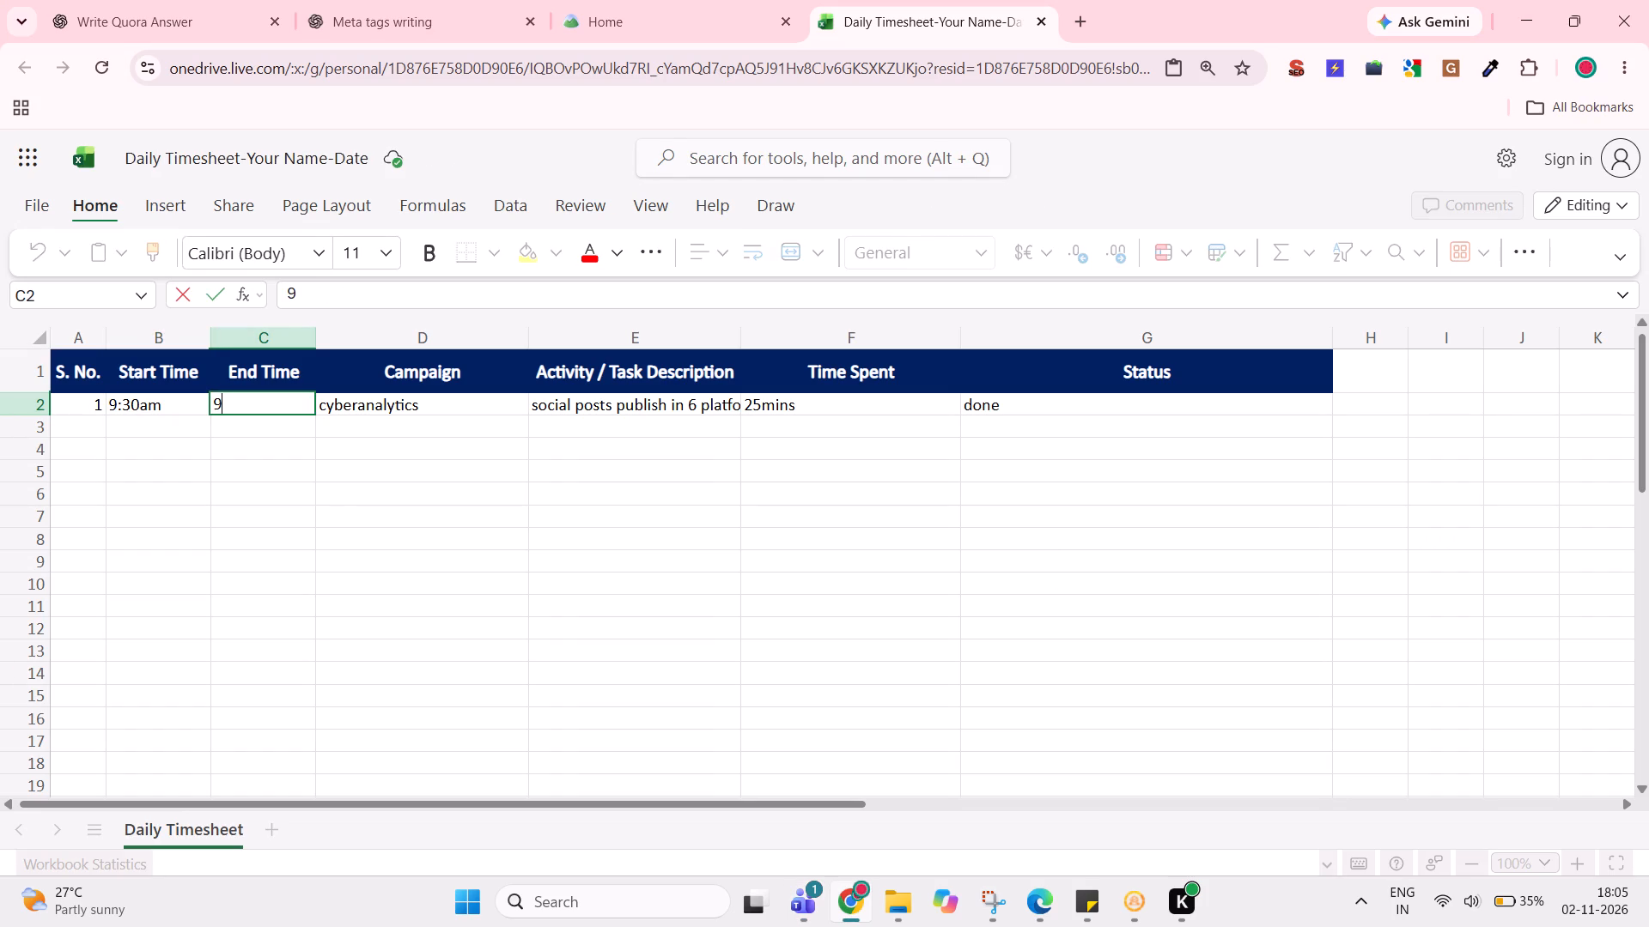
type(":50")
type("am")
left_click(65, 439)
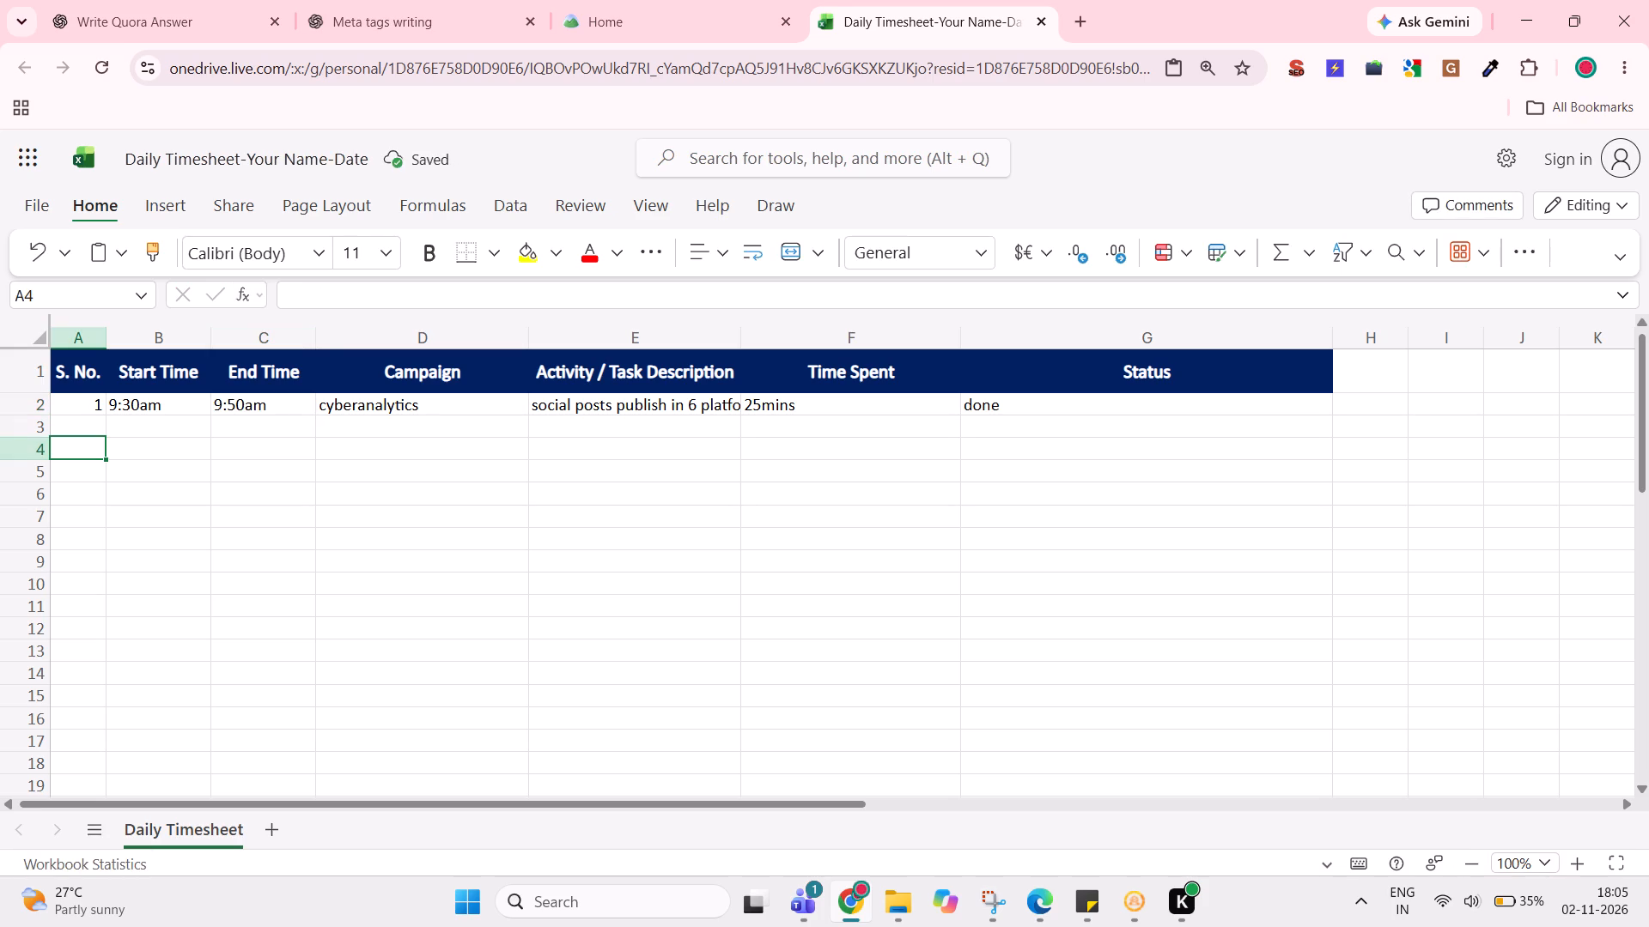
Start a second timesheet entry directly below the cyberanalytics row with serial number 2, and save the workbook.
left_click(93, 421)
key("2")
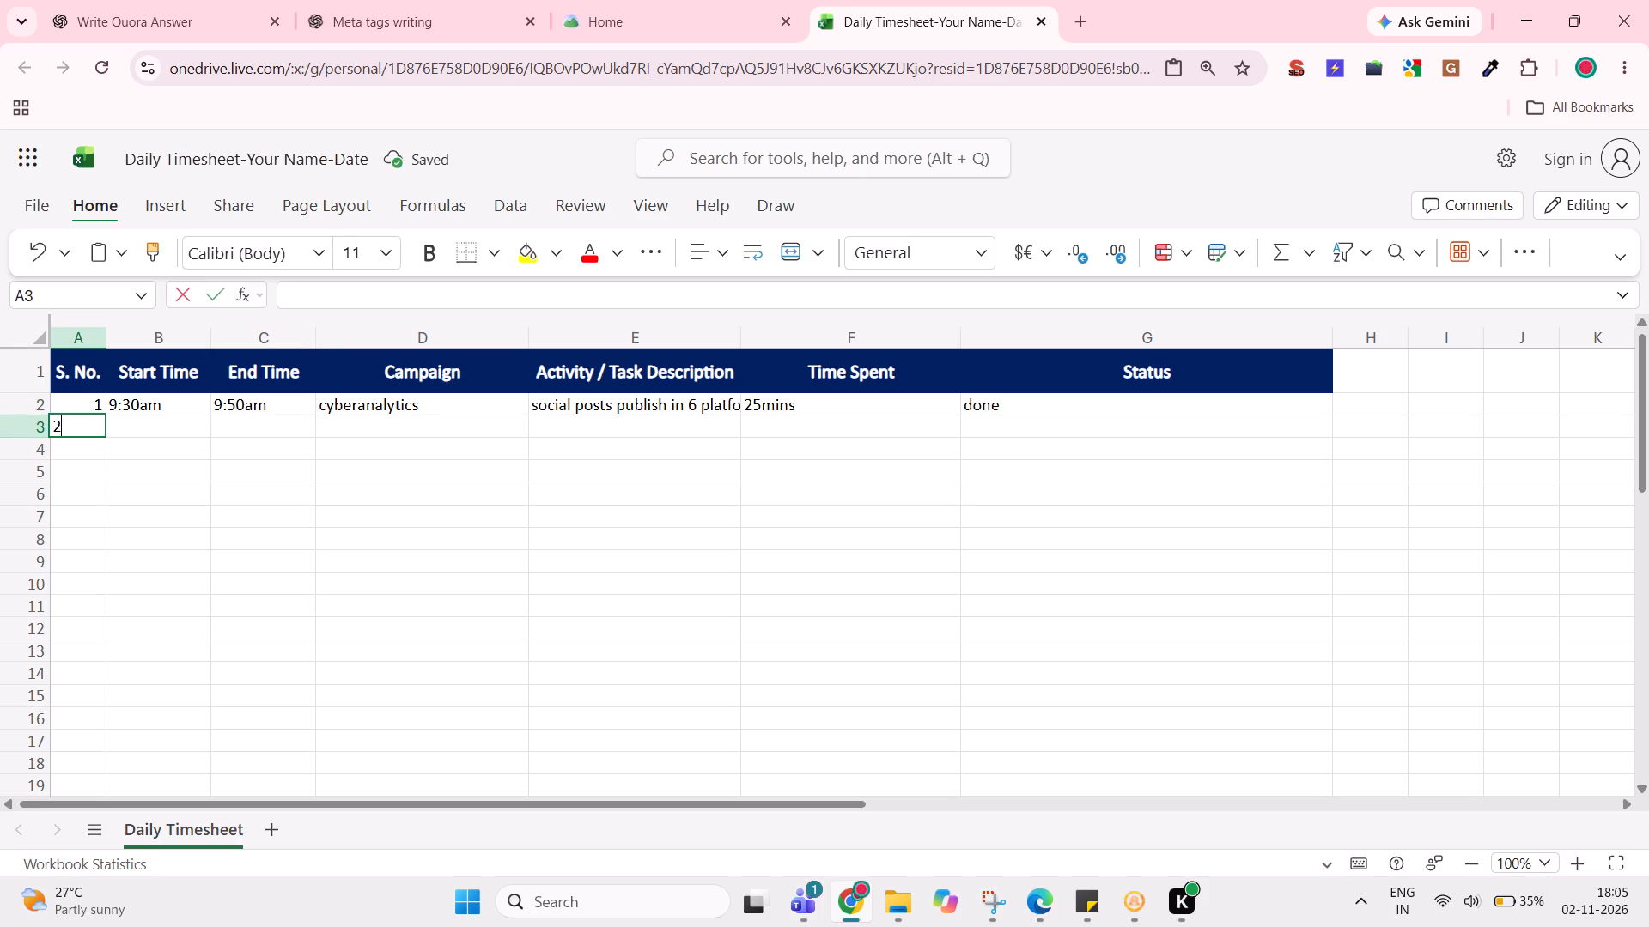
key("Right")
key("ctrl+s")
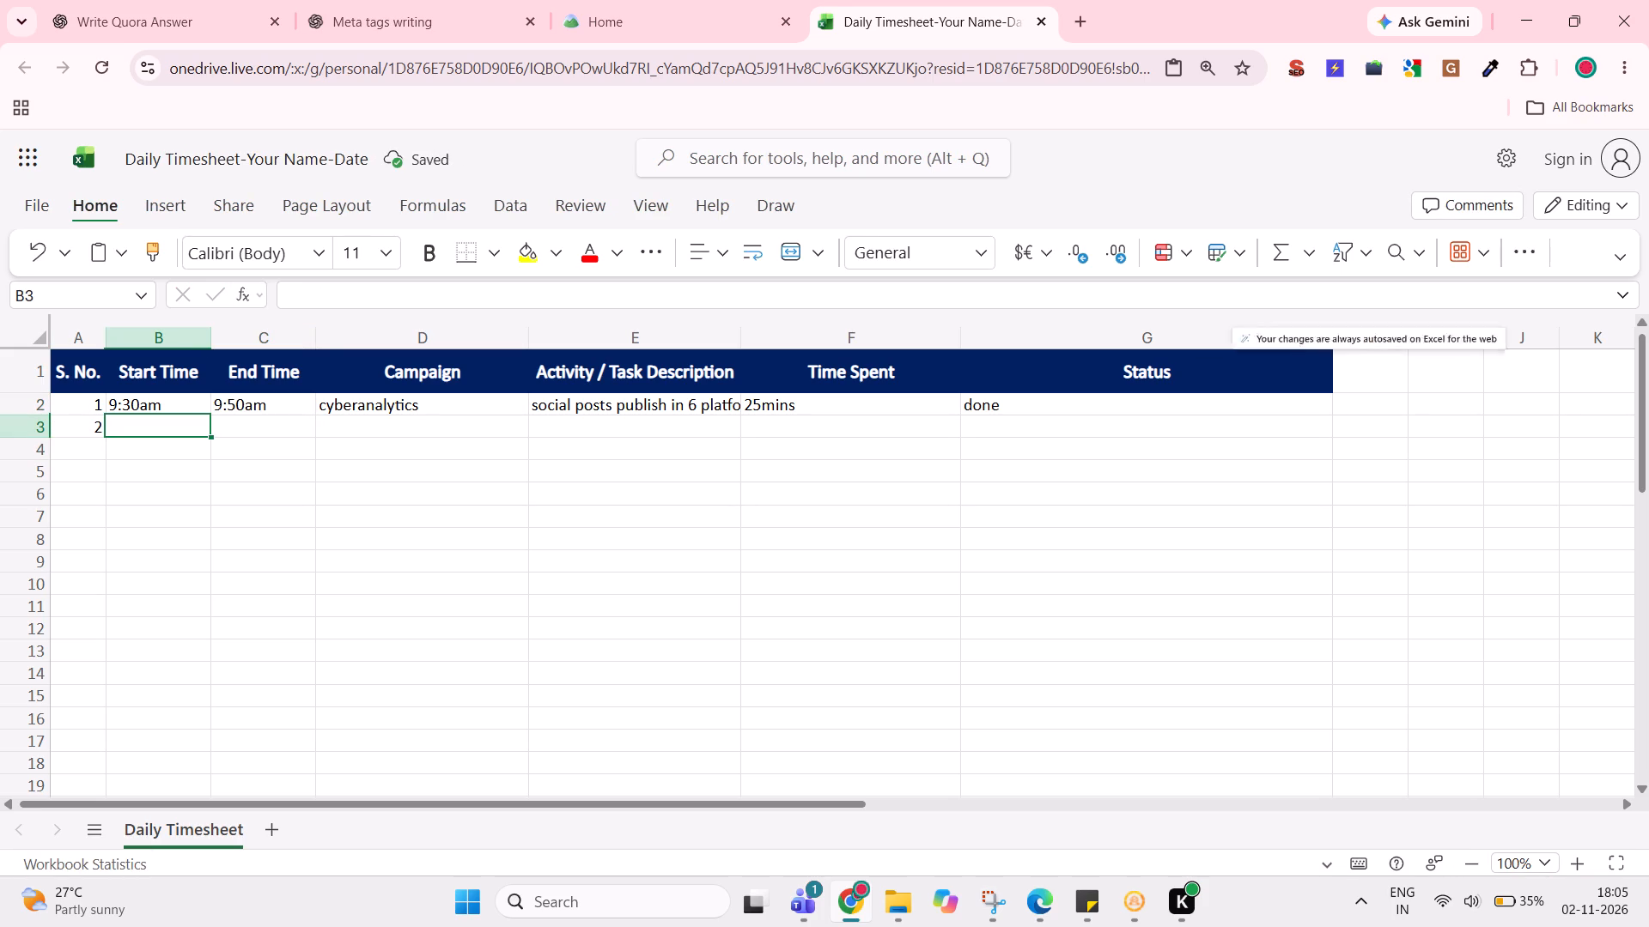
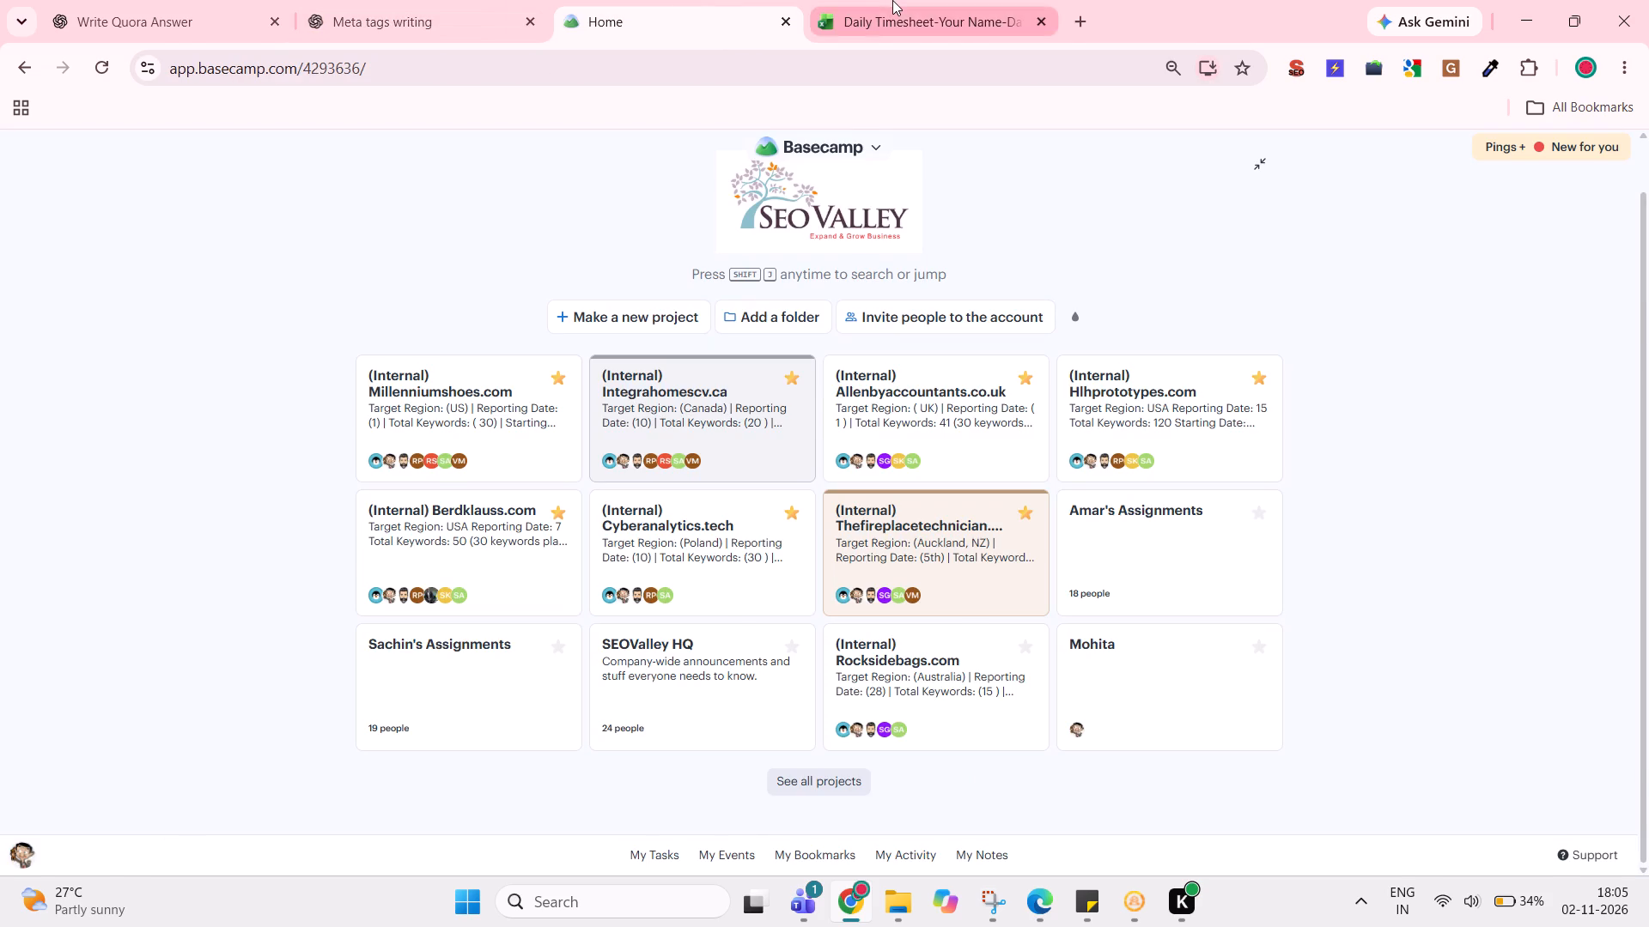
Check today's work time in the Handdy timer and on its website's Employees Overview, and return to the Daily Timesheet with the overview closed.
left_click(699, 0)
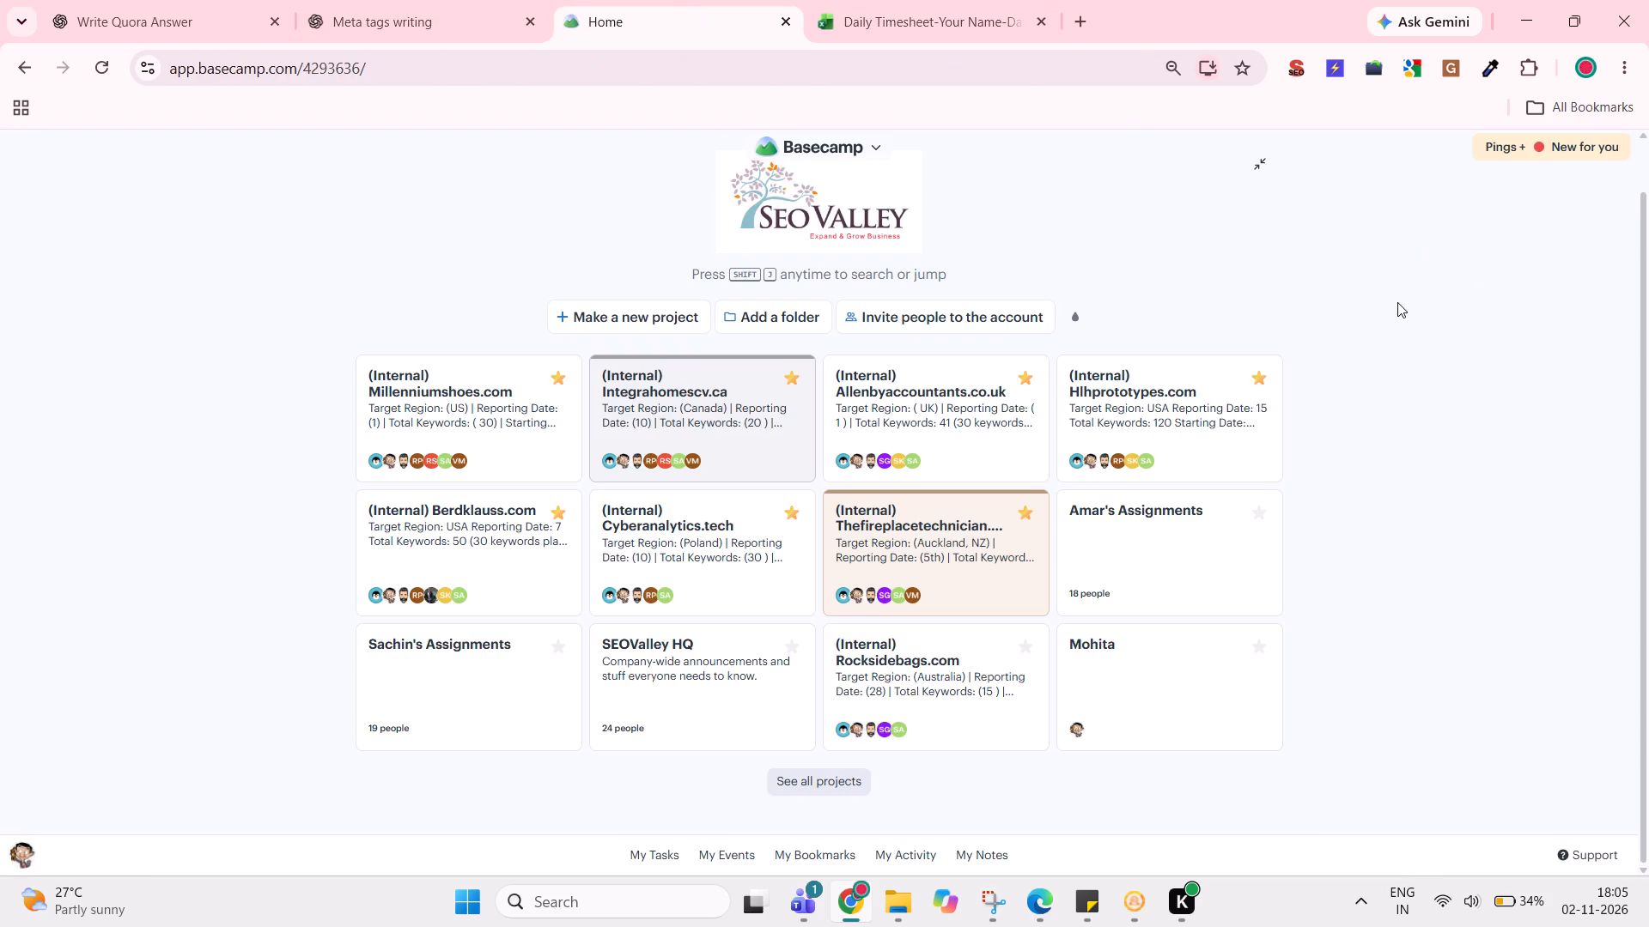
left_click(1141, 916)
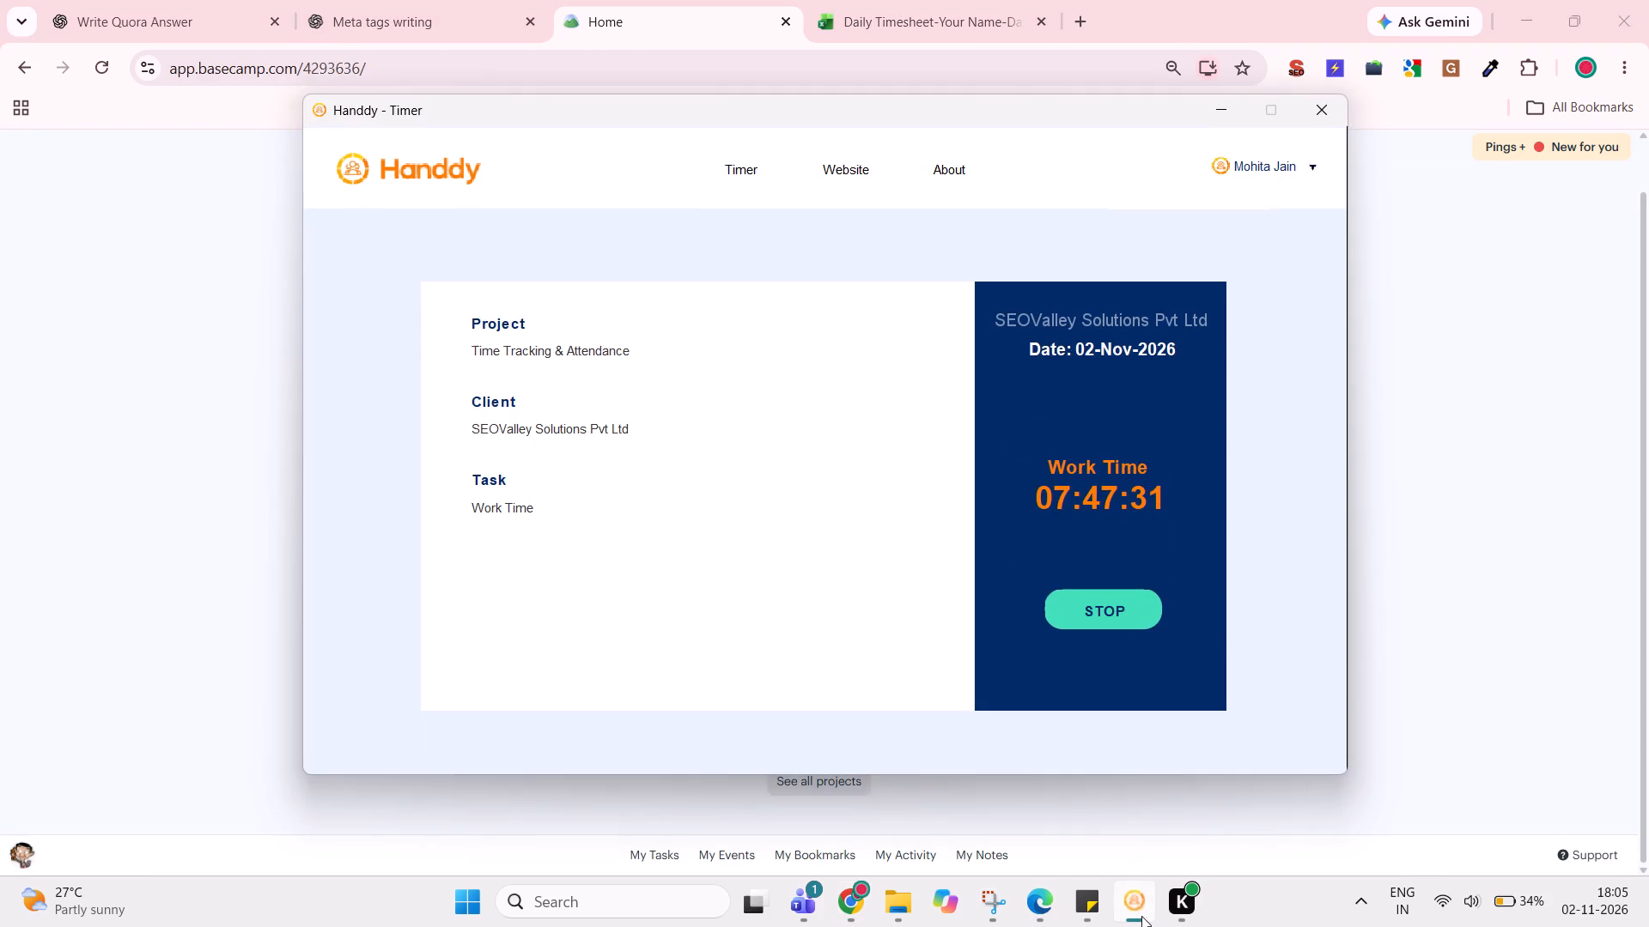
left_click(1141, 916)
left_click(889, 918)
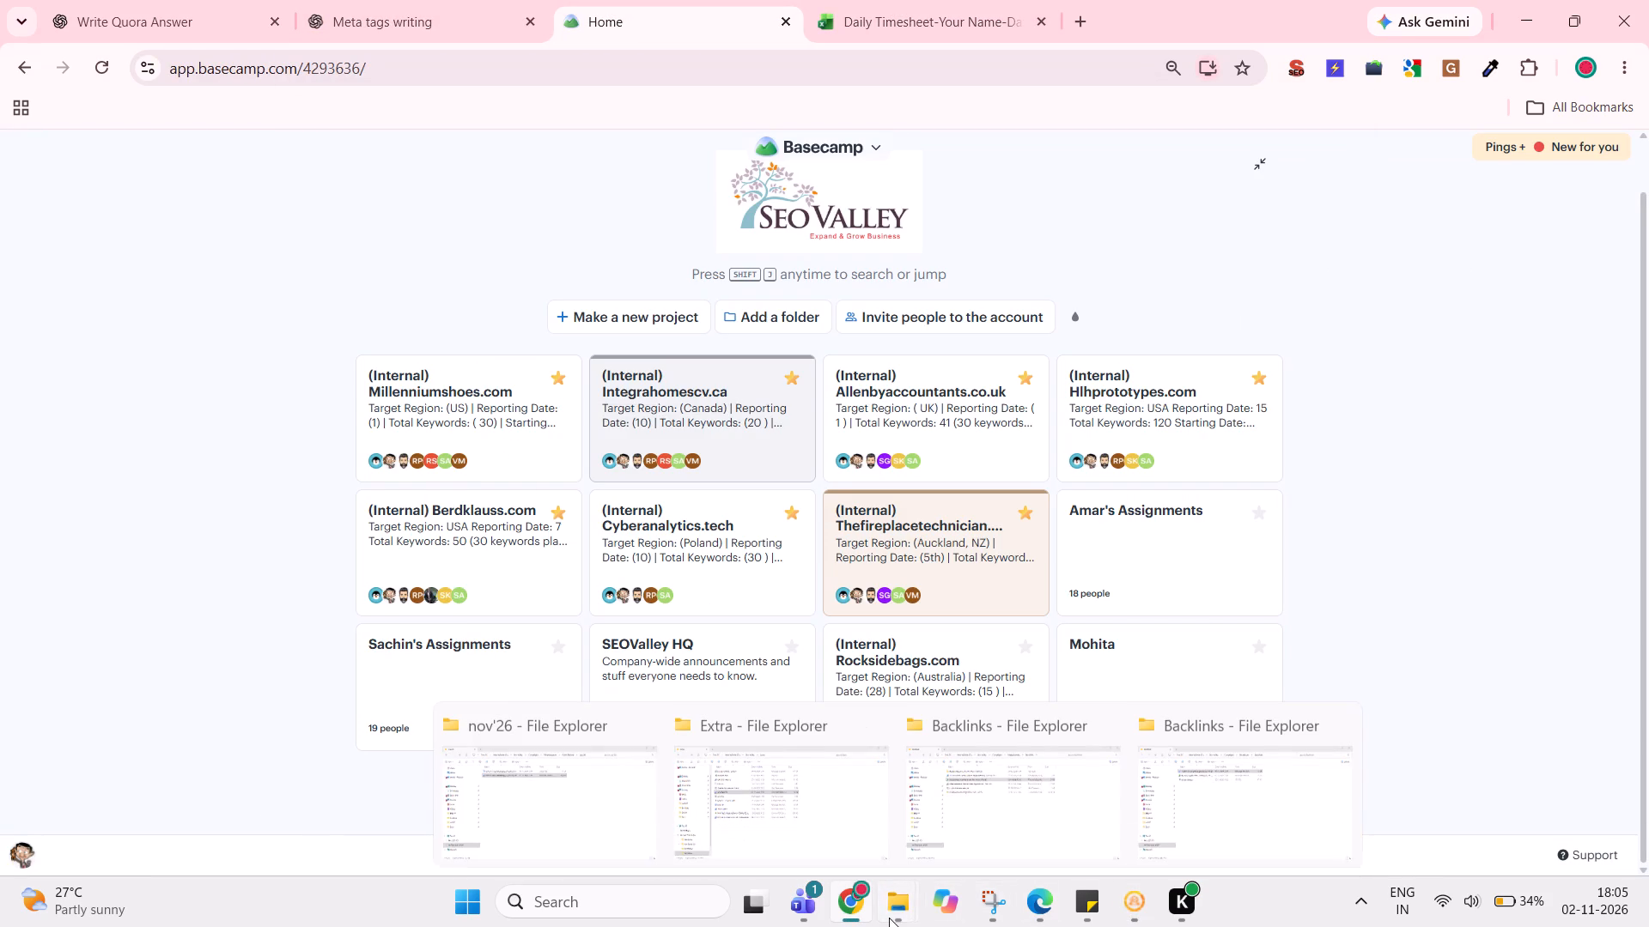
left_click(1140, 898)
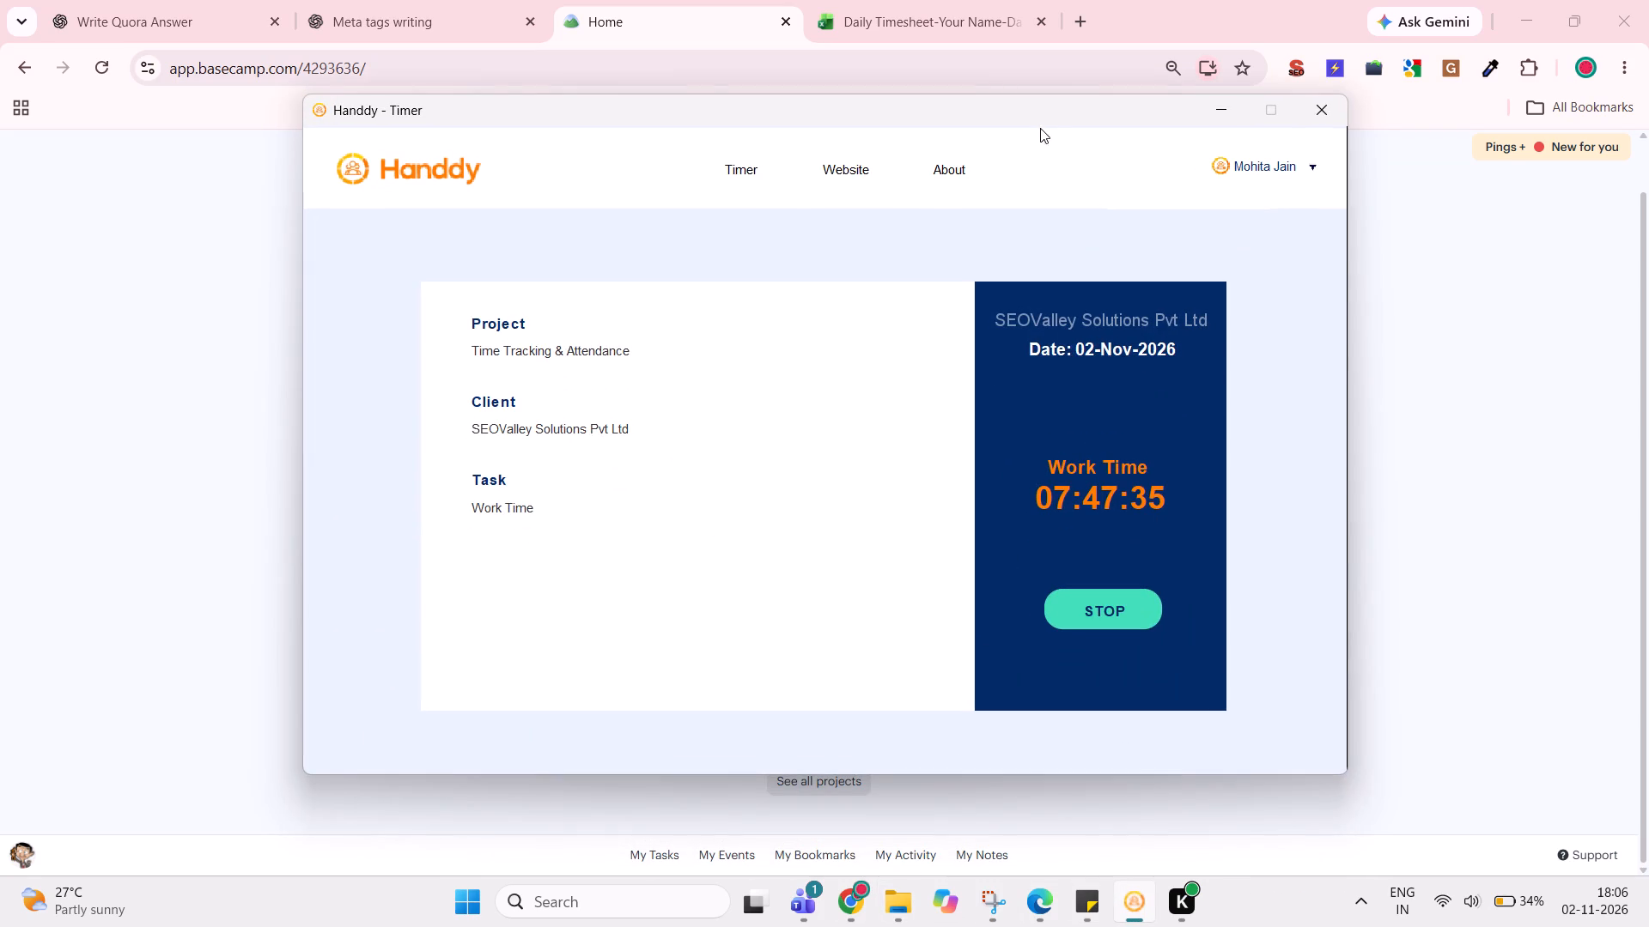
left_click(855, 175)
left_click(845, 212)
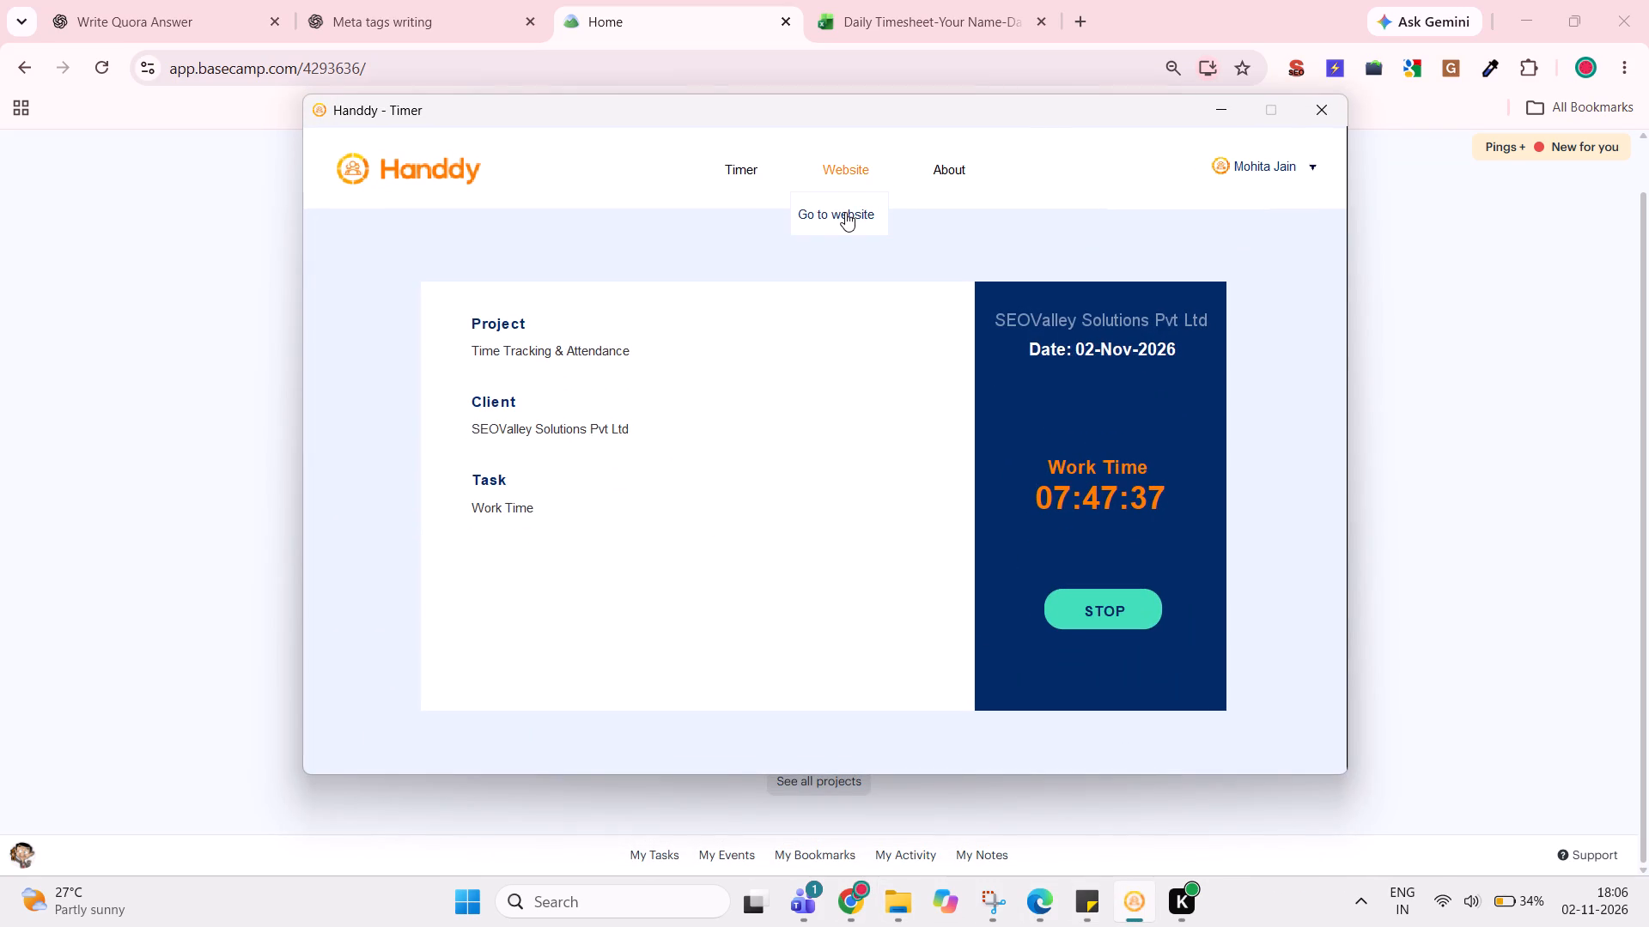
left_click(845, 212)
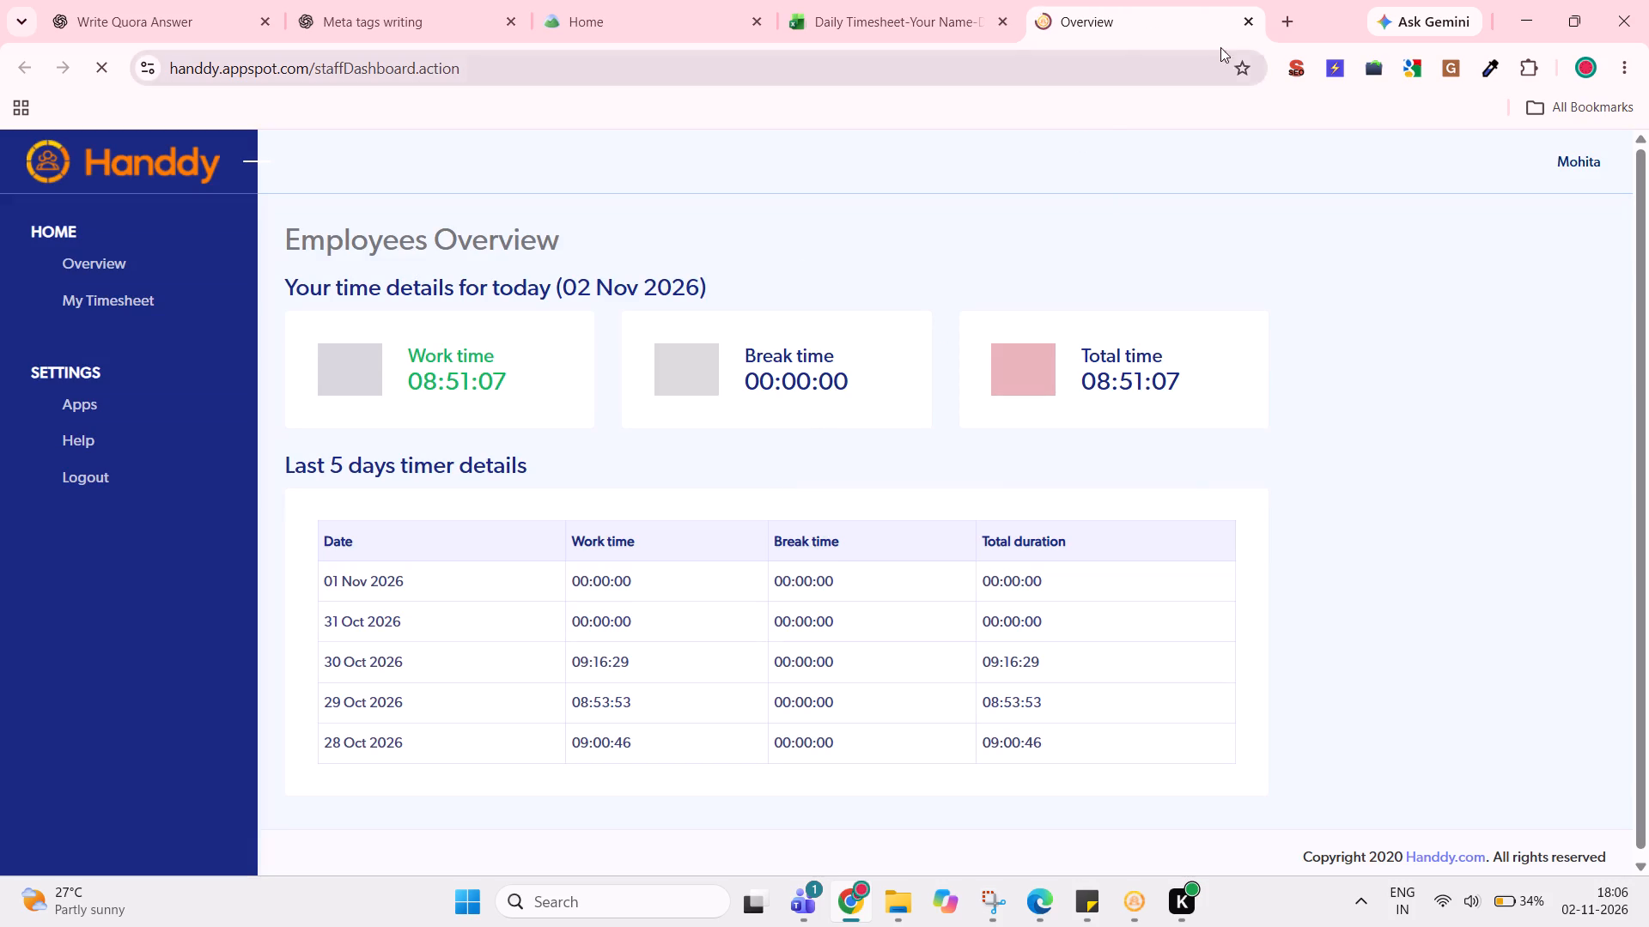
left_click(1253, 23)
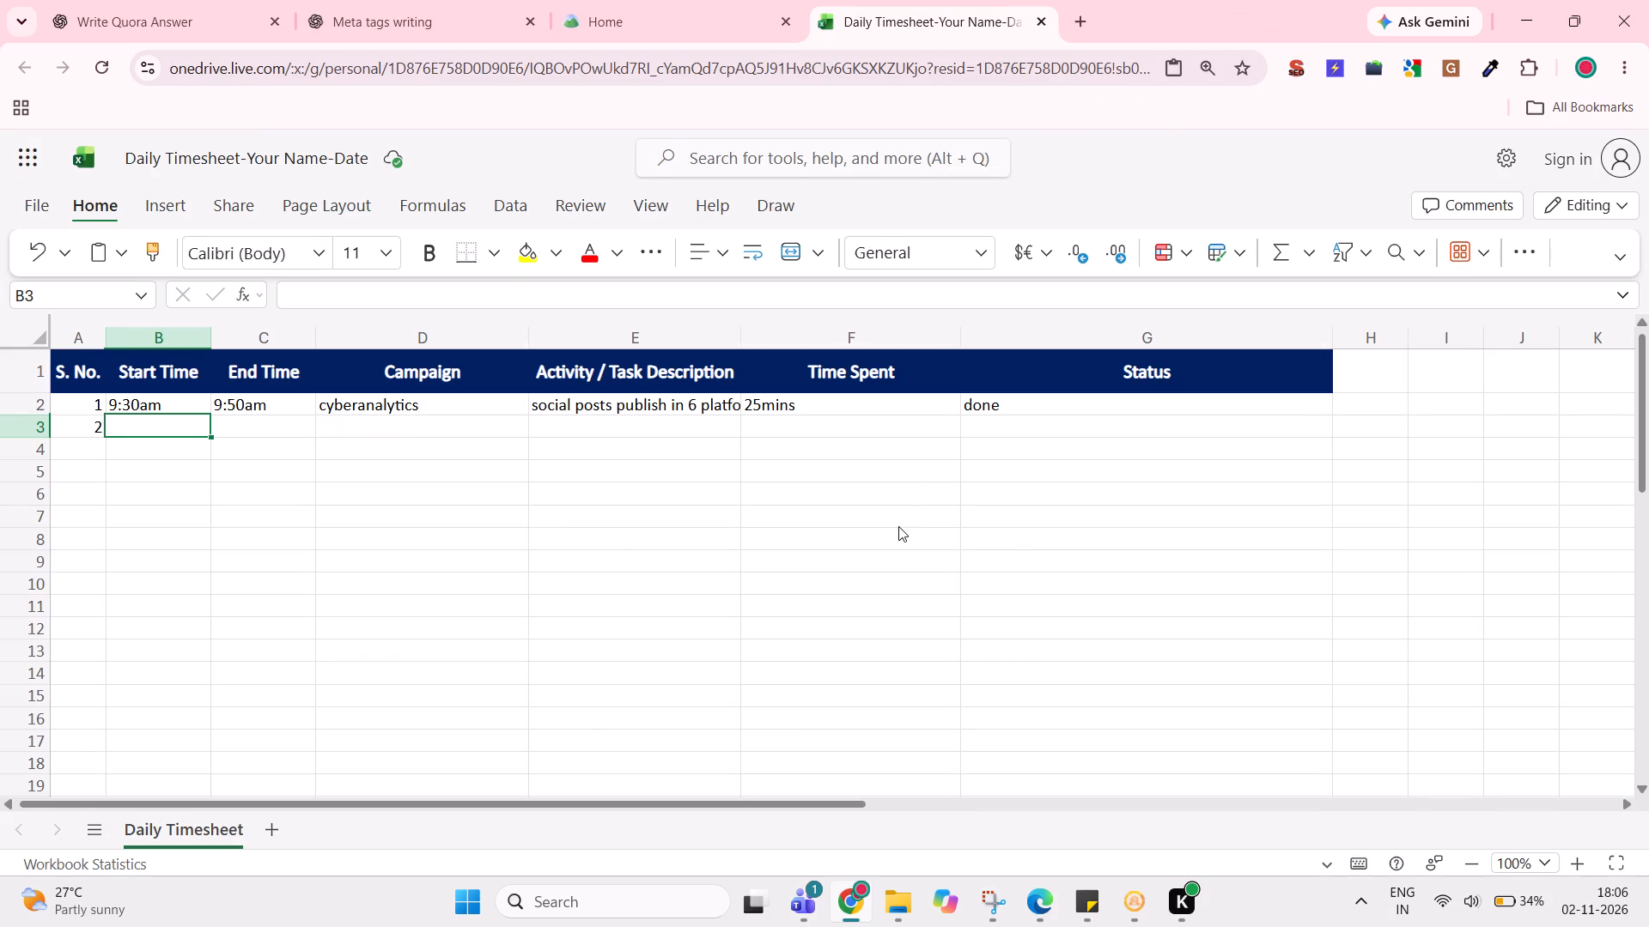
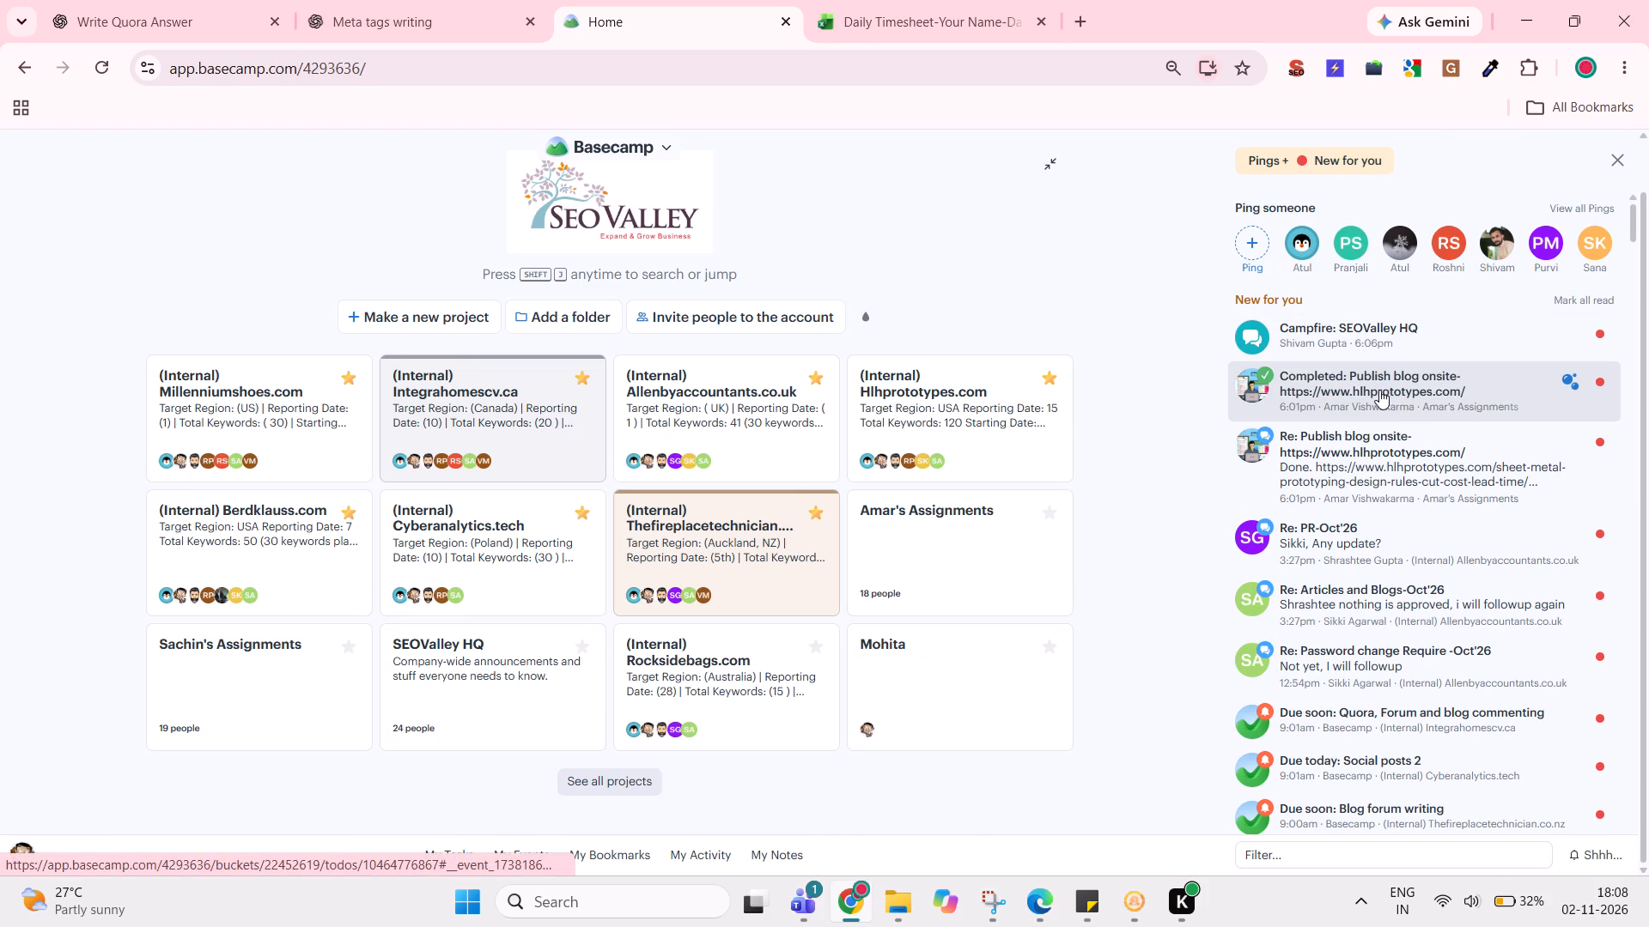
In the Daily Timesheet's entry 2, enter start time 10.00am, end time 10.30am and campaign hlh.
left_click(942, 0)
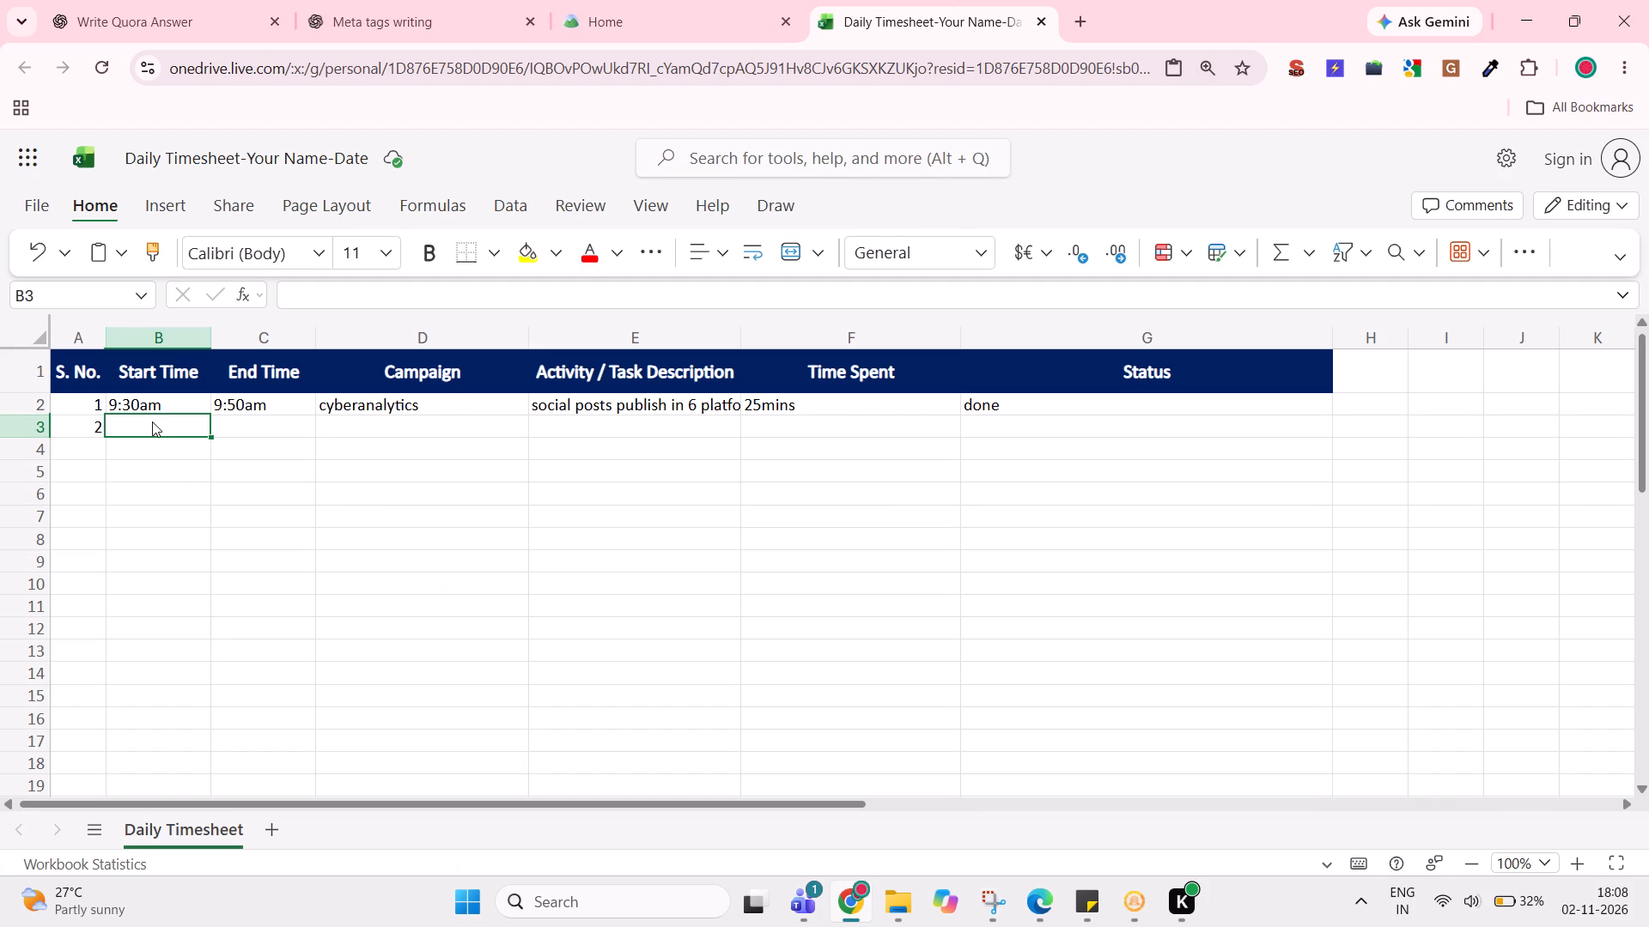
type("10.00")
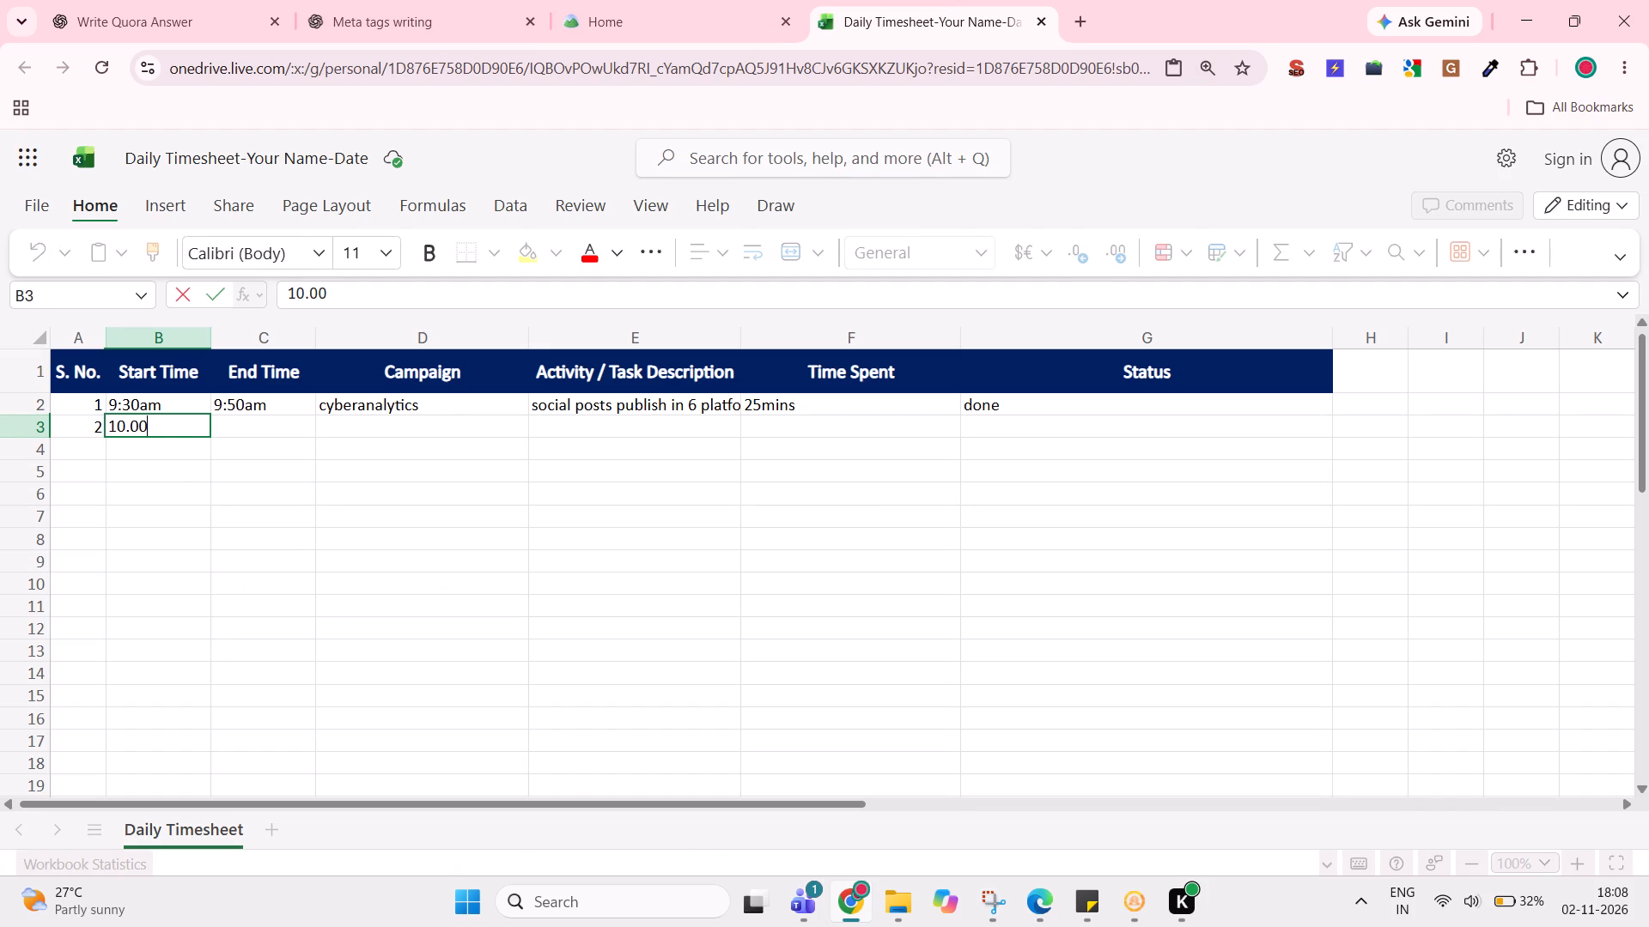
type("am")
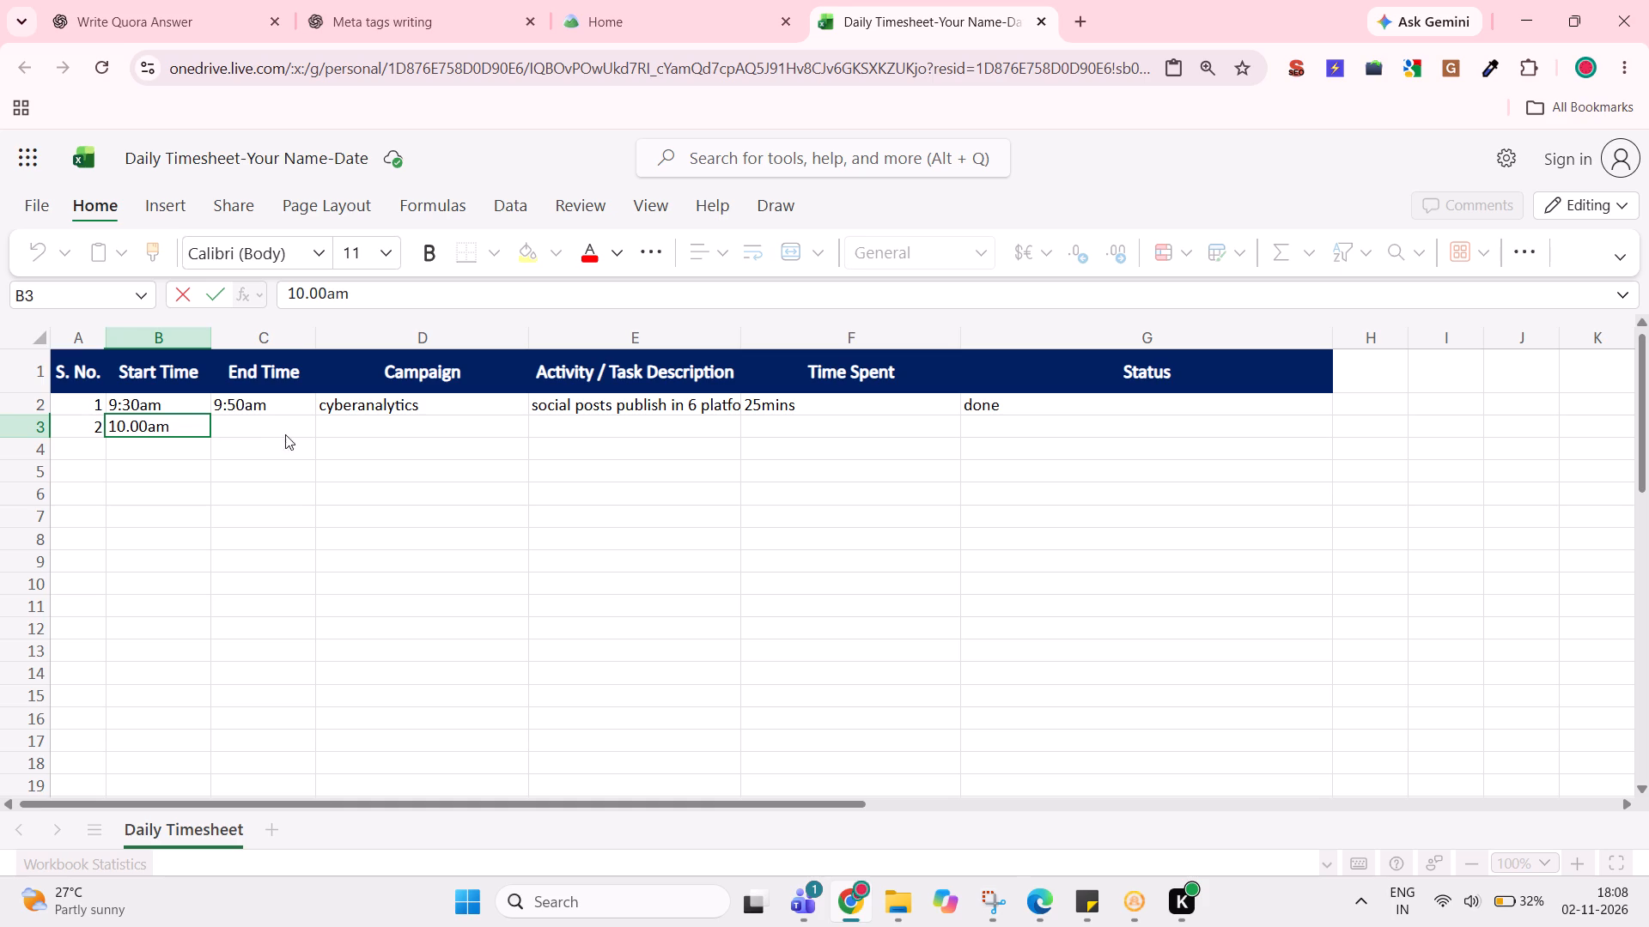
left_click(277, 421)
left_click(277, 421)
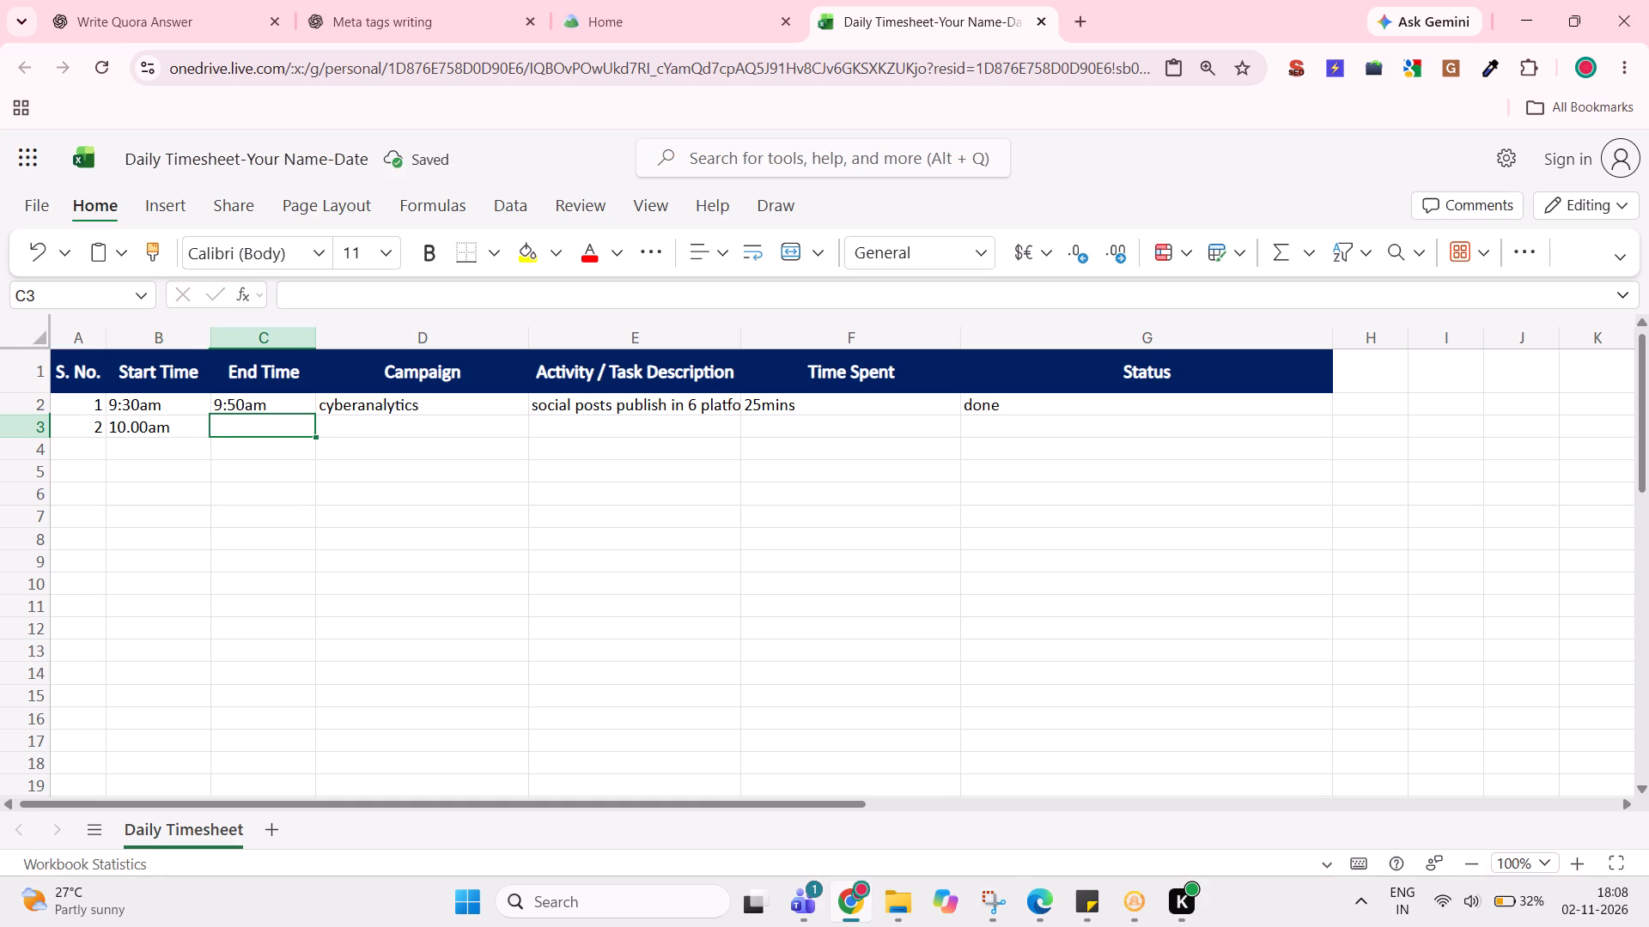
type("10.30")
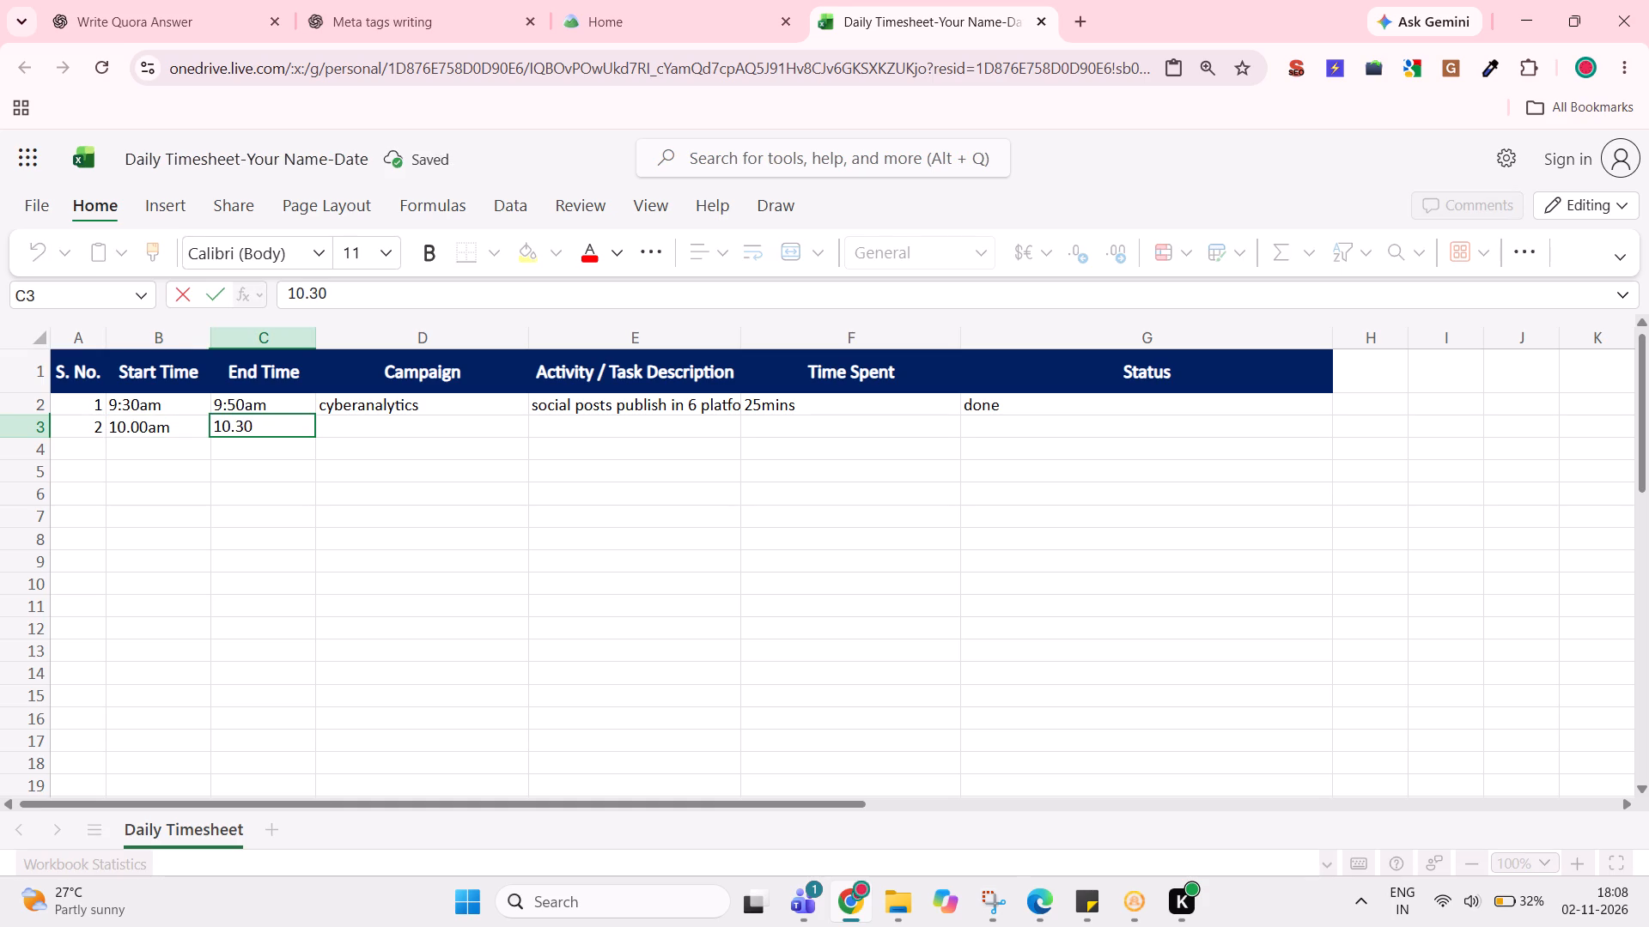
type("am")
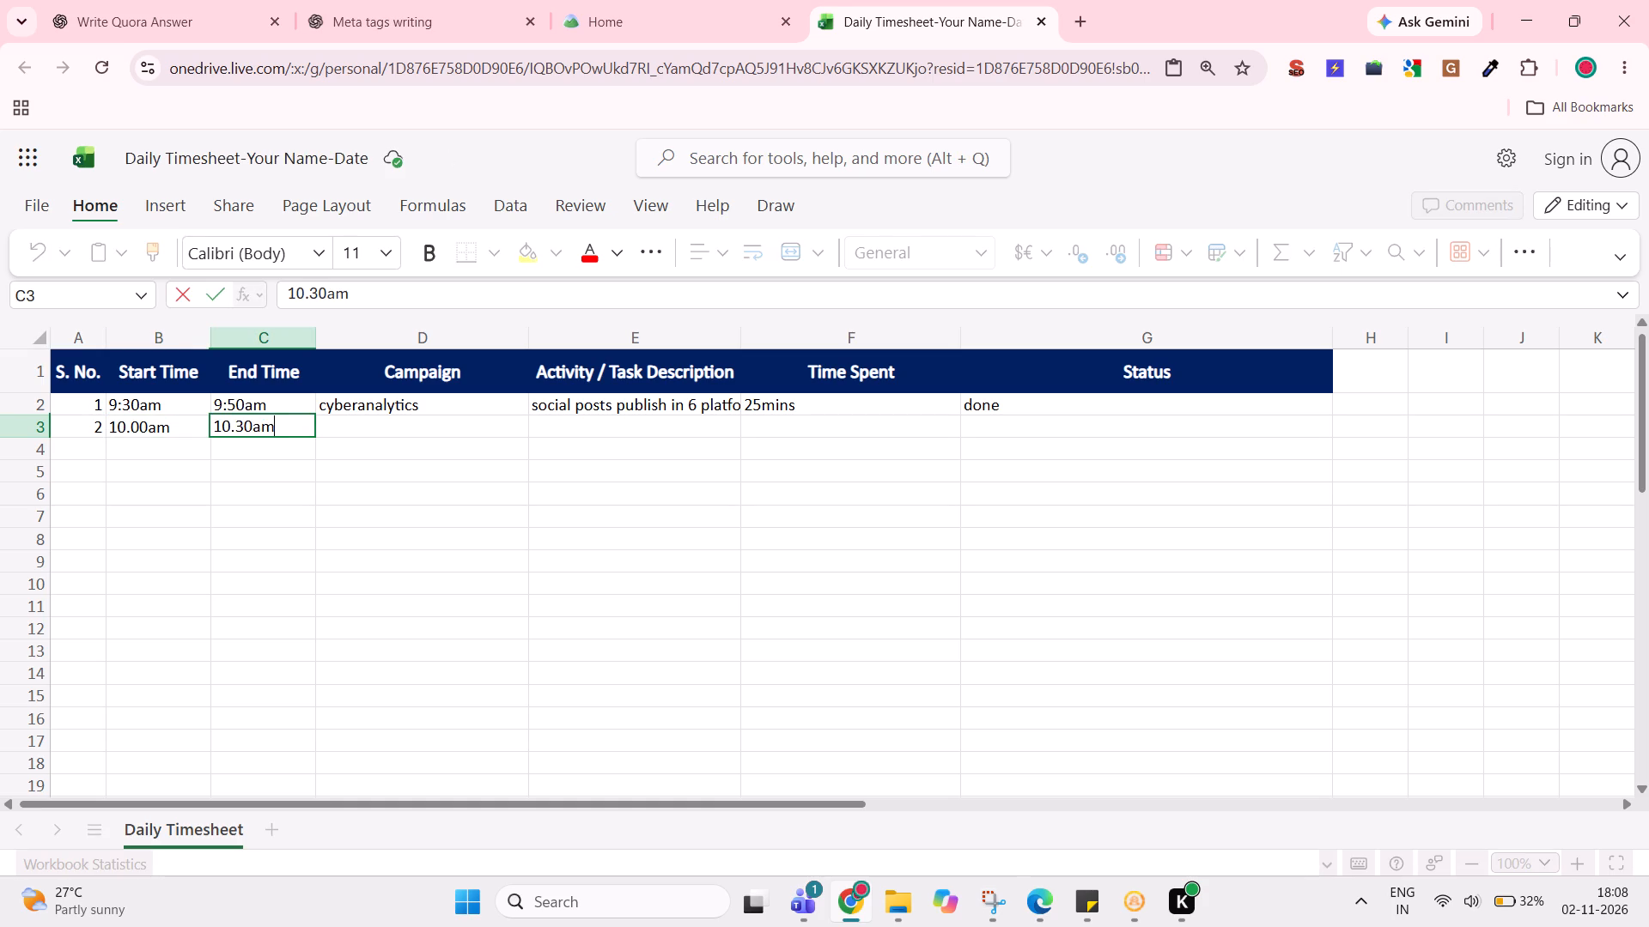
left_click(414, 422)
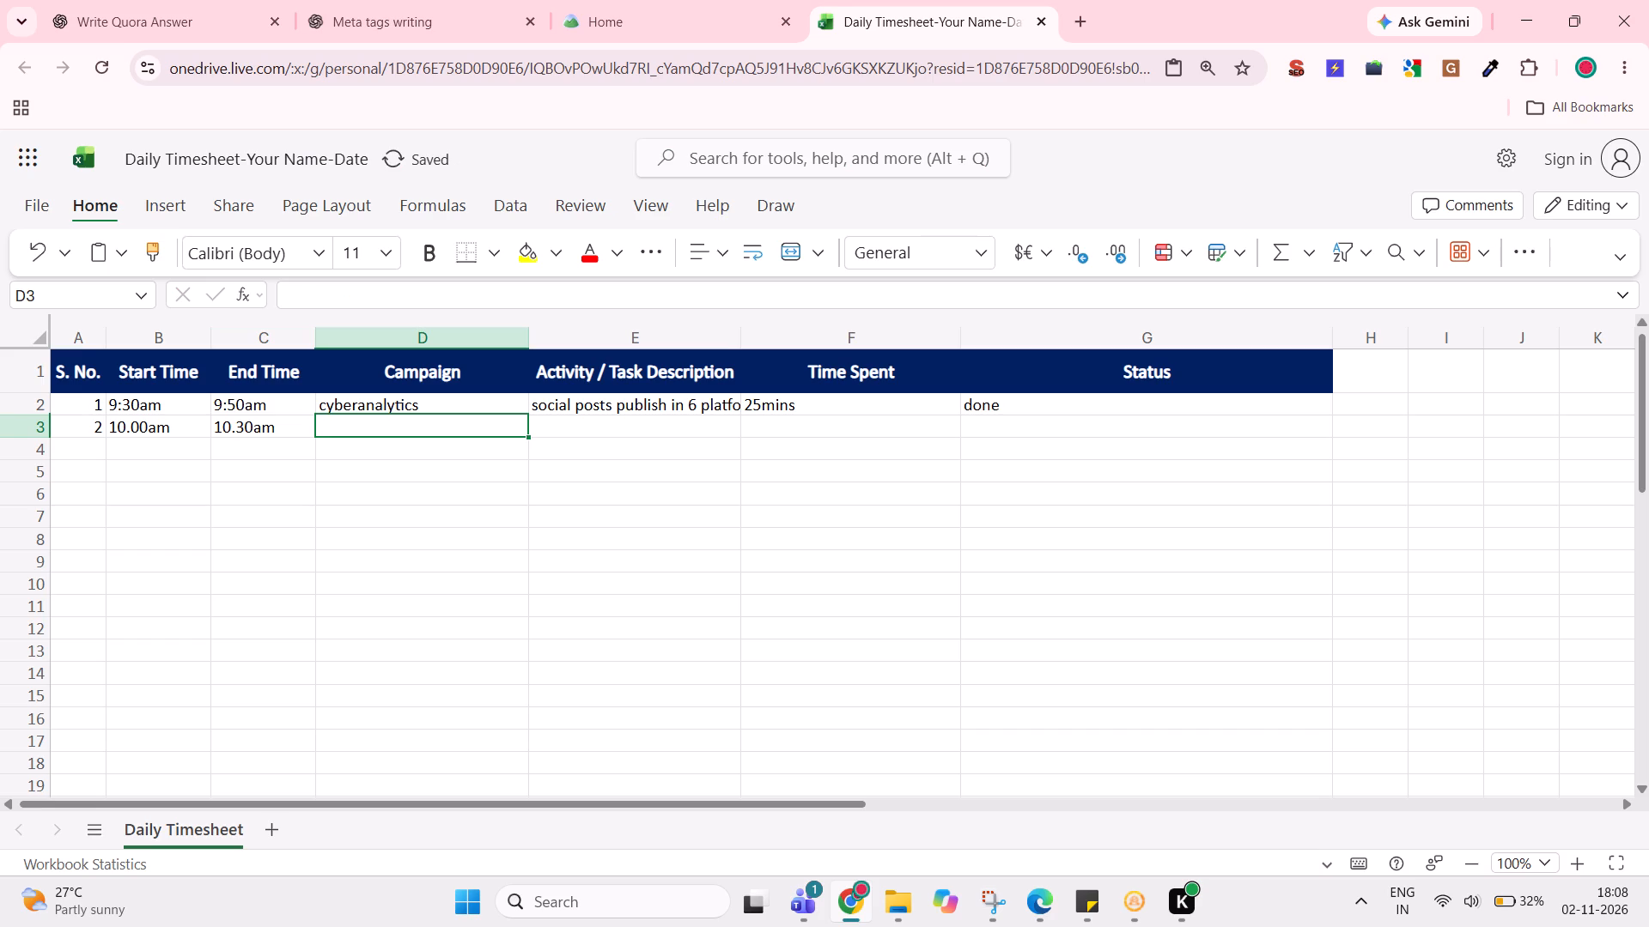
type("hlh")
Complete entry 2 with the task description "onsite publishing of blogs and changes", time spent 30 mins and status done, and save.
left_click(597, 426)
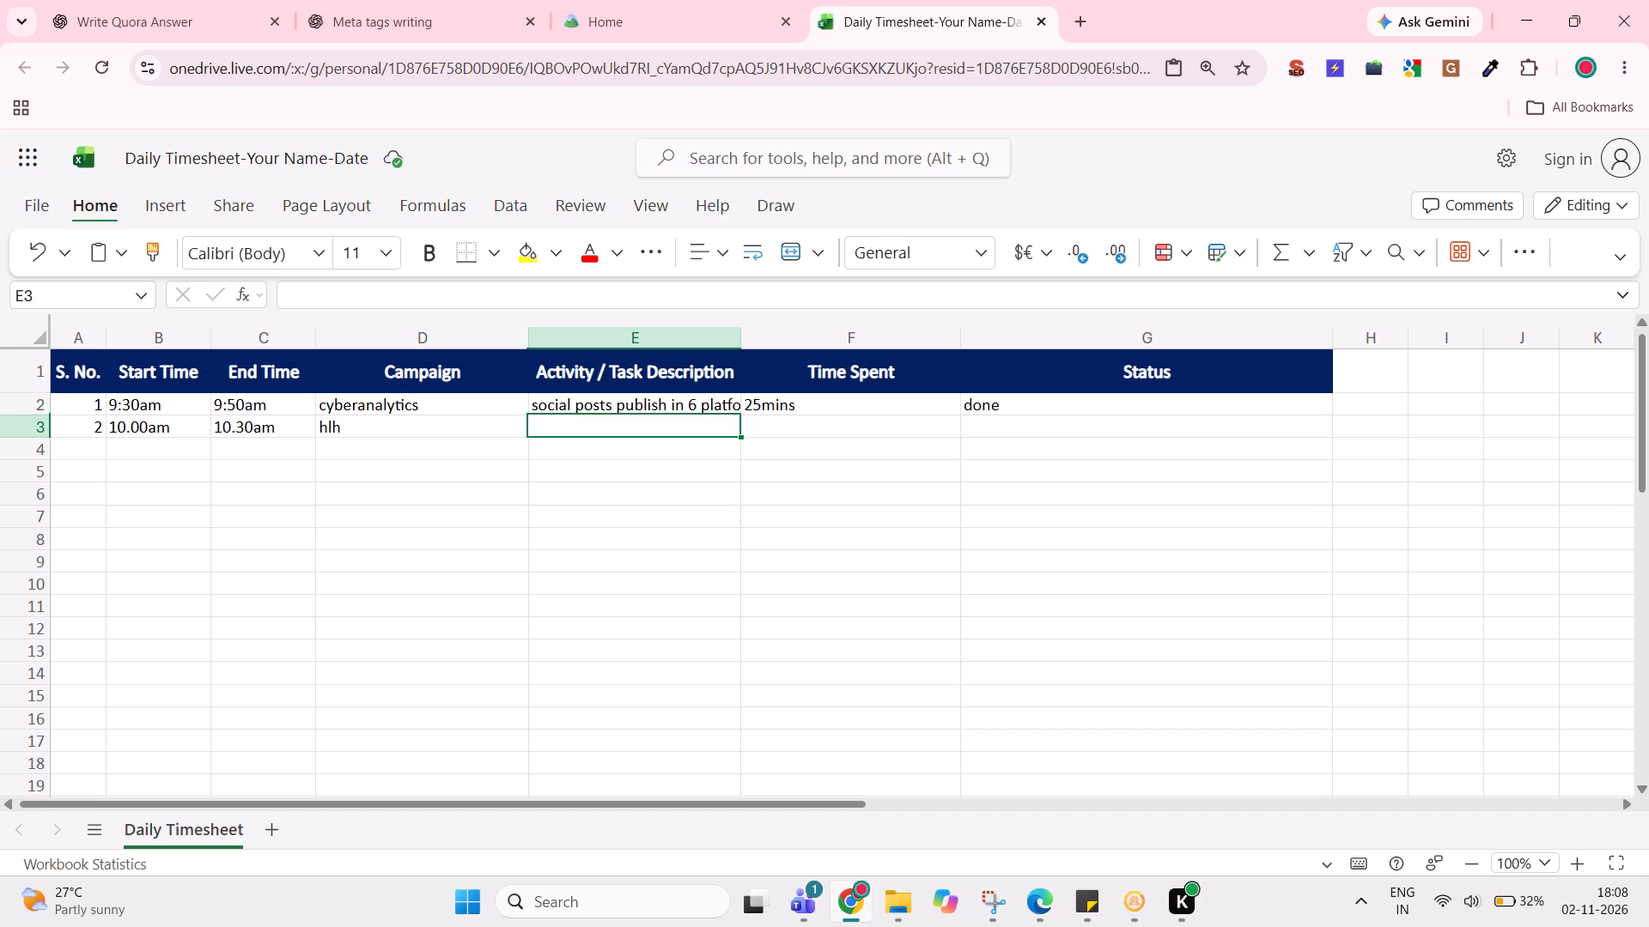
double_click(597, 426)
type("onsite pub")
type("lishing o")
type("f blogs")
key("space")
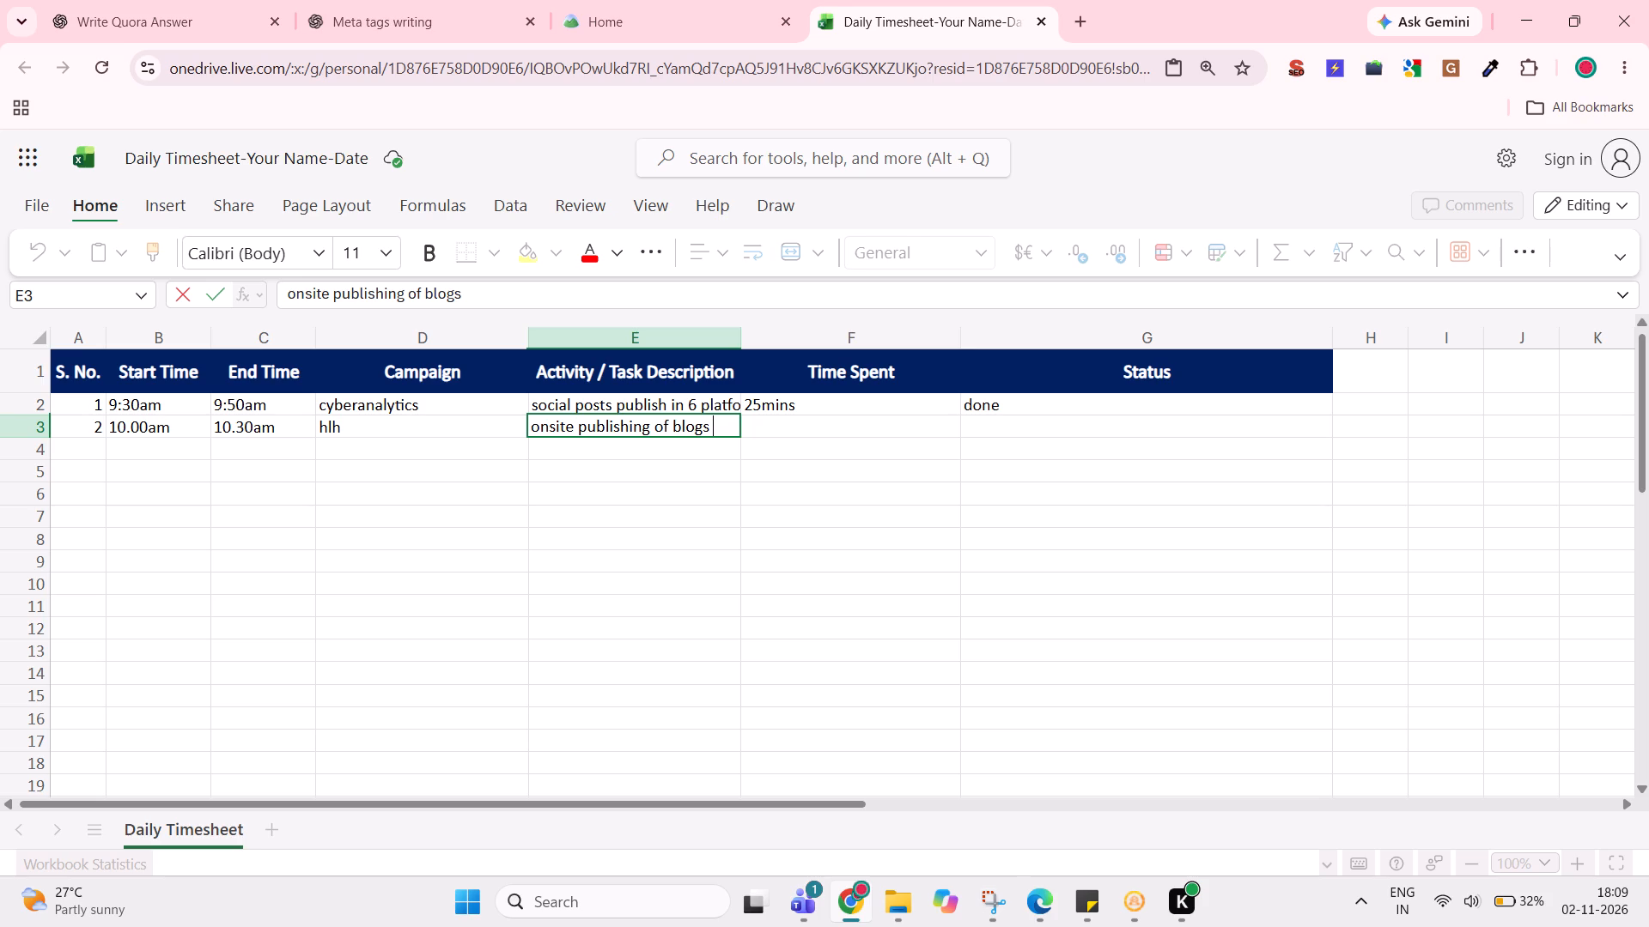
type("and changes")
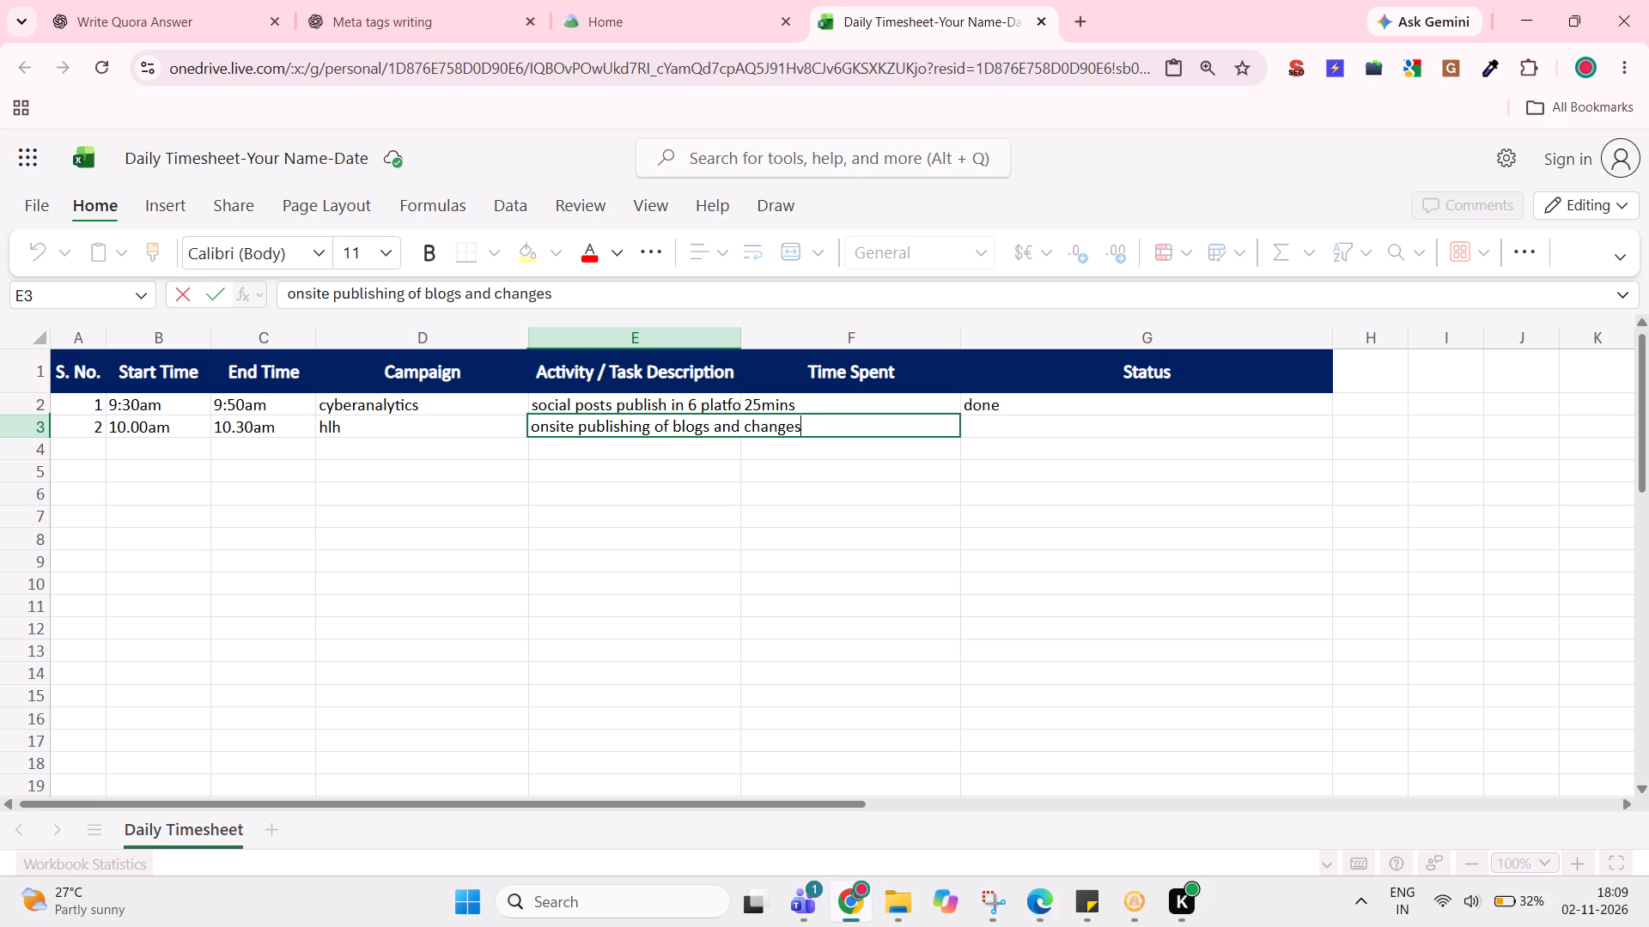
left_click(800, 537)
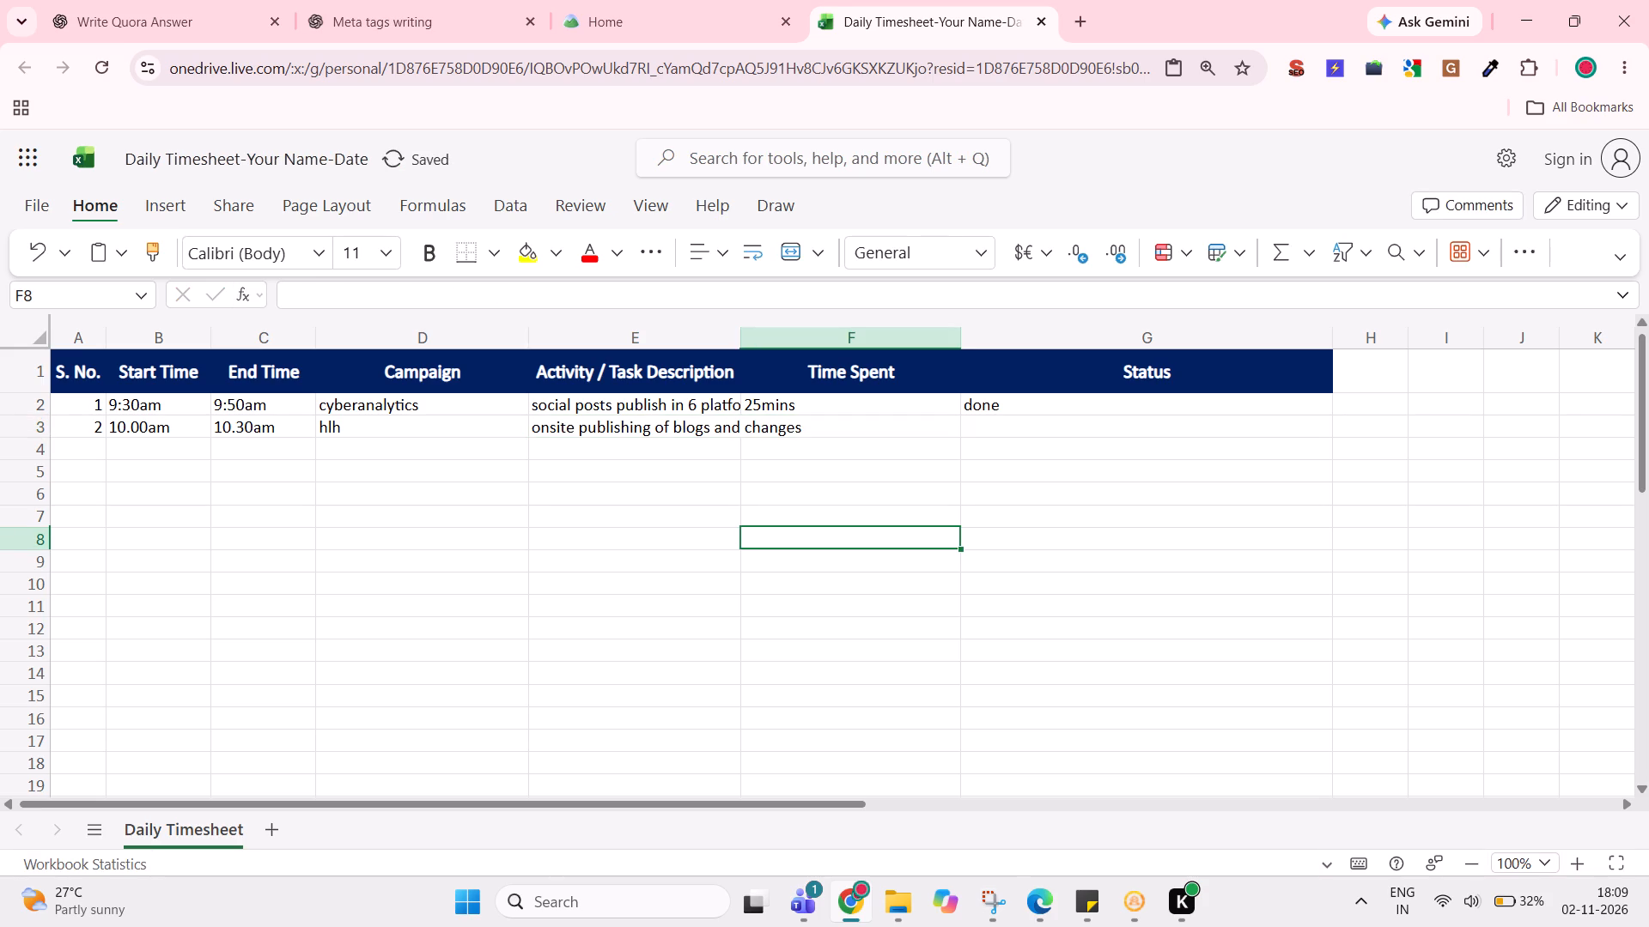
left_click(850, 426)
type("30 mins")
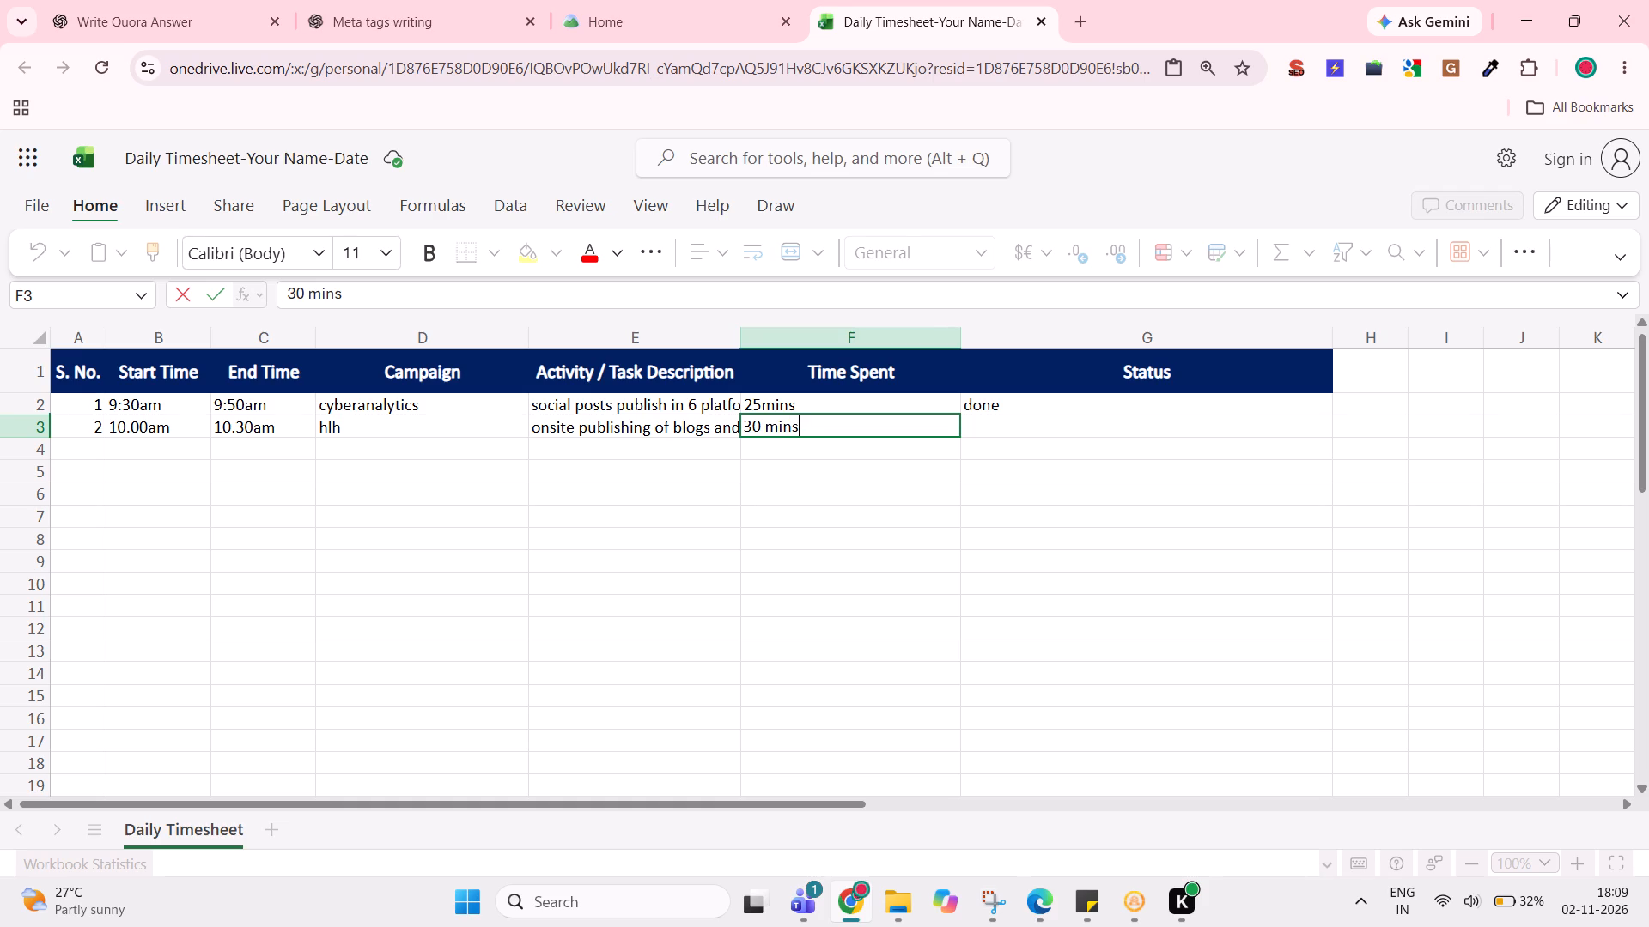
left_click(1023, 431)
type("done")
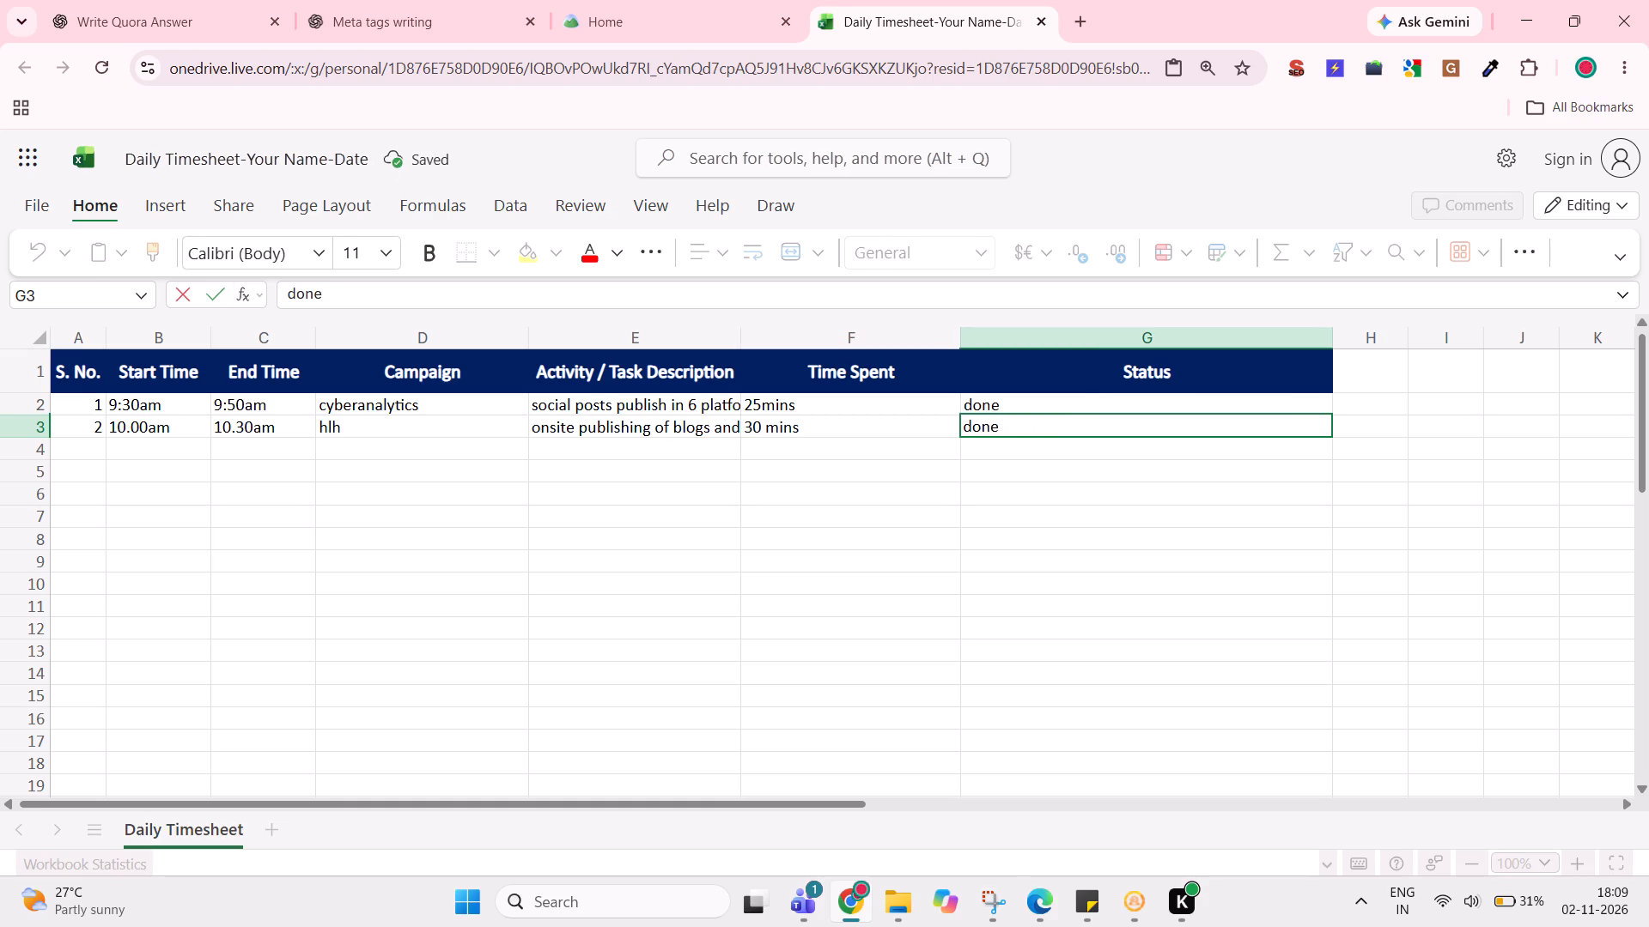
key("ctrl+s")
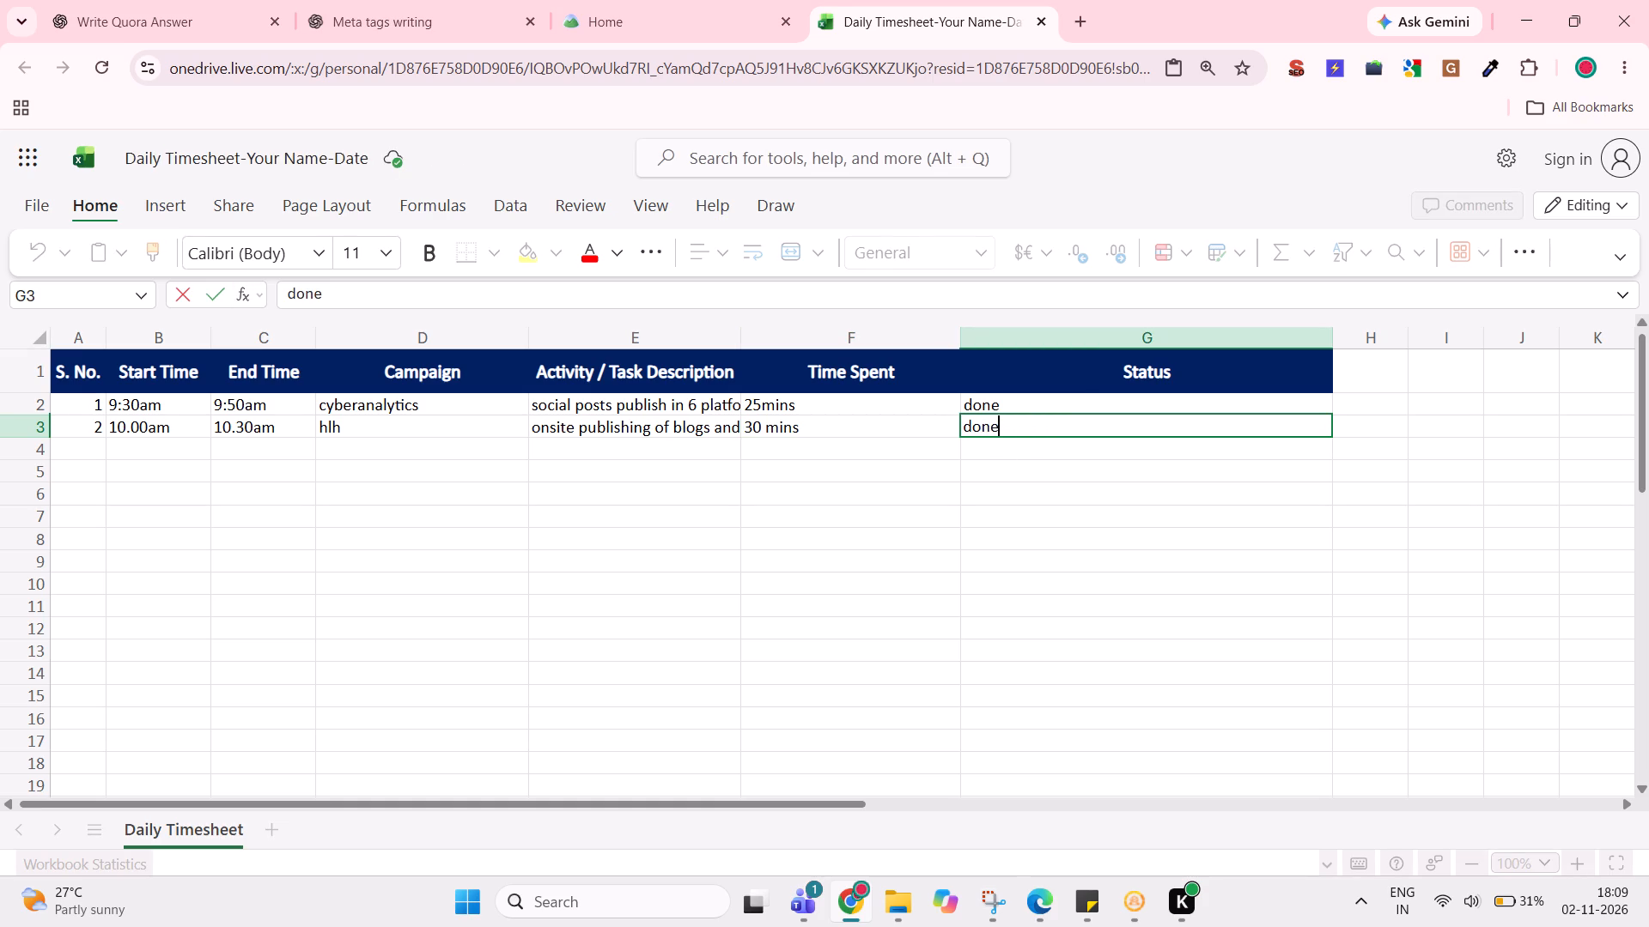
Start the timesheet's next entry with serial number 3 in row 4.
left_click(77, 455)
type("3")
key("space")
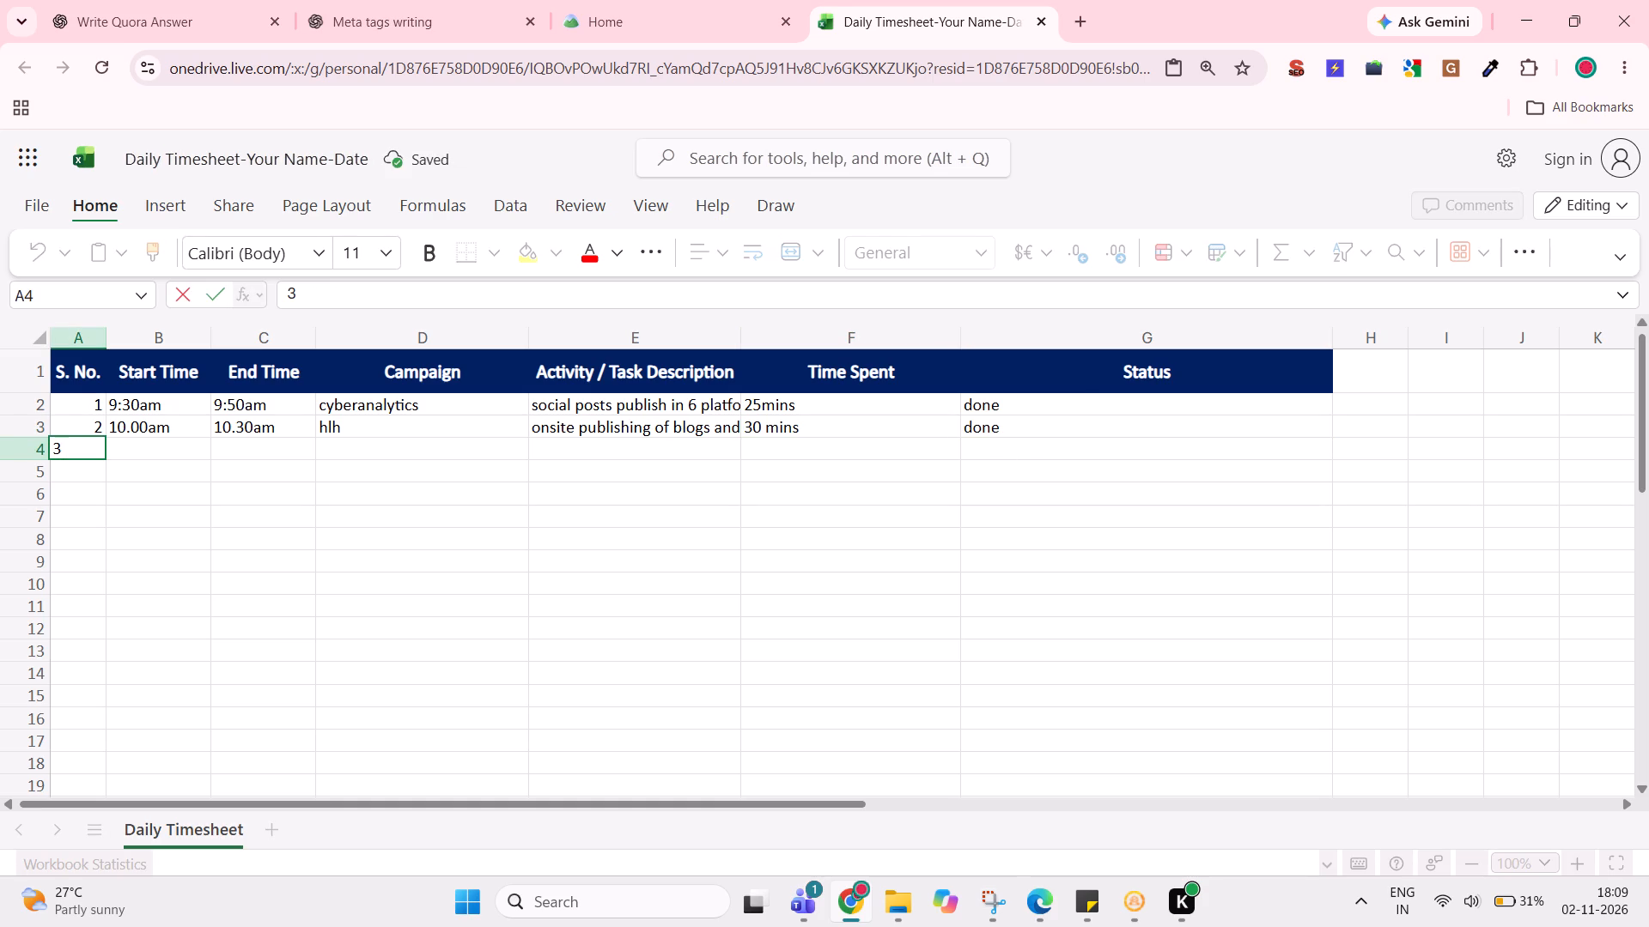
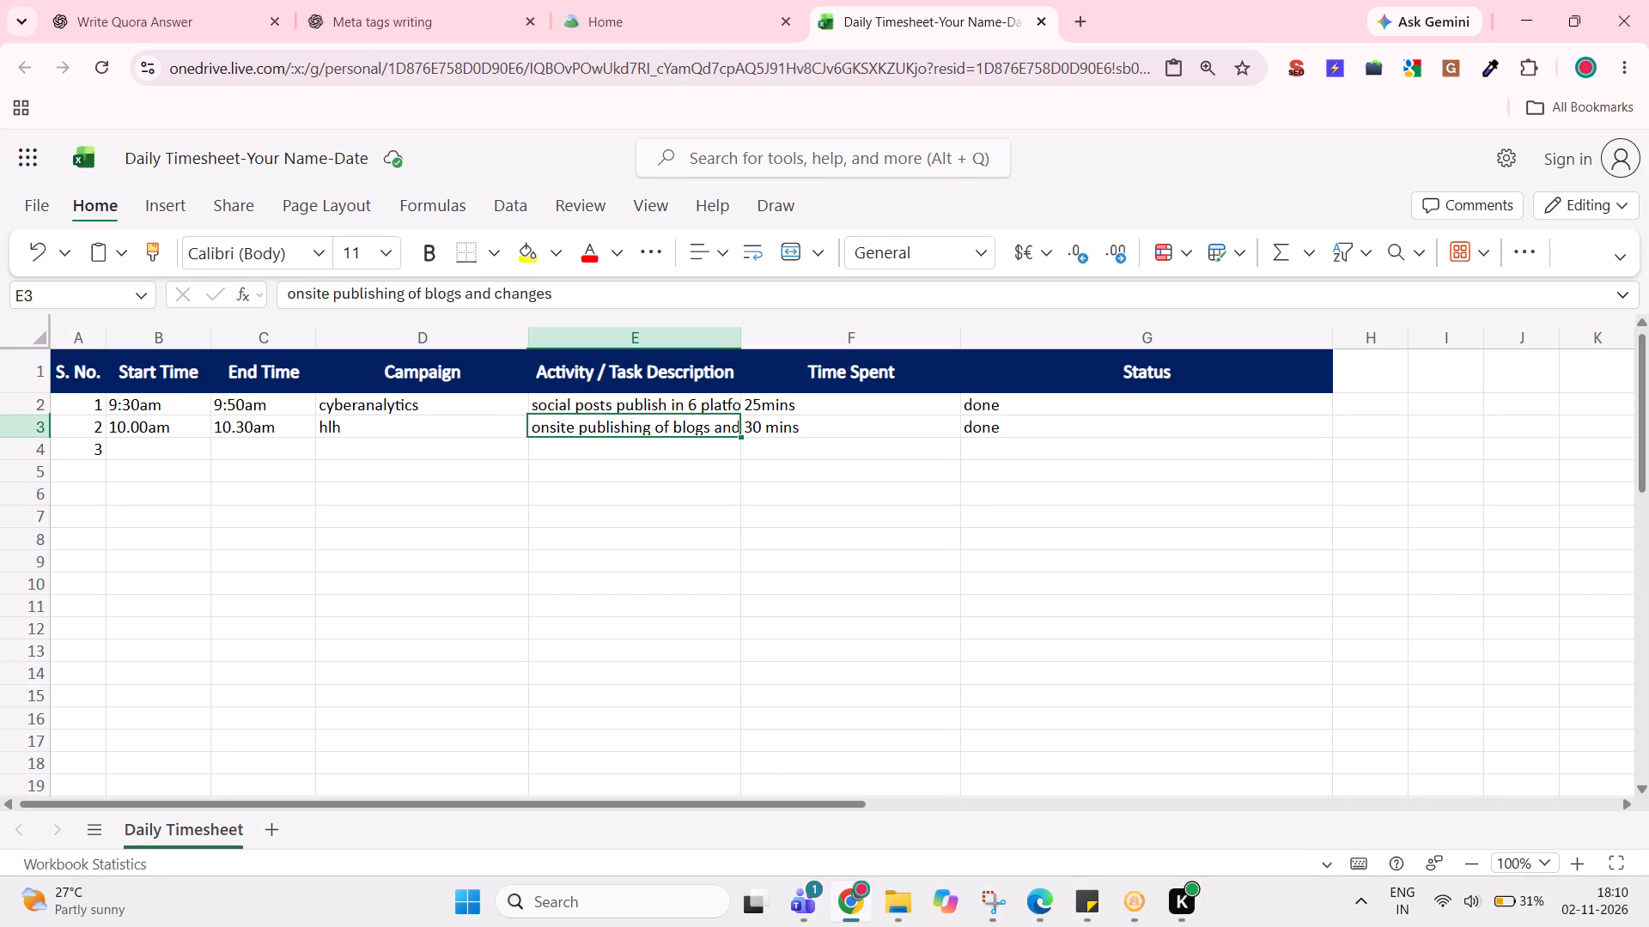
left_click(423, 299)
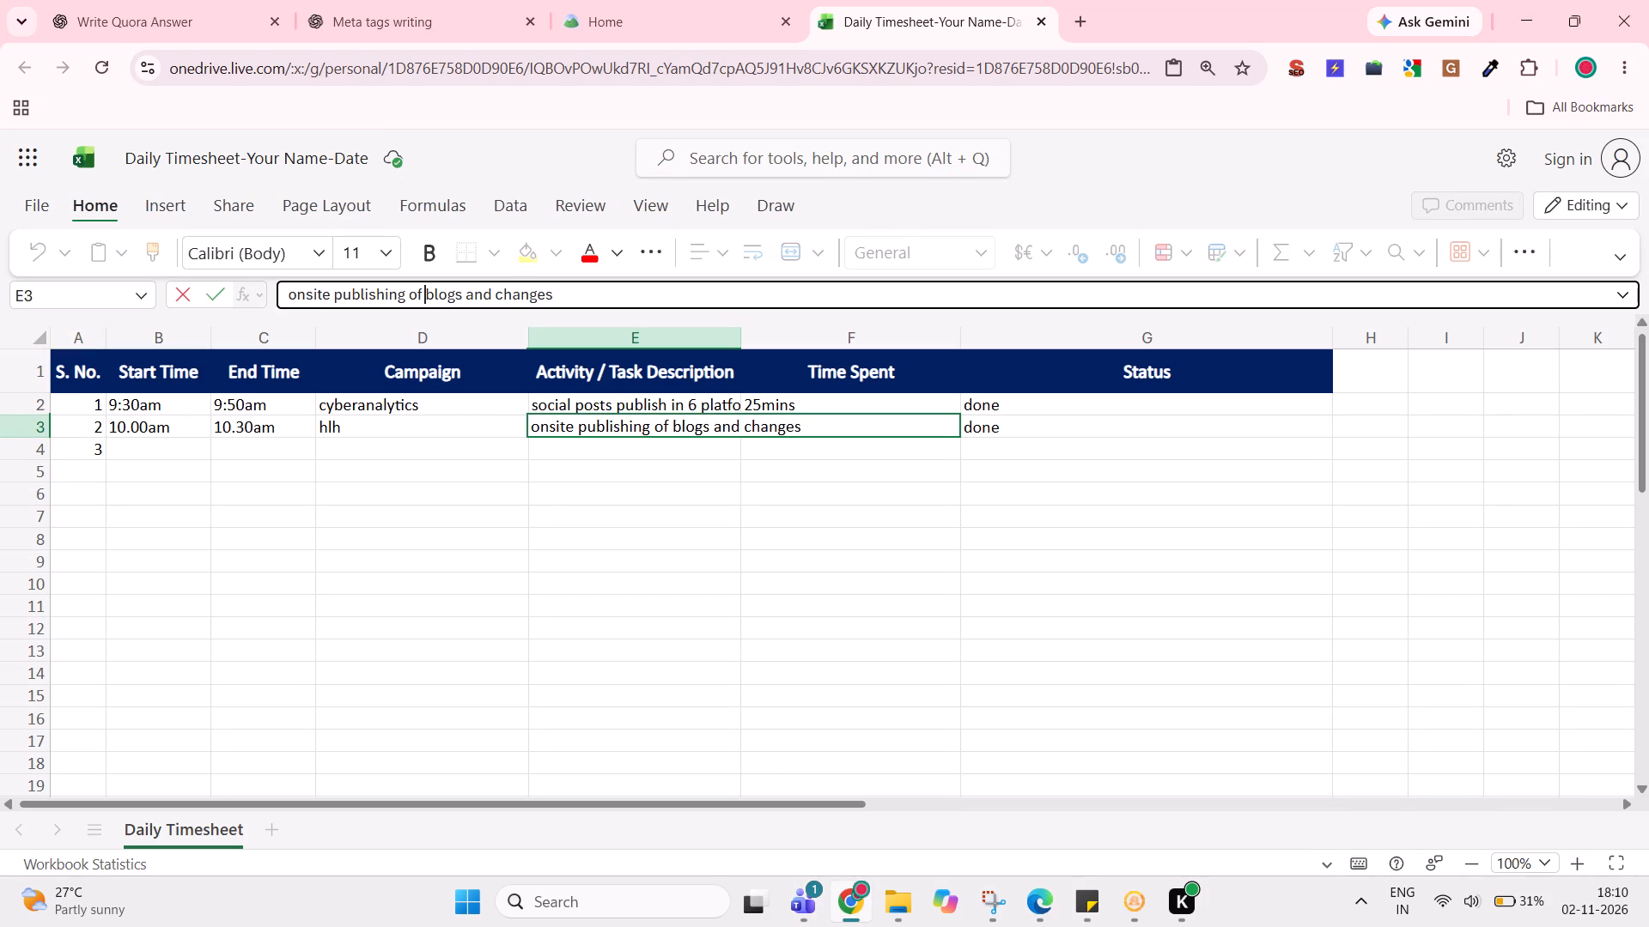
type("4")
key("space")
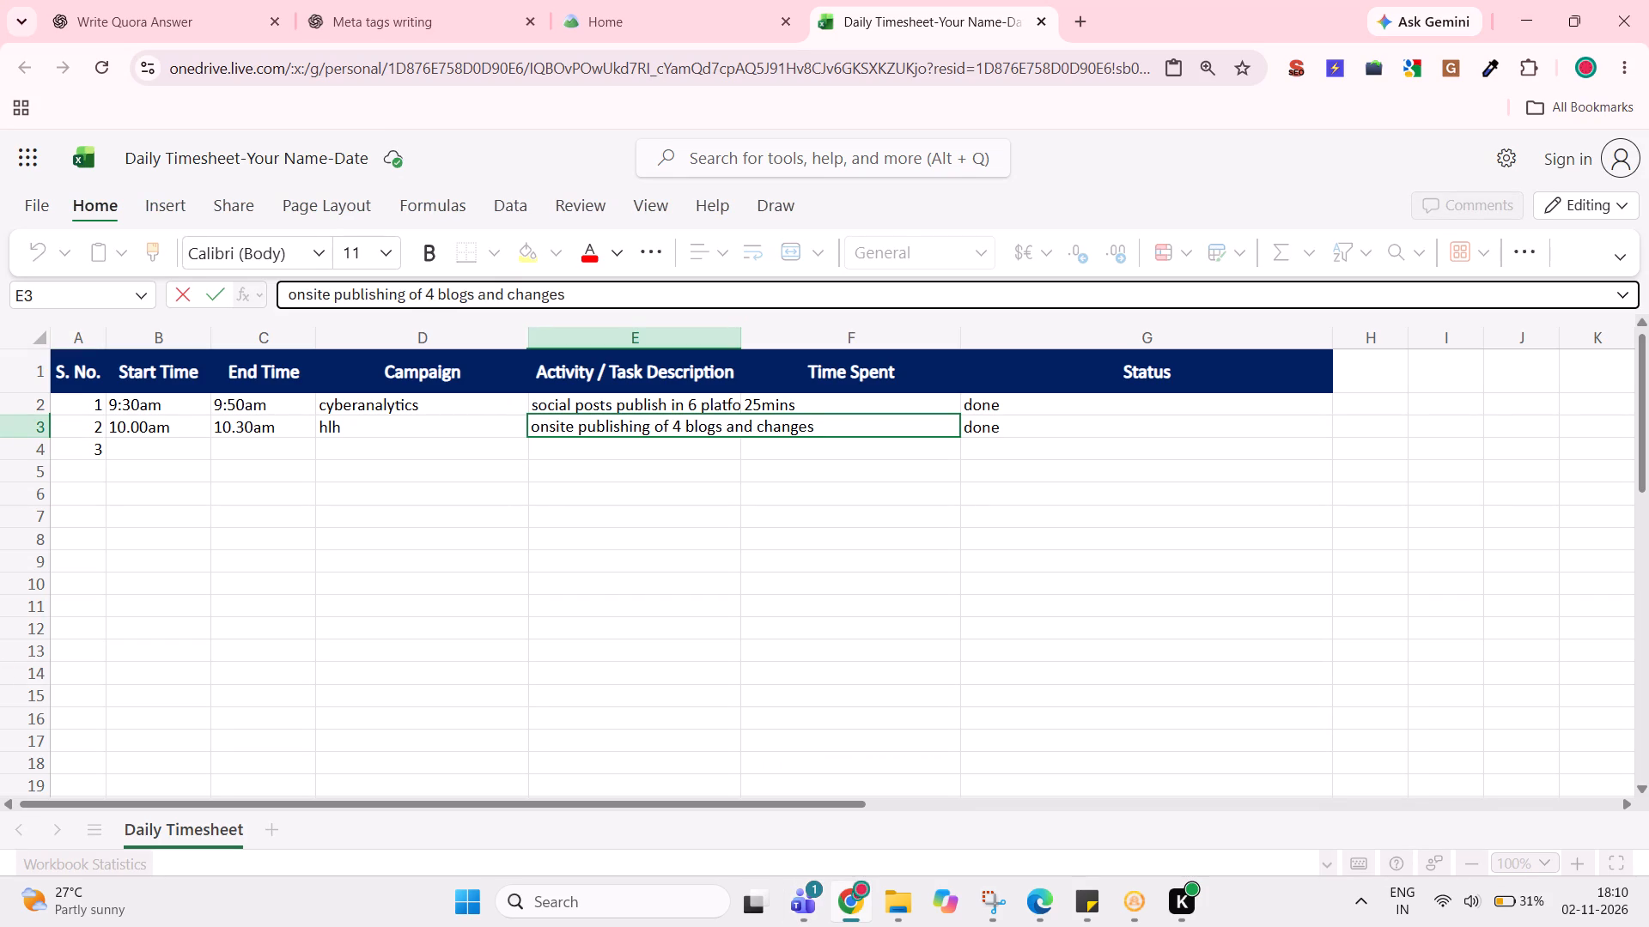
left_click(613, 286)
key("space")
type("in the meta tags")
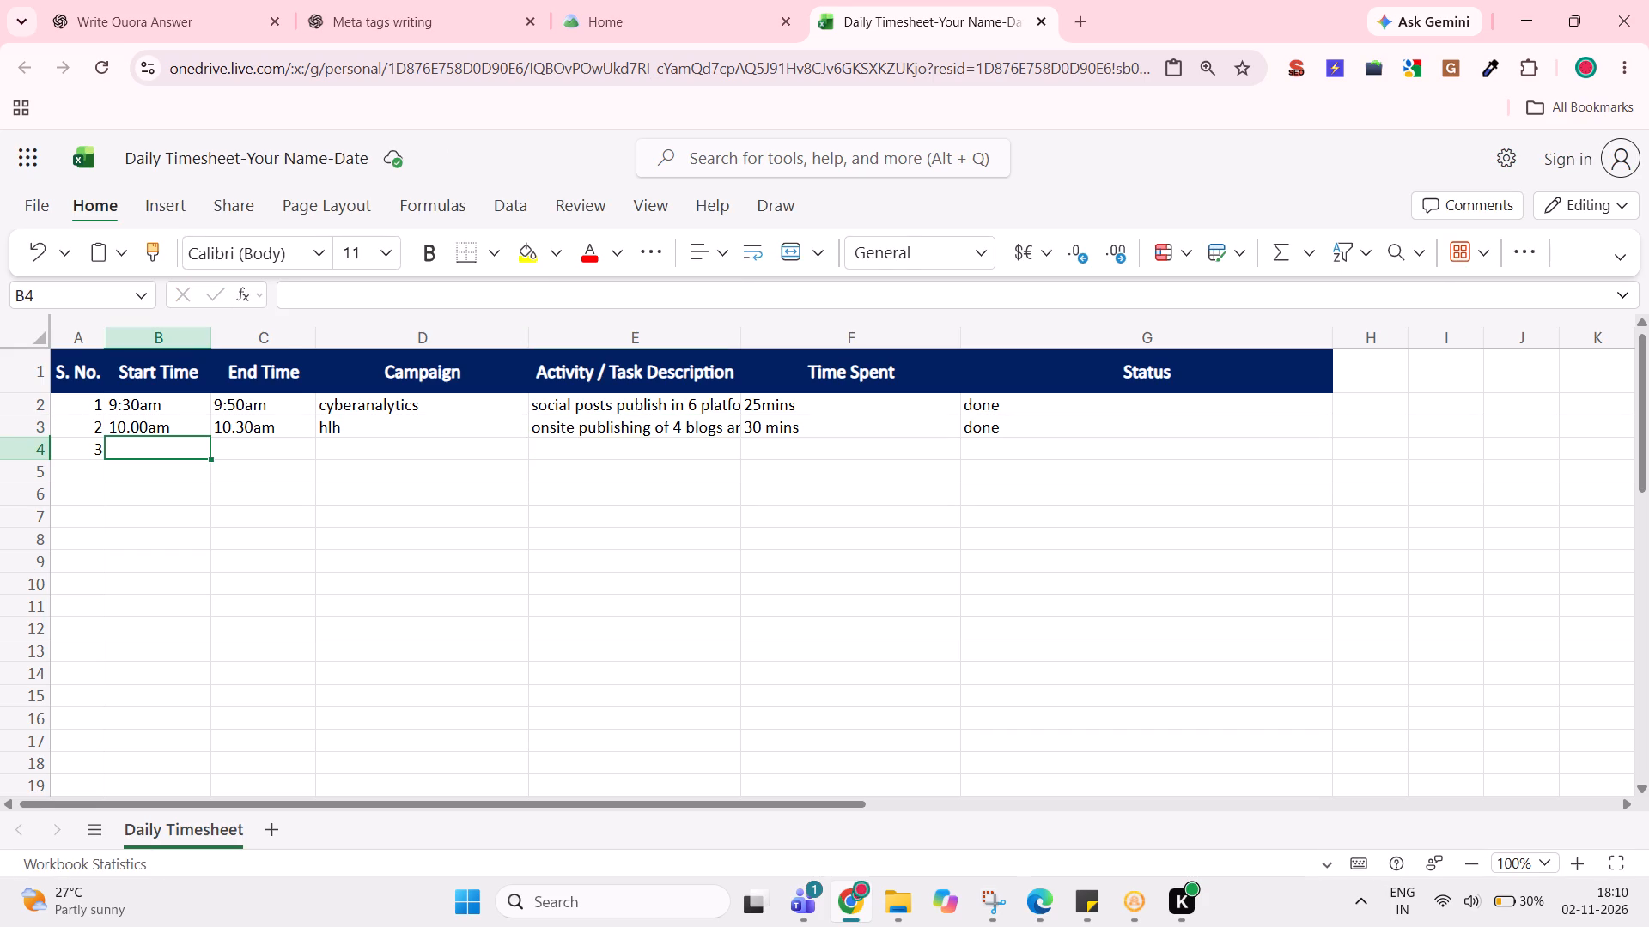
Correct the number of blogs in entry 2's task description to 3 and save the timesheet.
left_click(654, 420)
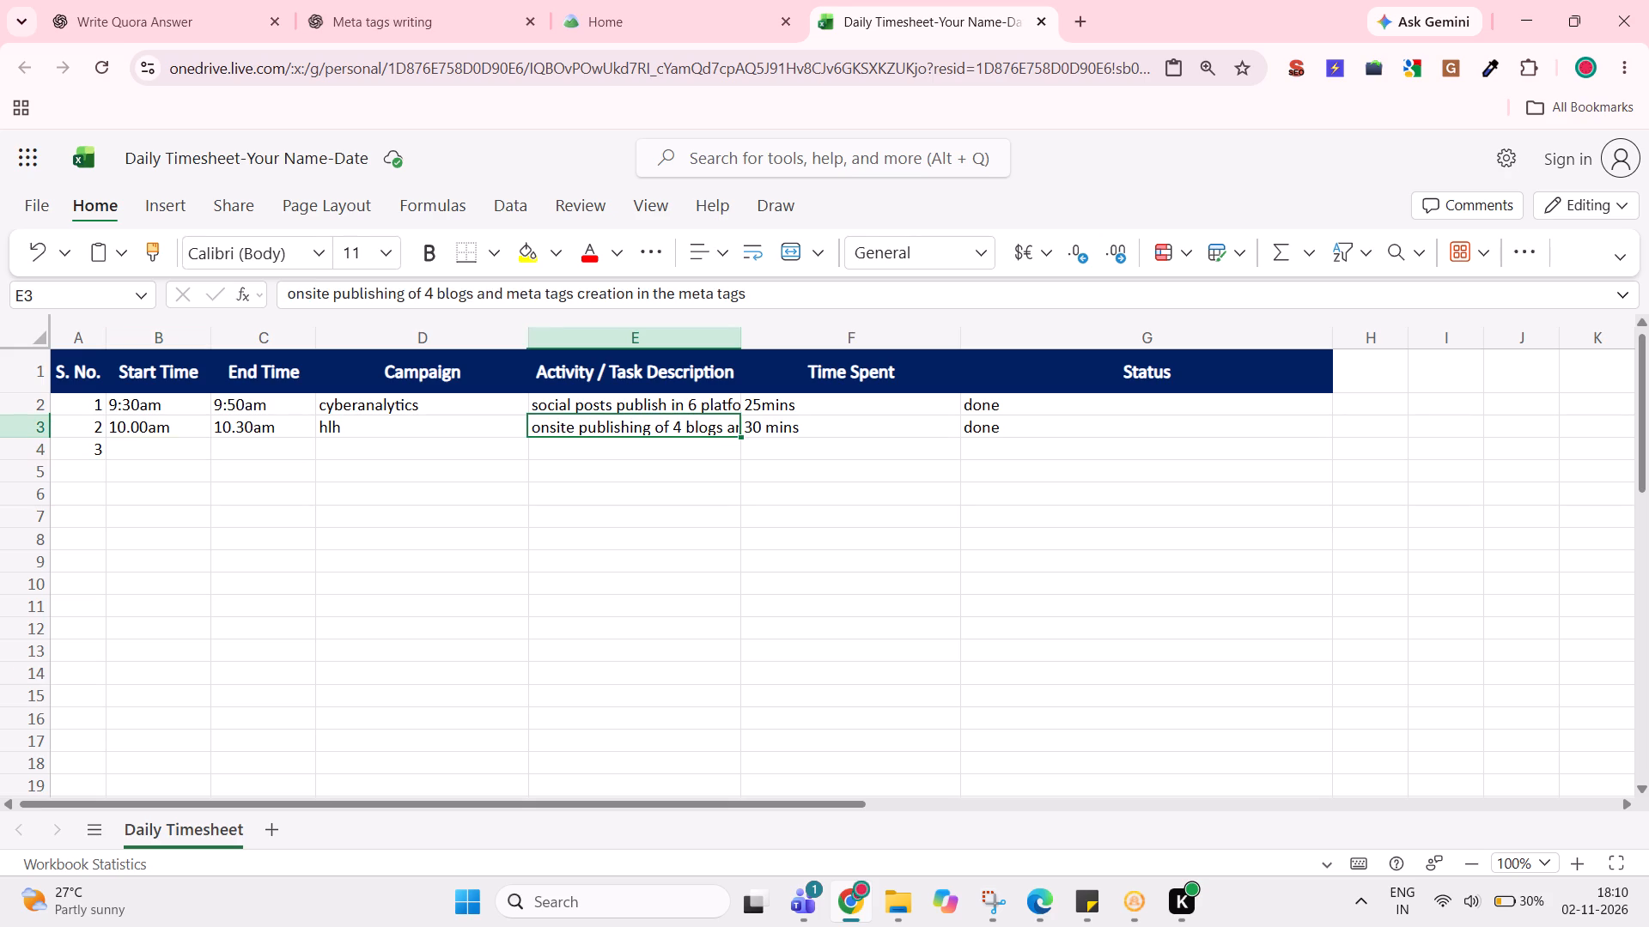
left_click(430, 290)
key("3")
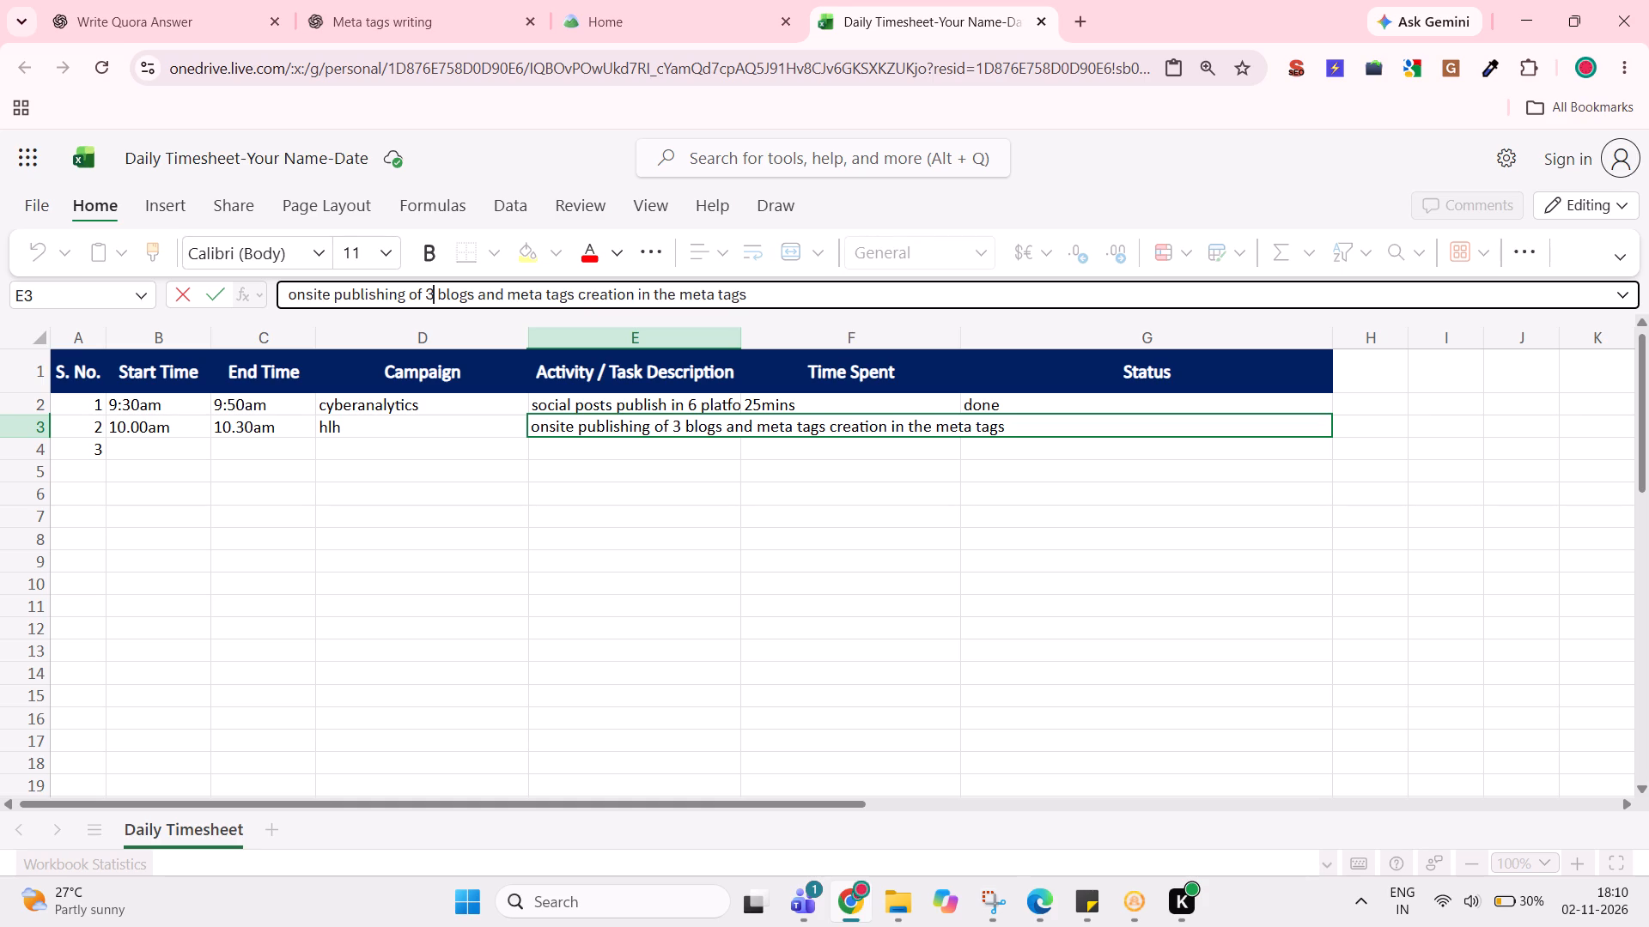
left_click(161, 459)
key("ctrl+s")
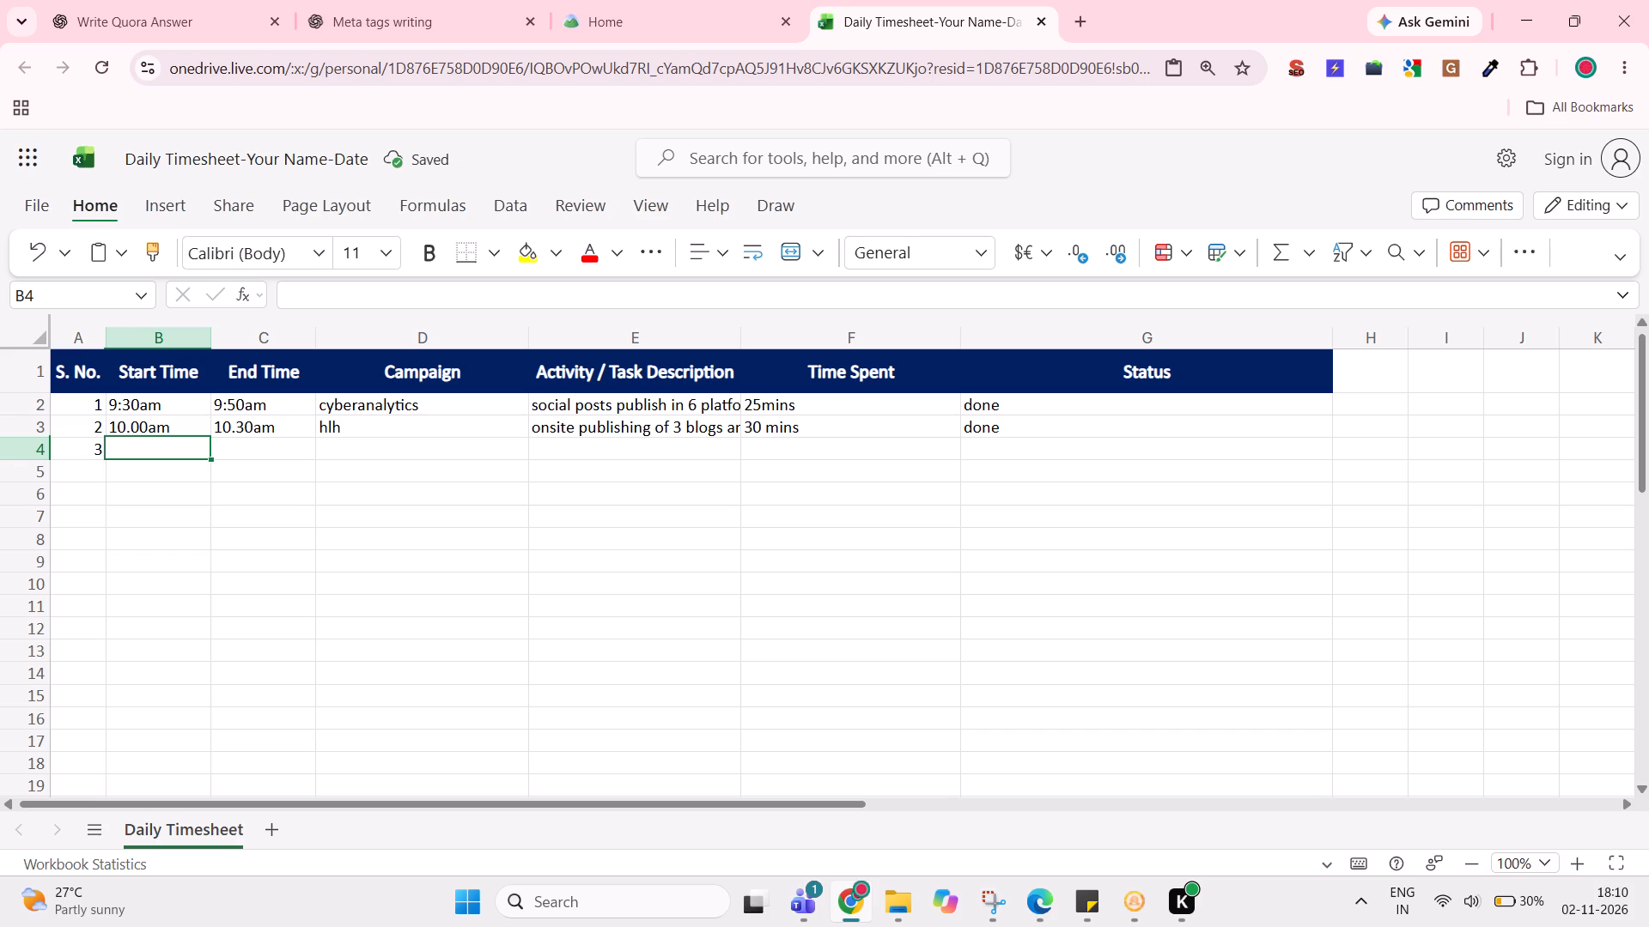
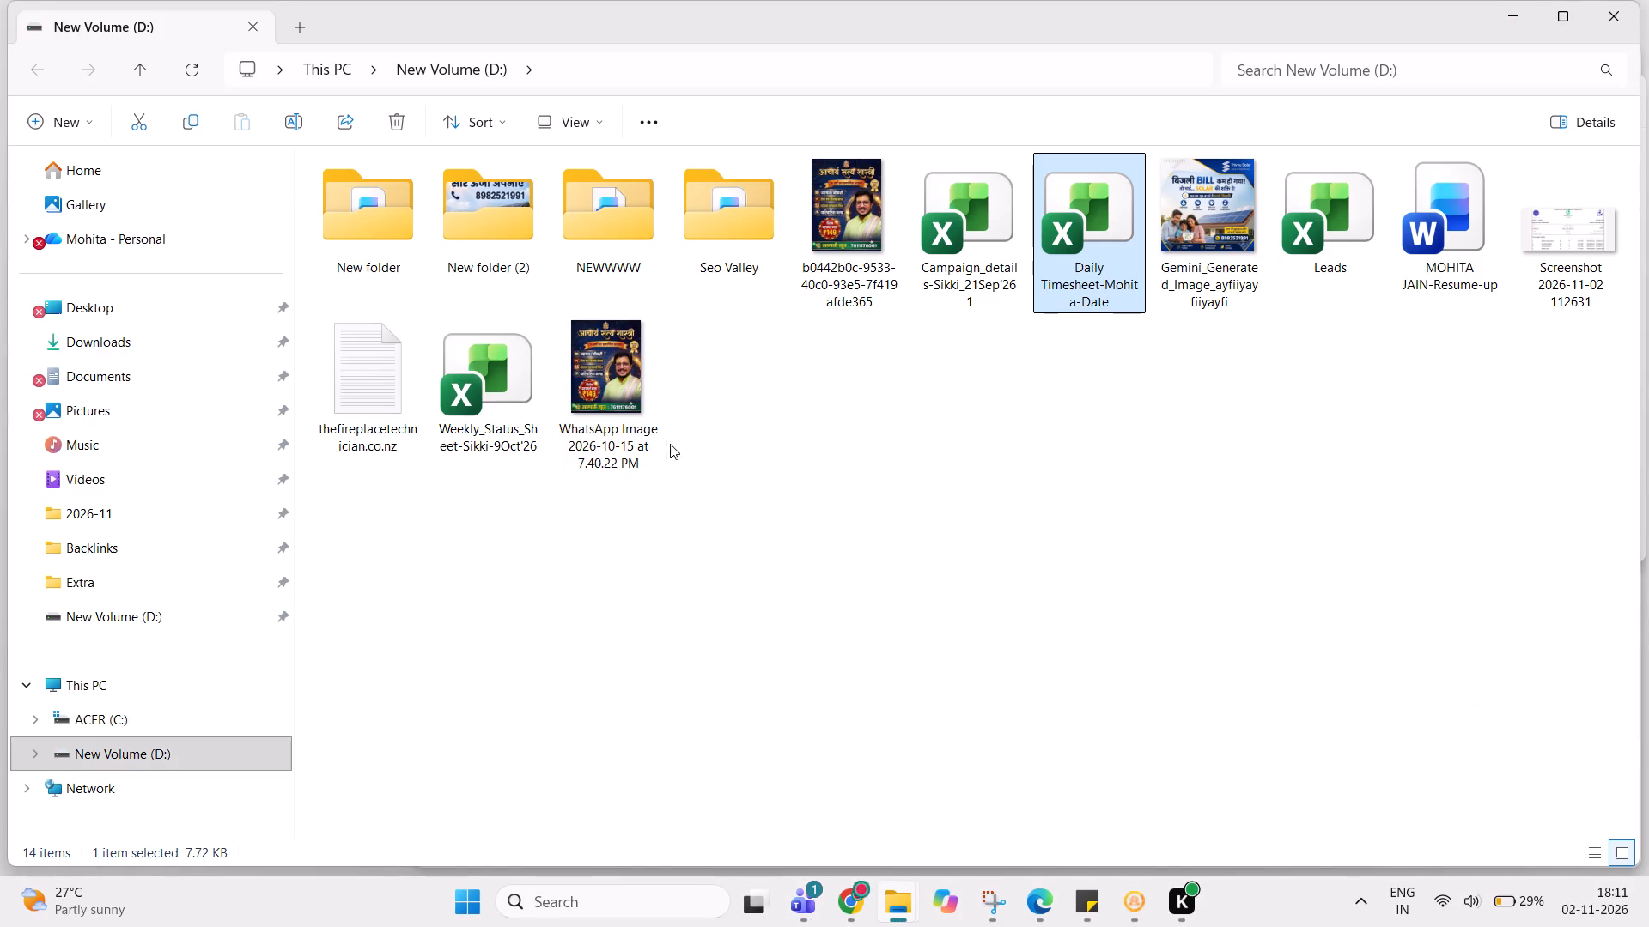
Replace "Date" in the daily timesheet's file name with "02 Nov'26".
left_click(1086, 281)
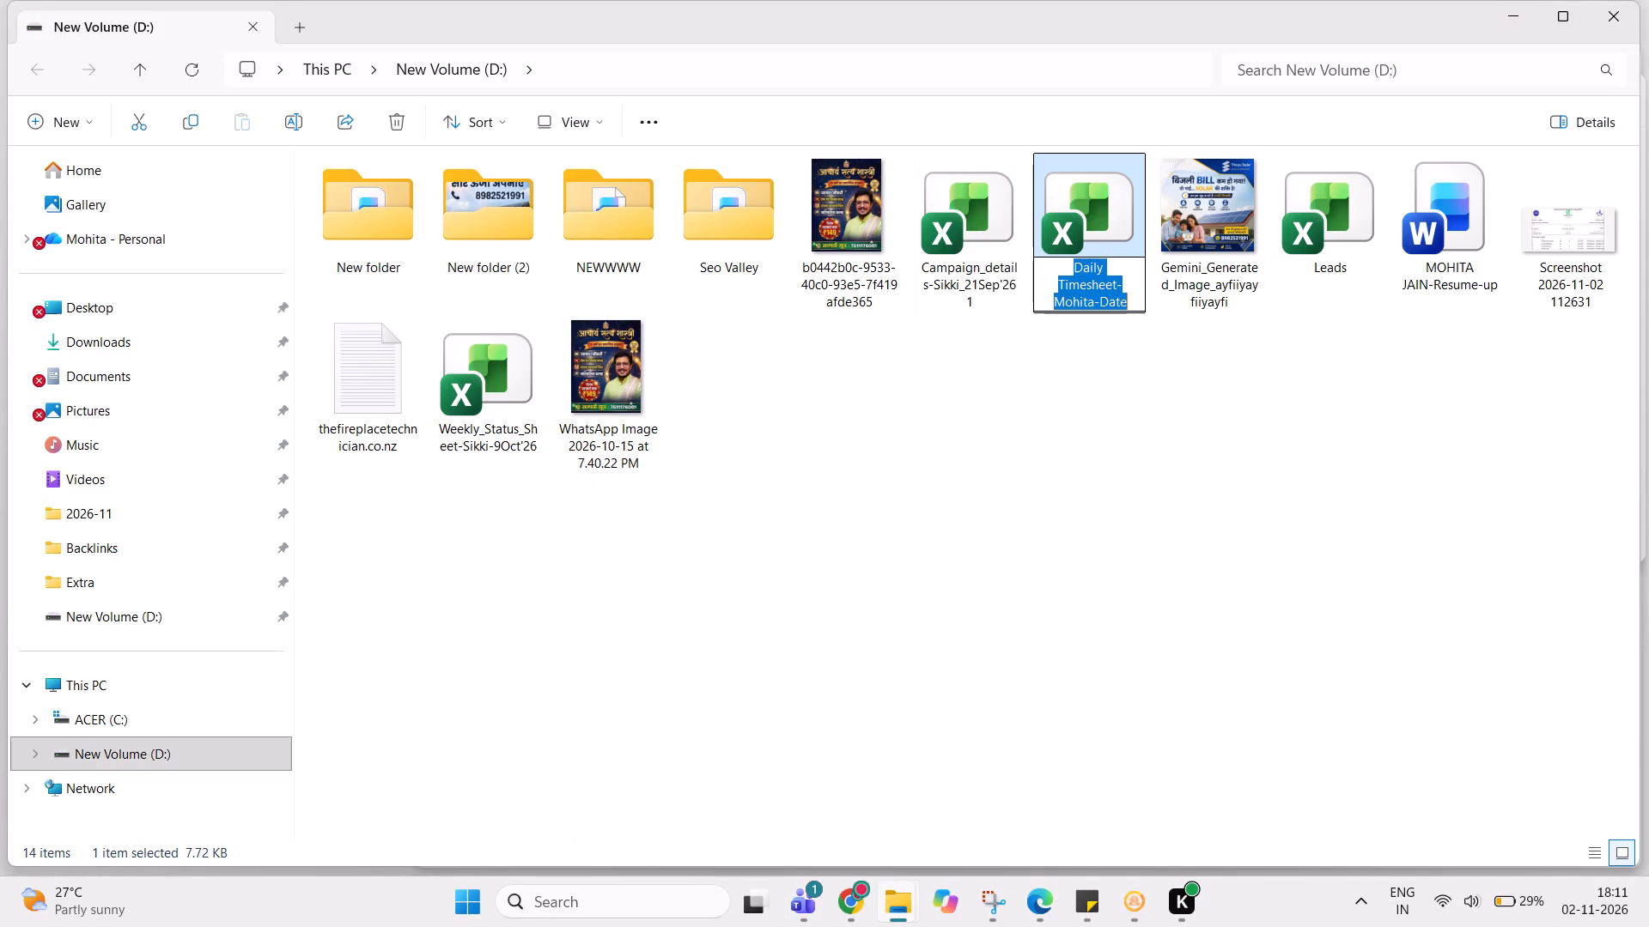
left_click(1130, 294)
key("BackSpace")
key("BackSpace")
key("BackSpace")
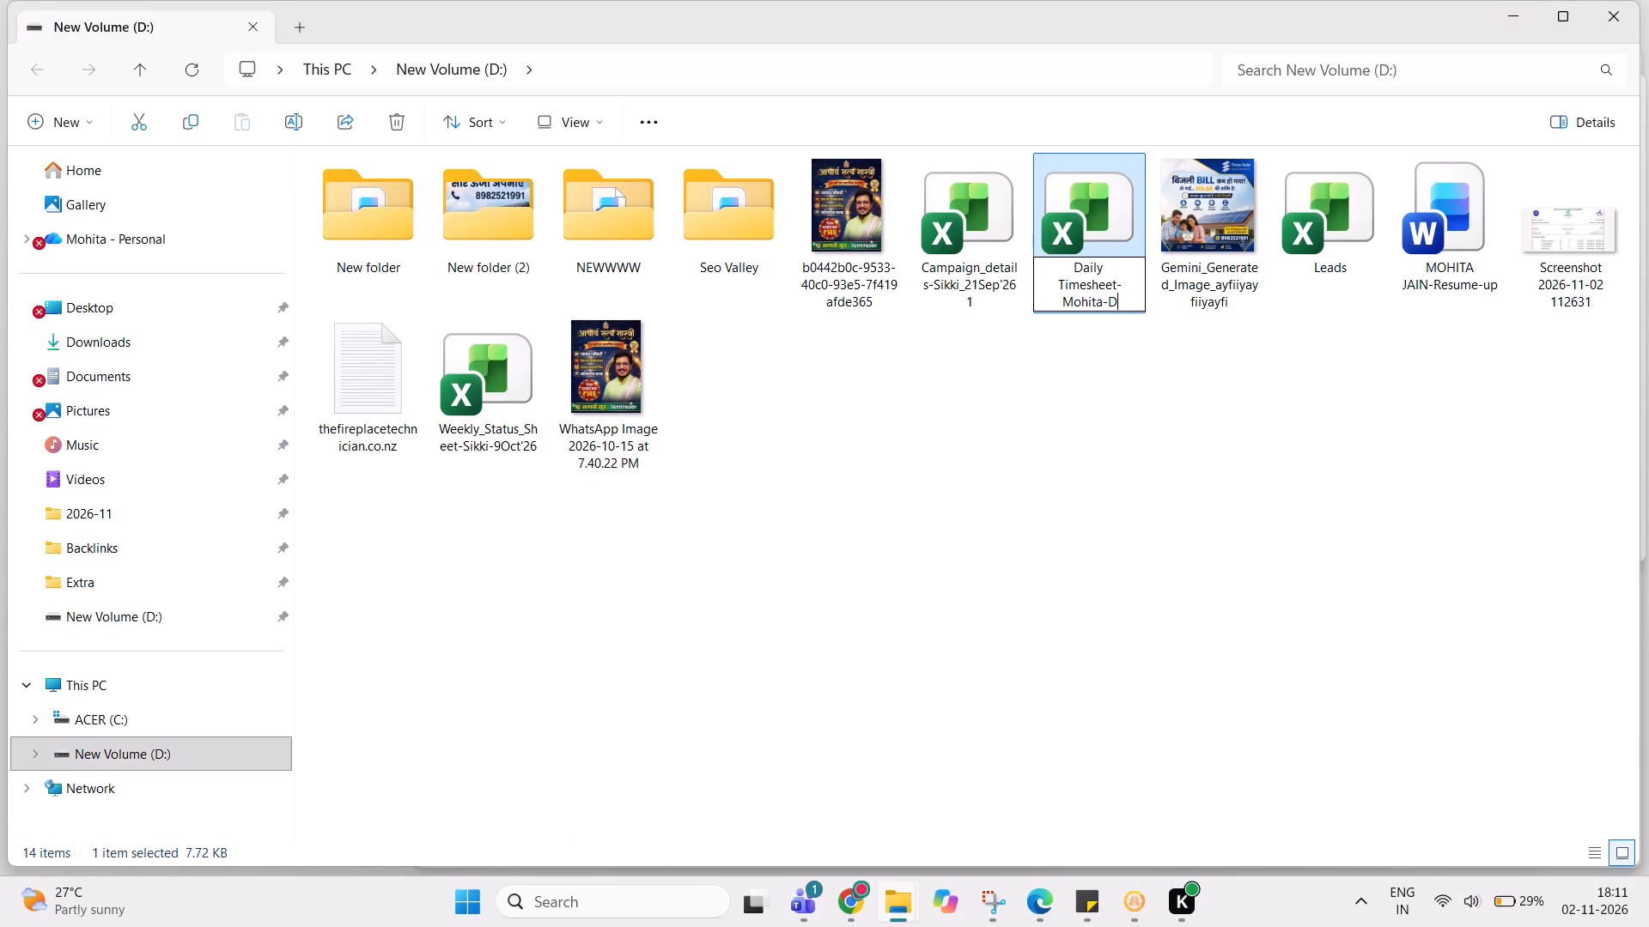
key("BackSpace")
type("02")
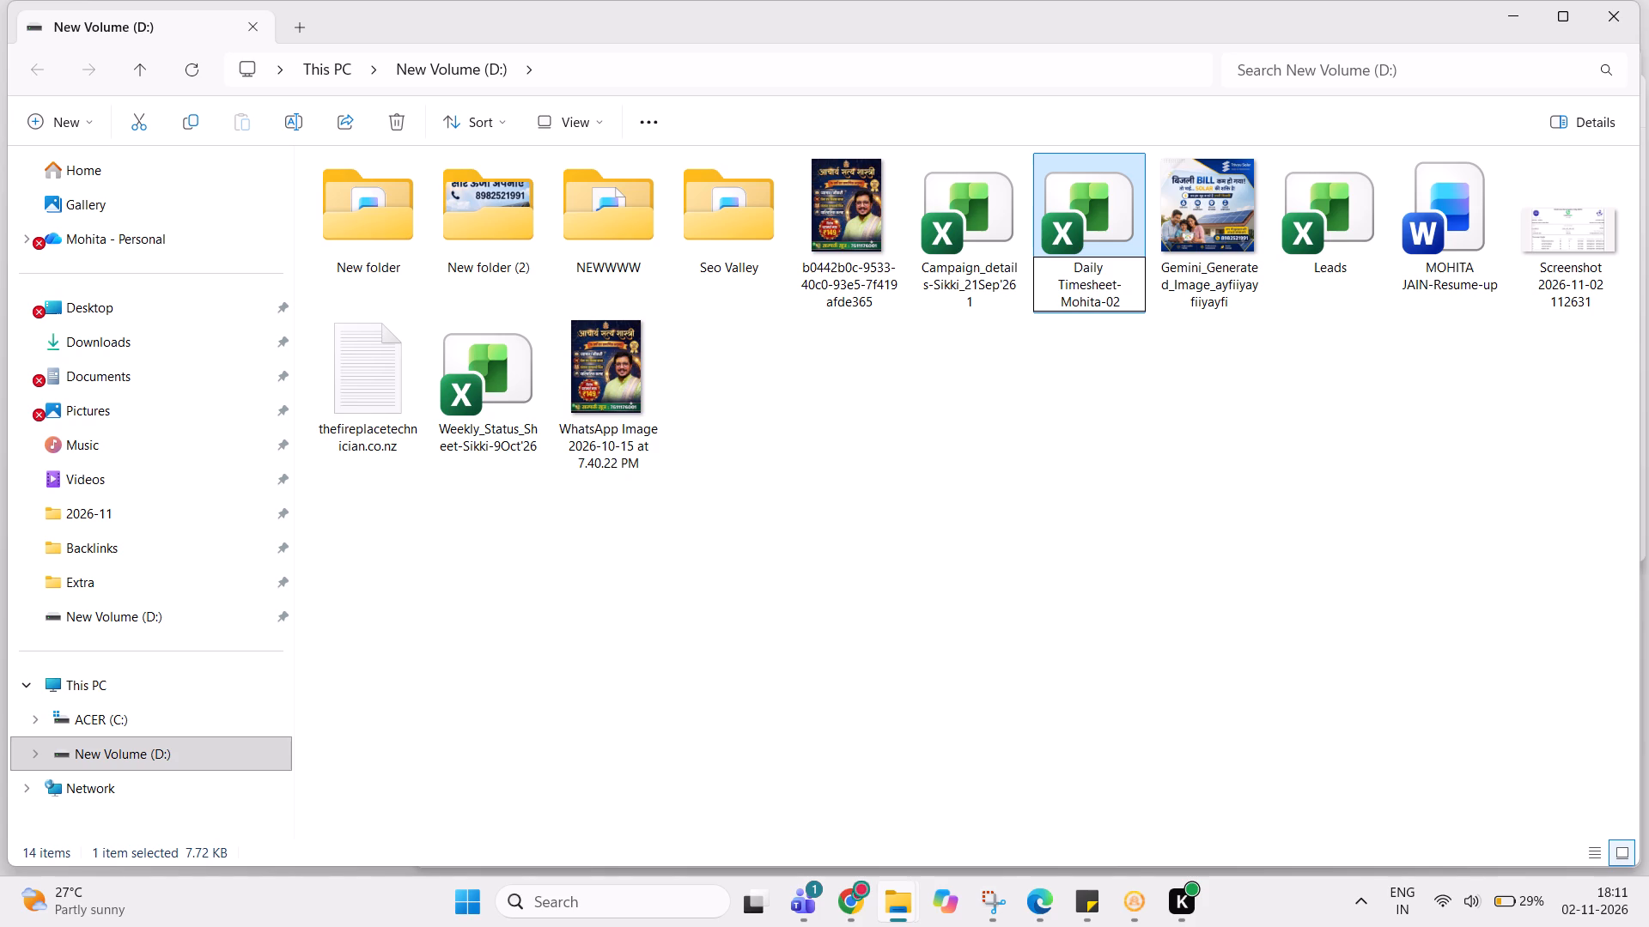
key("space")
type("Nov'26")
key("Return")
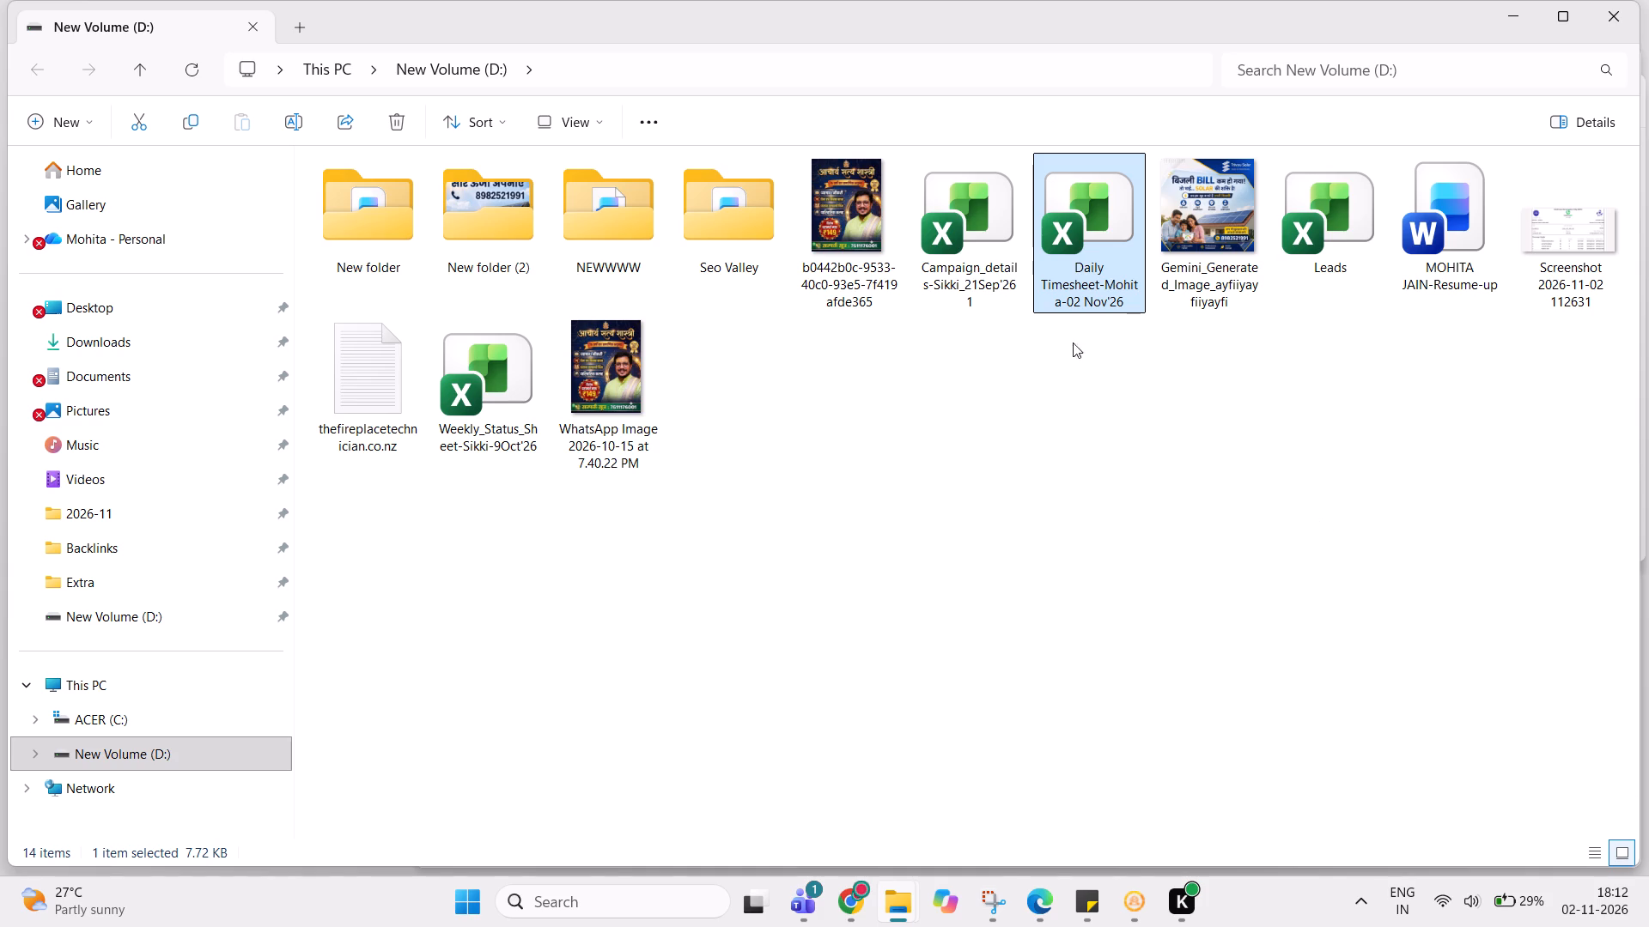
Open the renamed daily timesheet in Excel, enable editing and select entry 2's task description.
double_click(1095, 294)
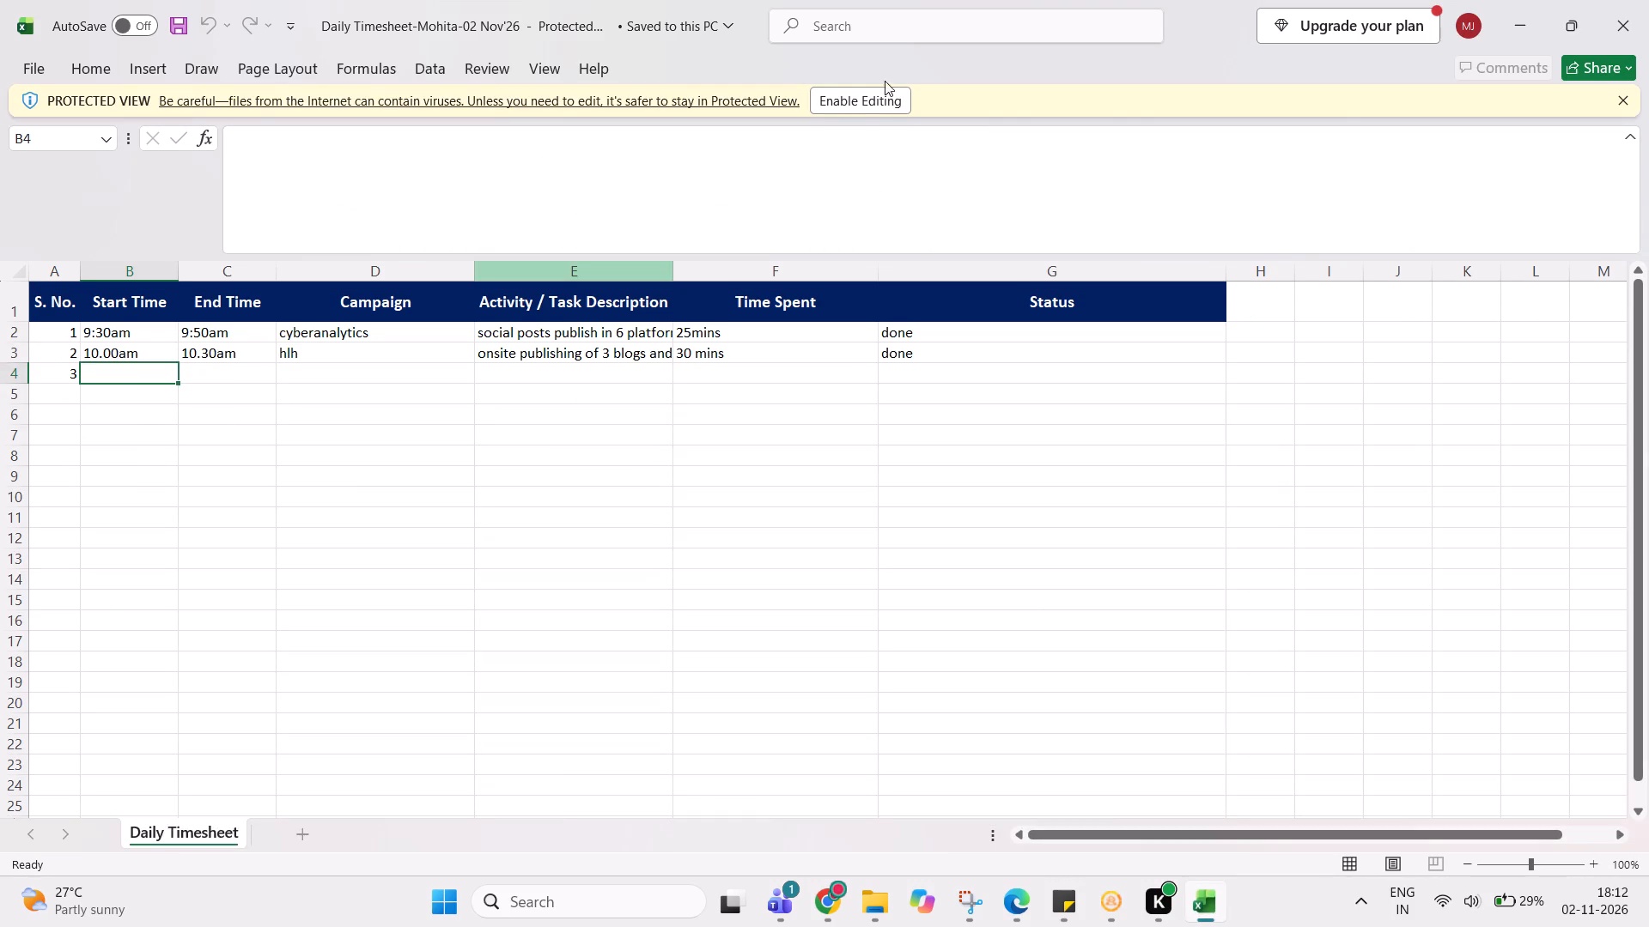
left_click(855, 97)
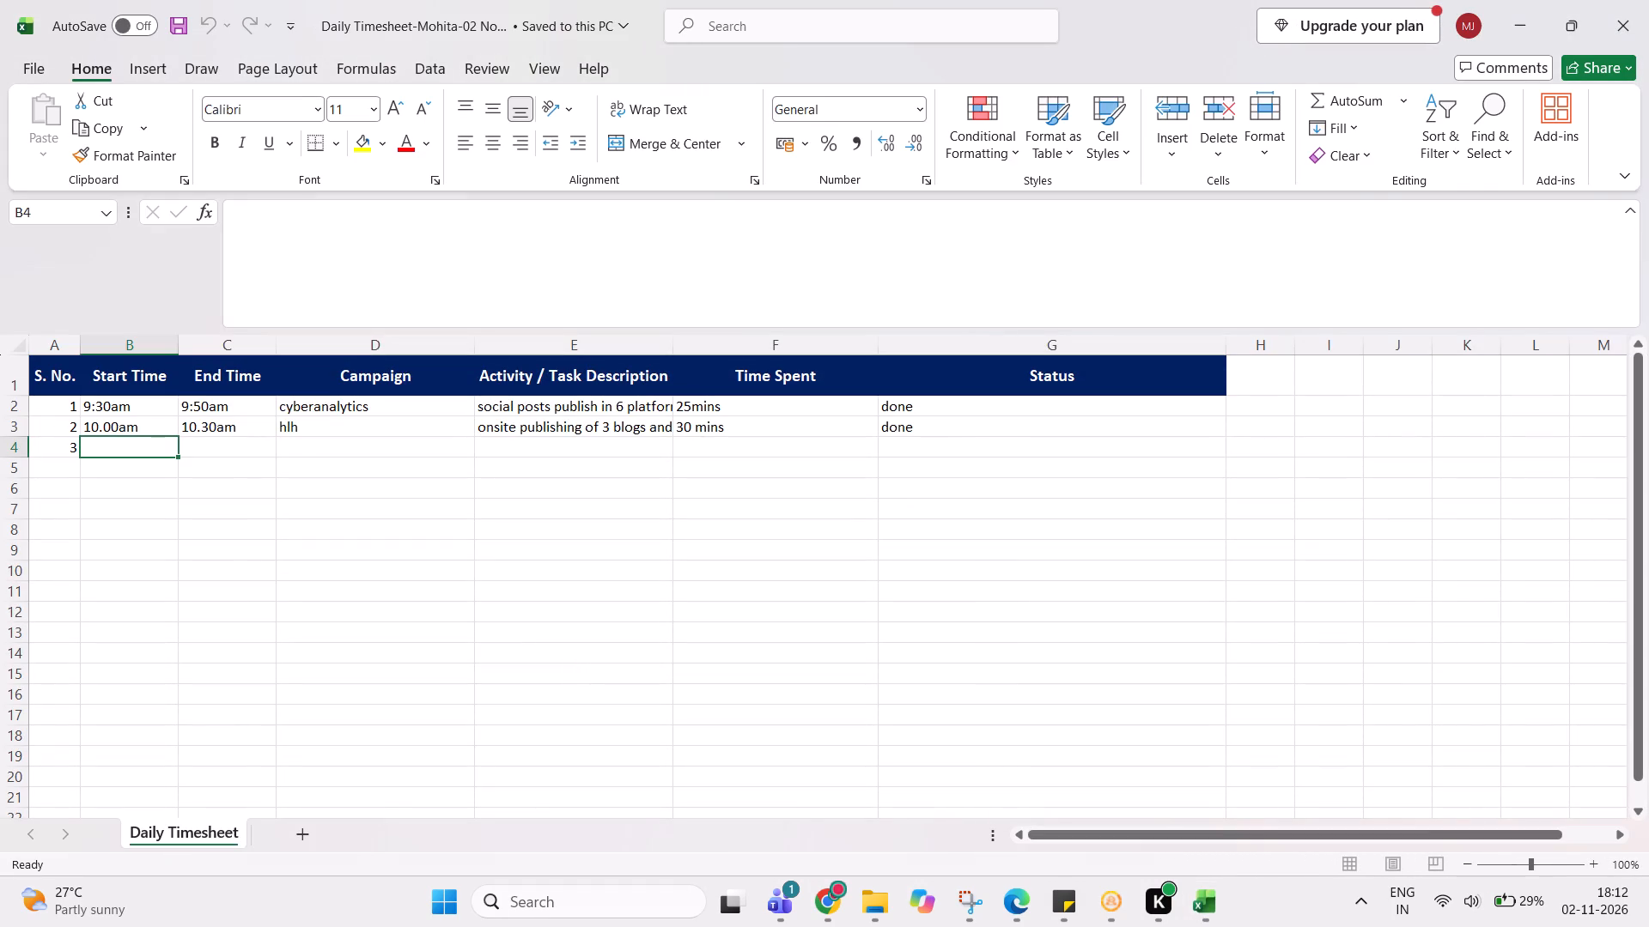
left_click(606, 428)
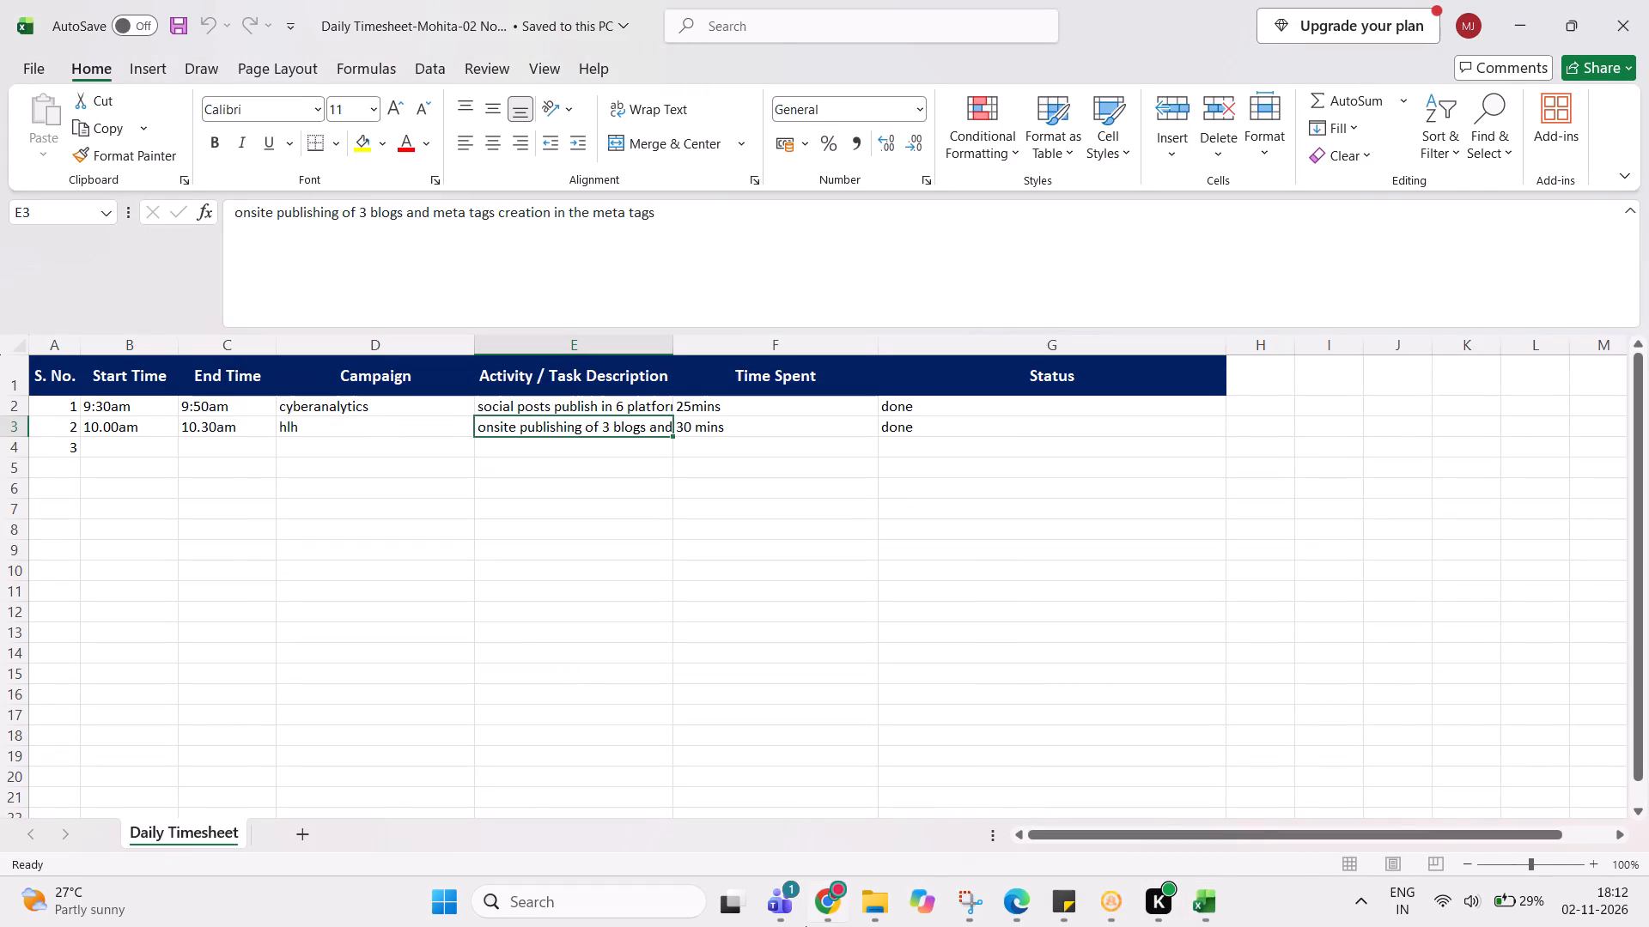
Switch to Chrome and look over the Basecamp home page's projects and notifications.
left_click(824, 901)
left_click(407, 0)
left_click(611, 0)
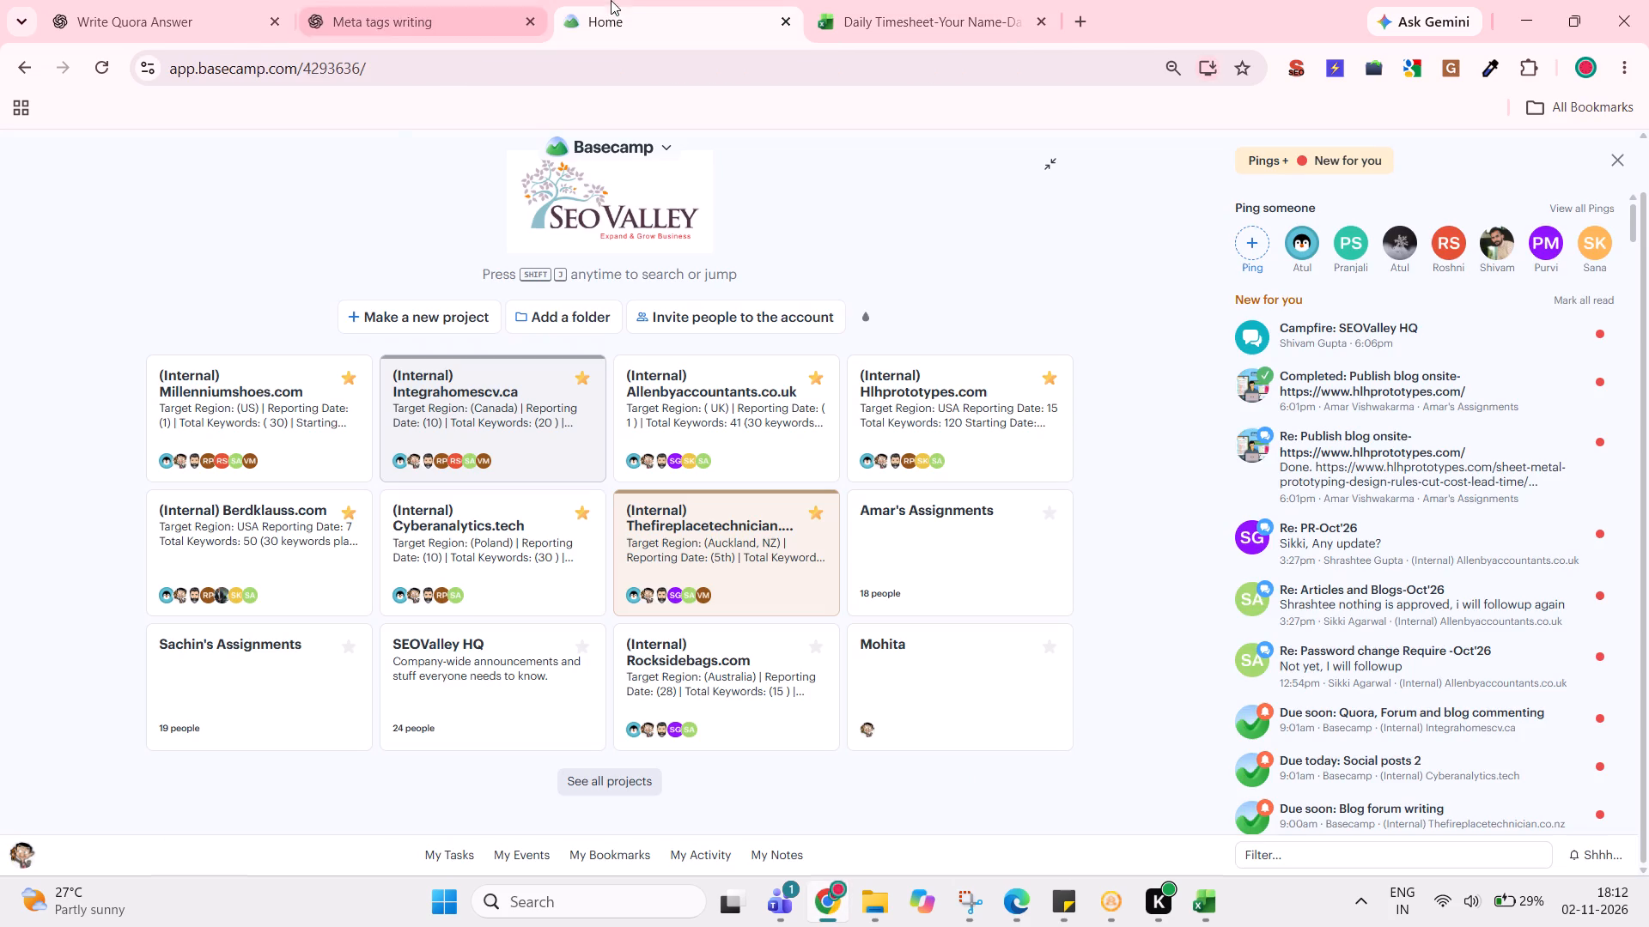
scroll(106, 563, "down", 3)
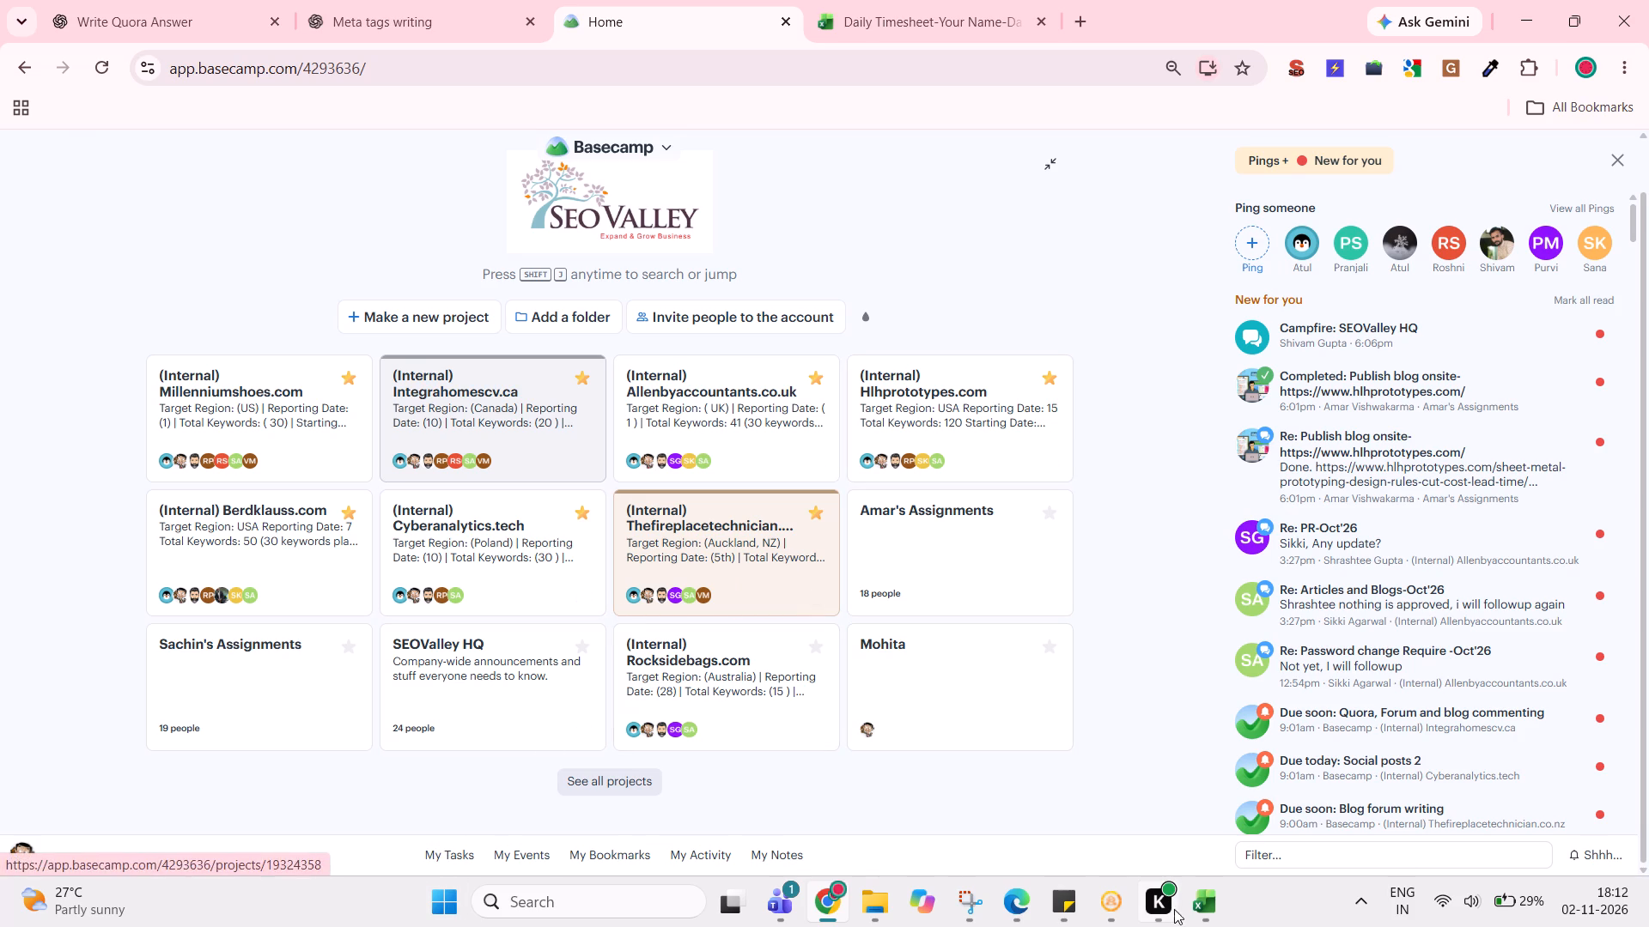
Switch to Teams and view the chat about the daily timesheet.
left_click(801, 909)
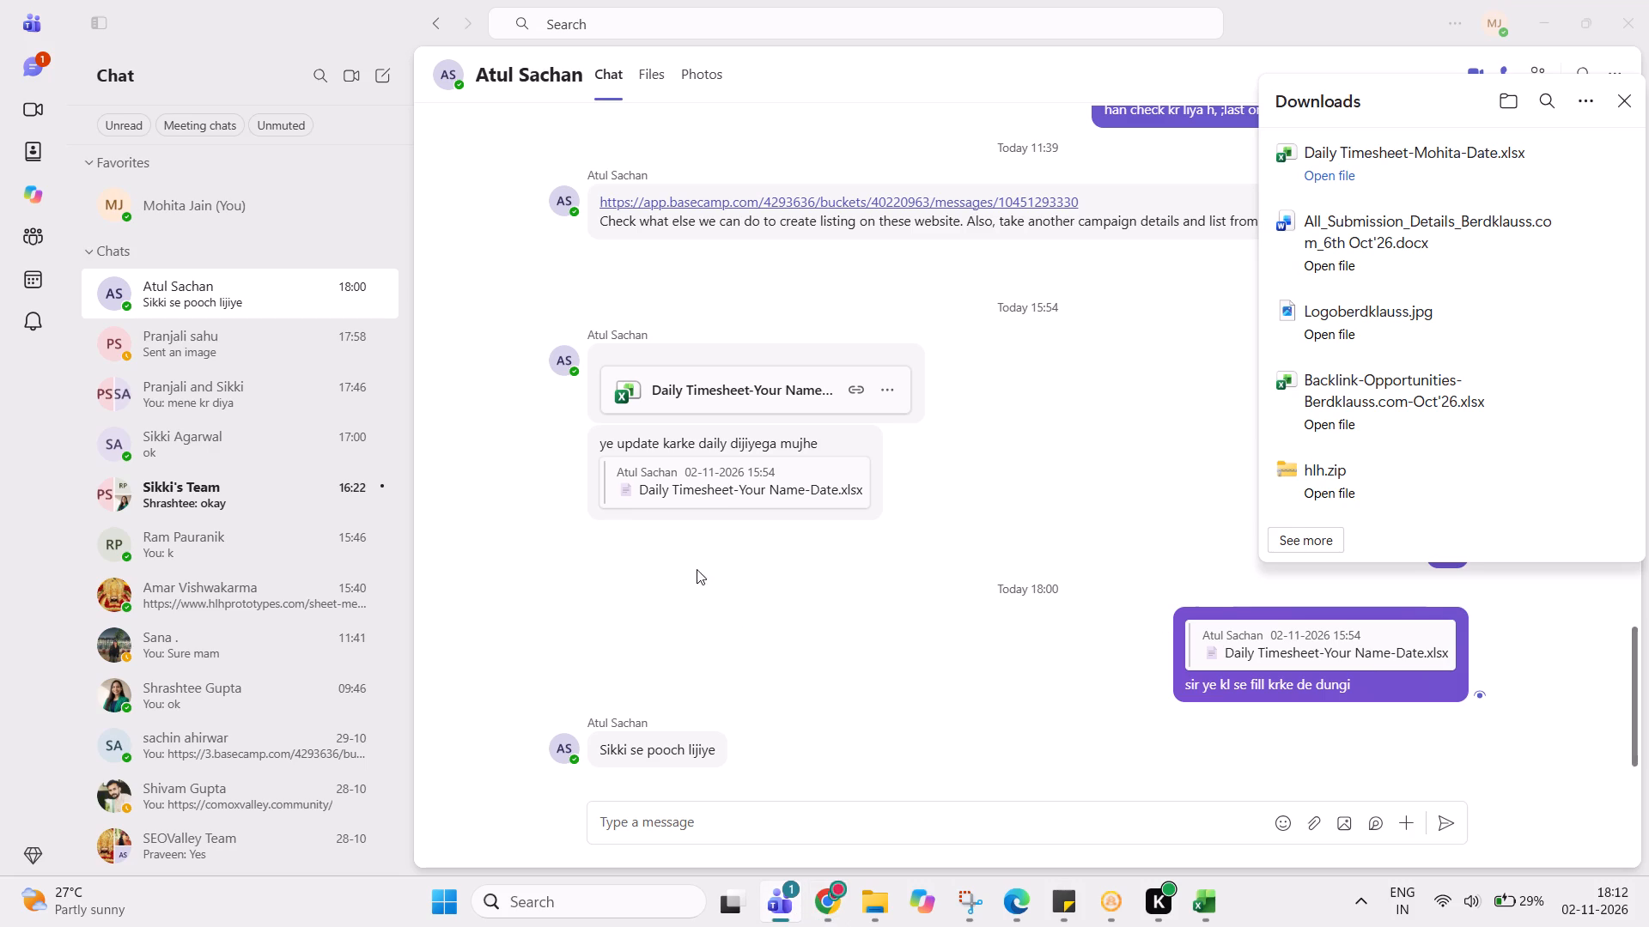
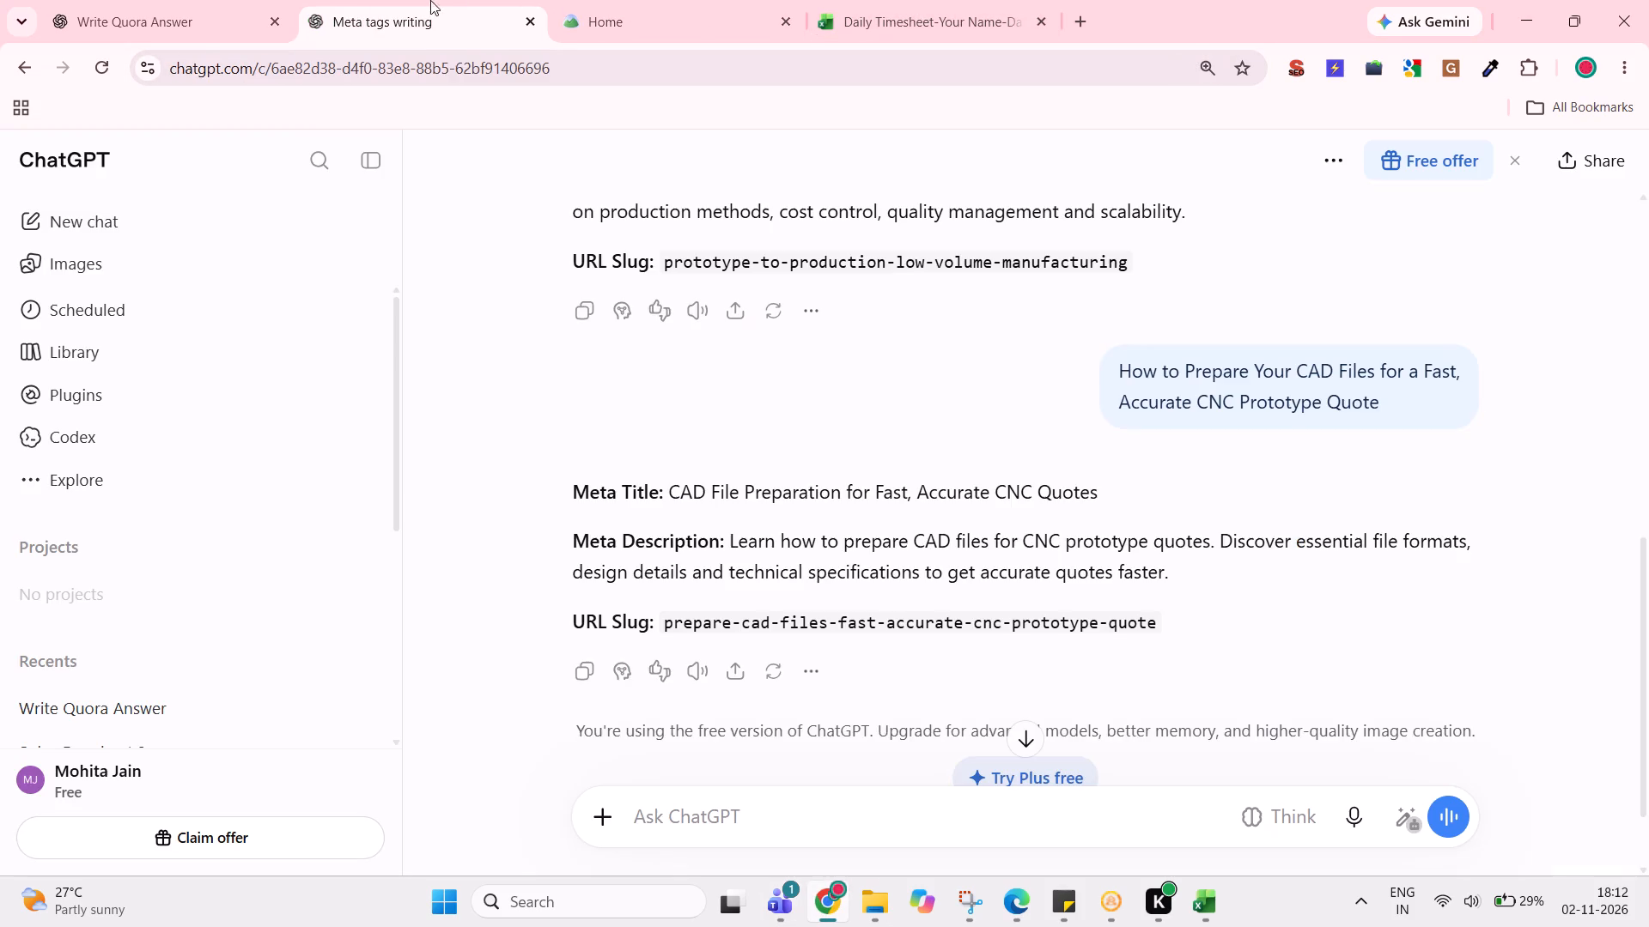
Close the "Write Quora Answer" and "Meta tags writing" ChatGPT pages in Chrome, leaving the Basecamp home page and timesheet open.
left_click(266, 0)
left_click(271, 22)
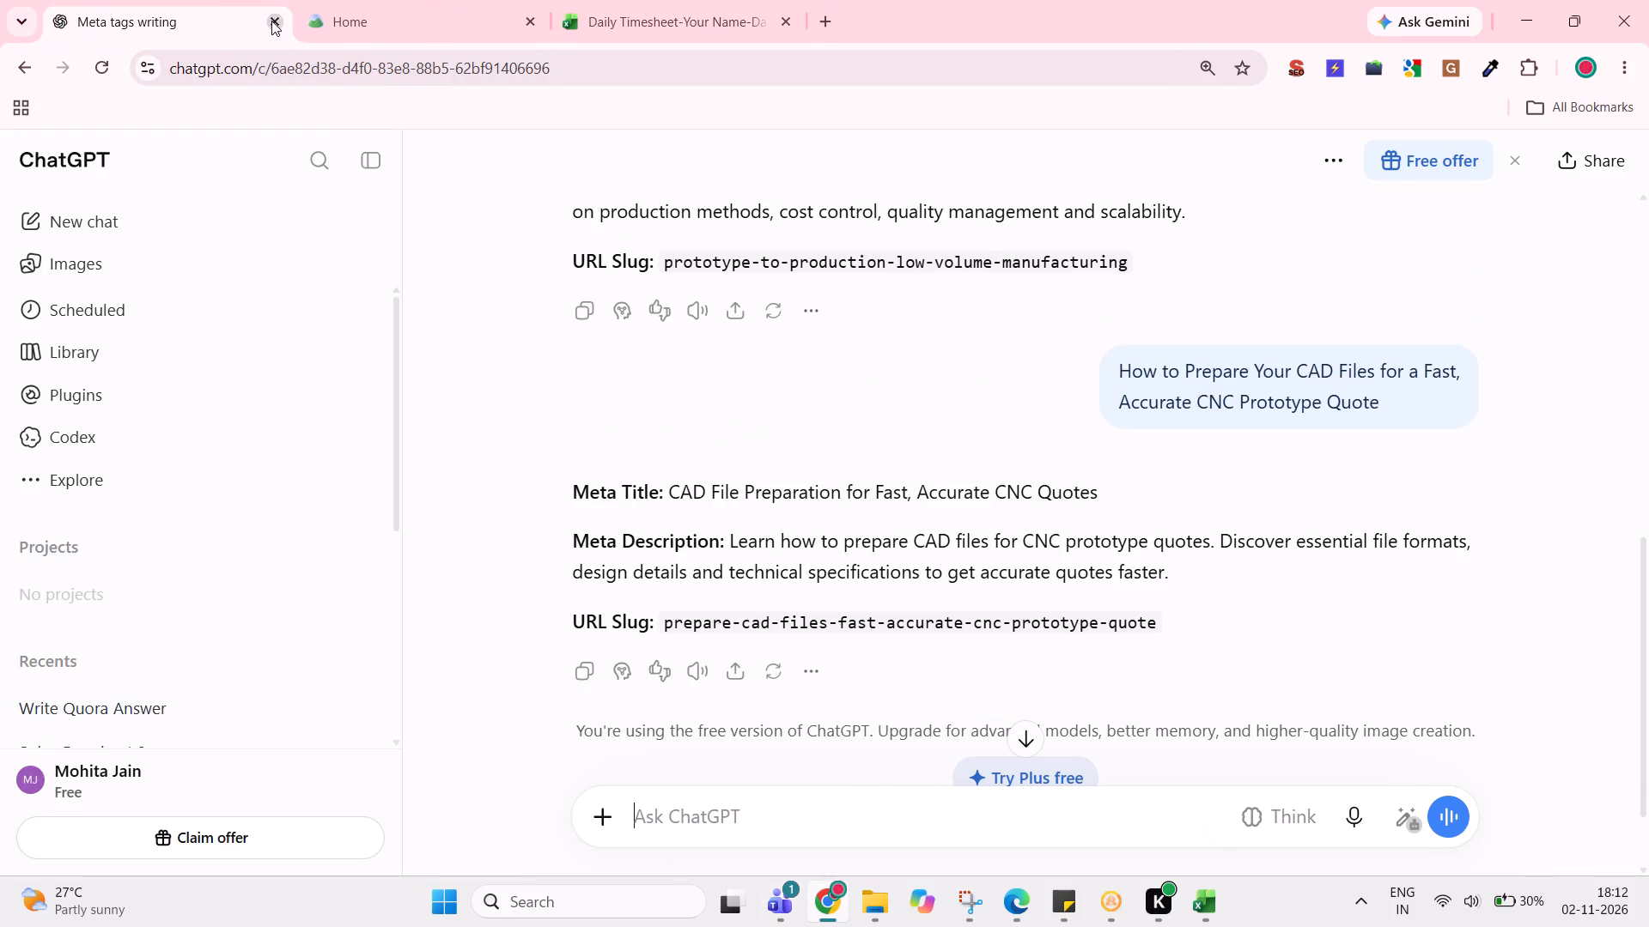
left_click(271, 21)
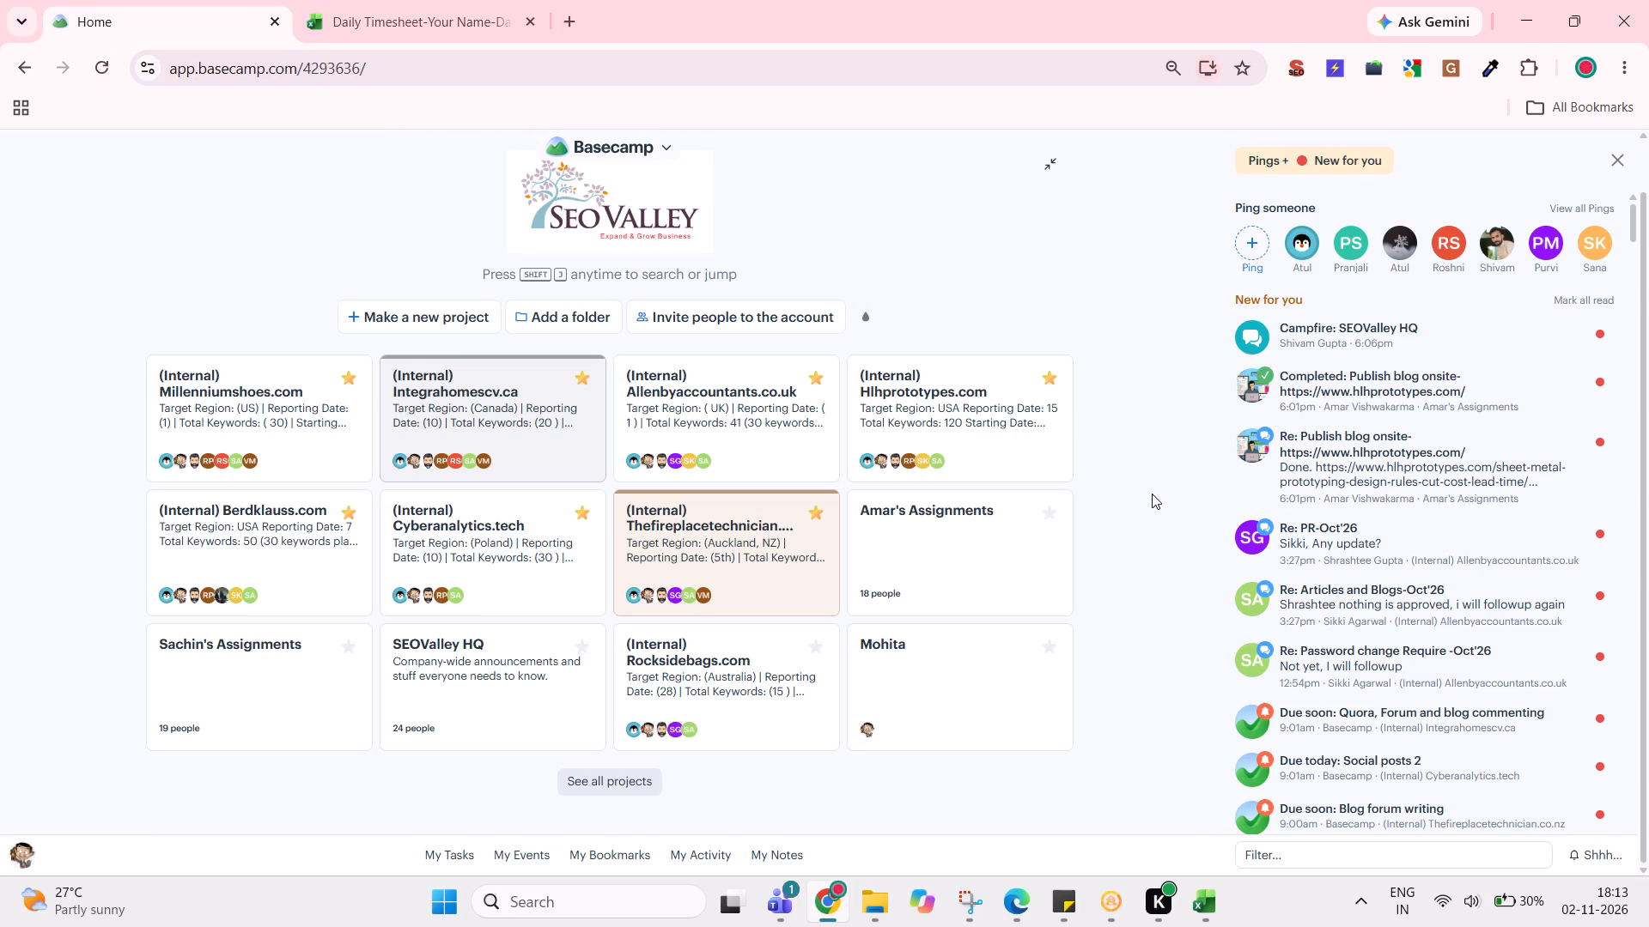
scroll(1152, 494, "down", 1)
Switch to the daily timesheet in Excel and select entry 3's empty start time cell.
left_click(1205, 893)
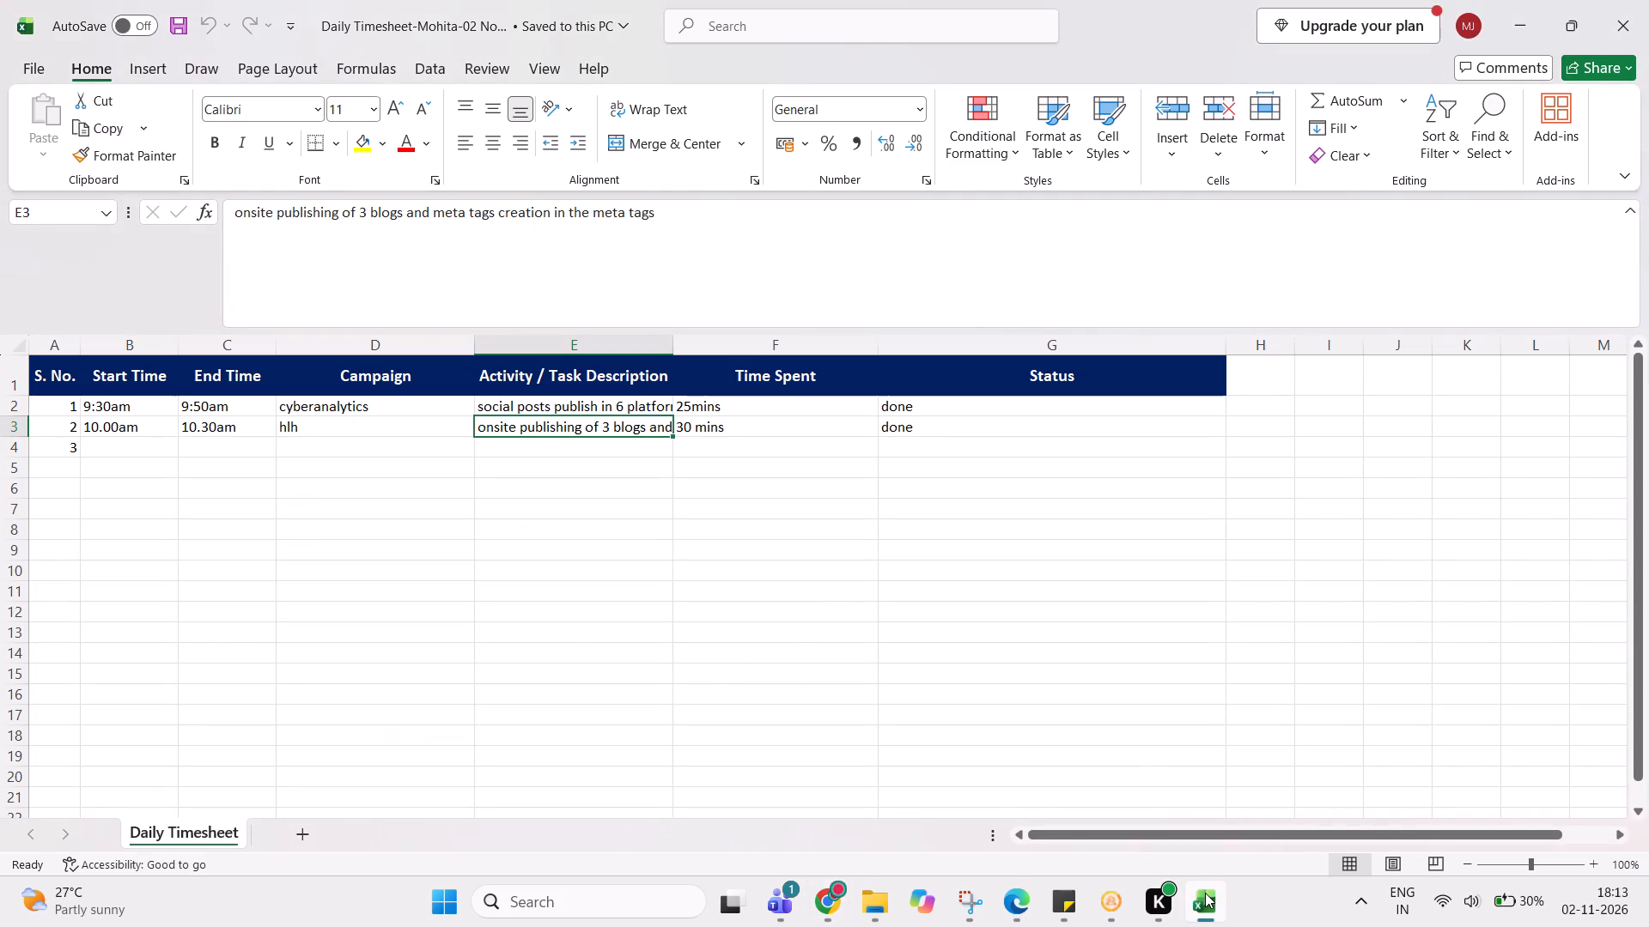
left_click(99, 450)
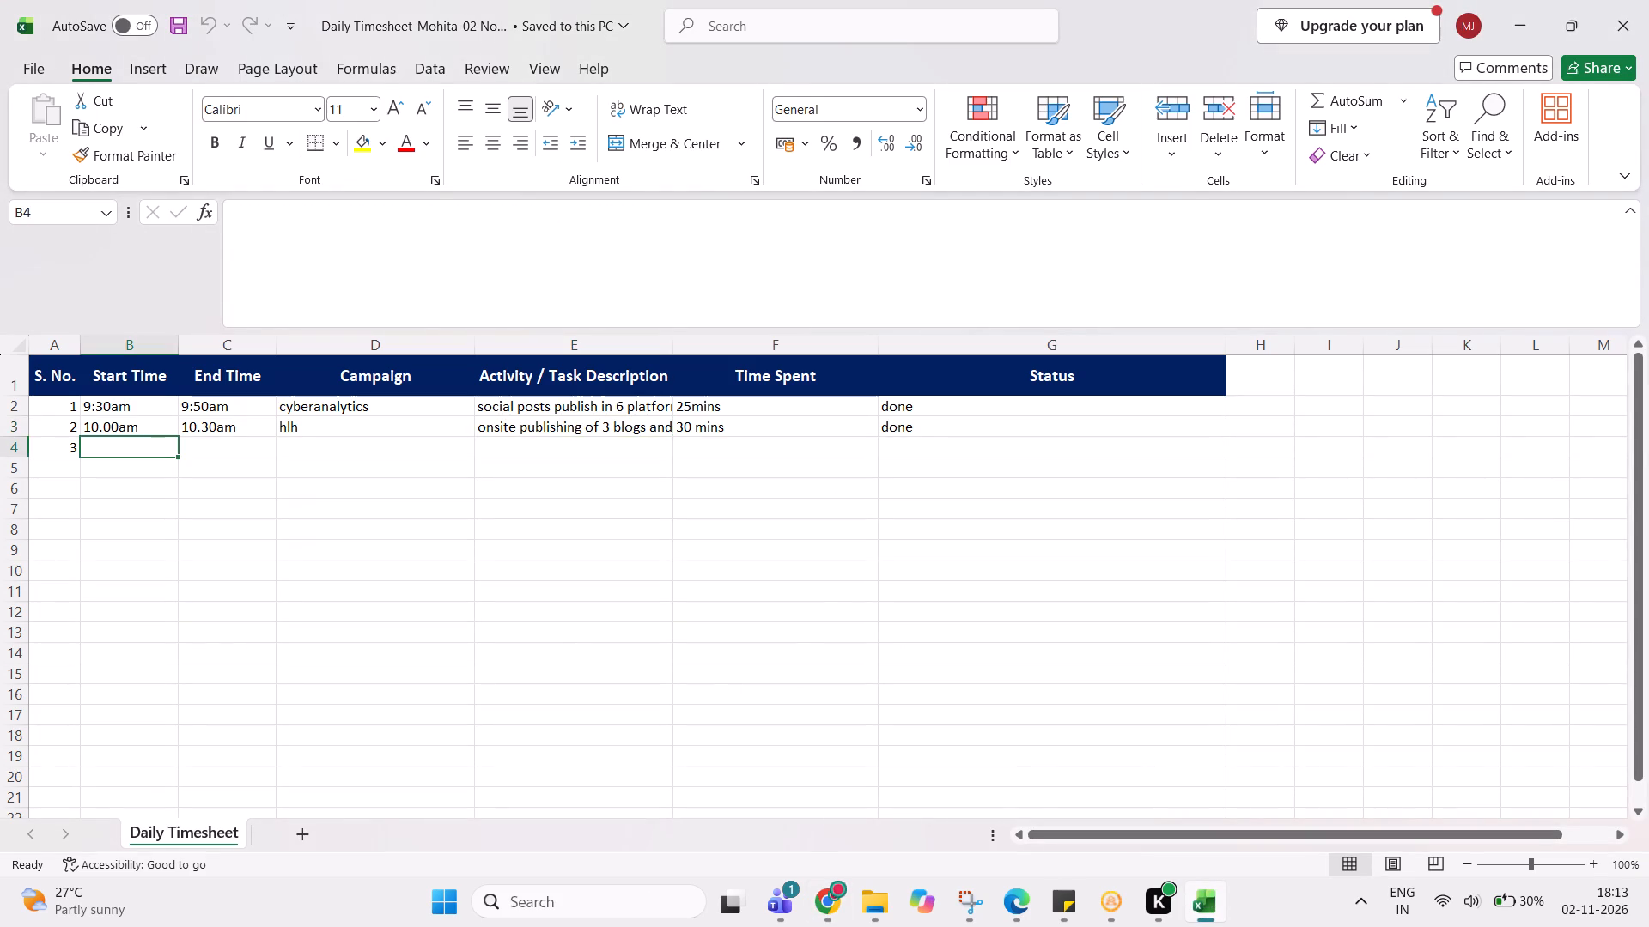
Close the two Backlinks, the Extra and the New Volume (D:) File Explorer windows, keeping only the nov'26 window.
left_click(880, 904)
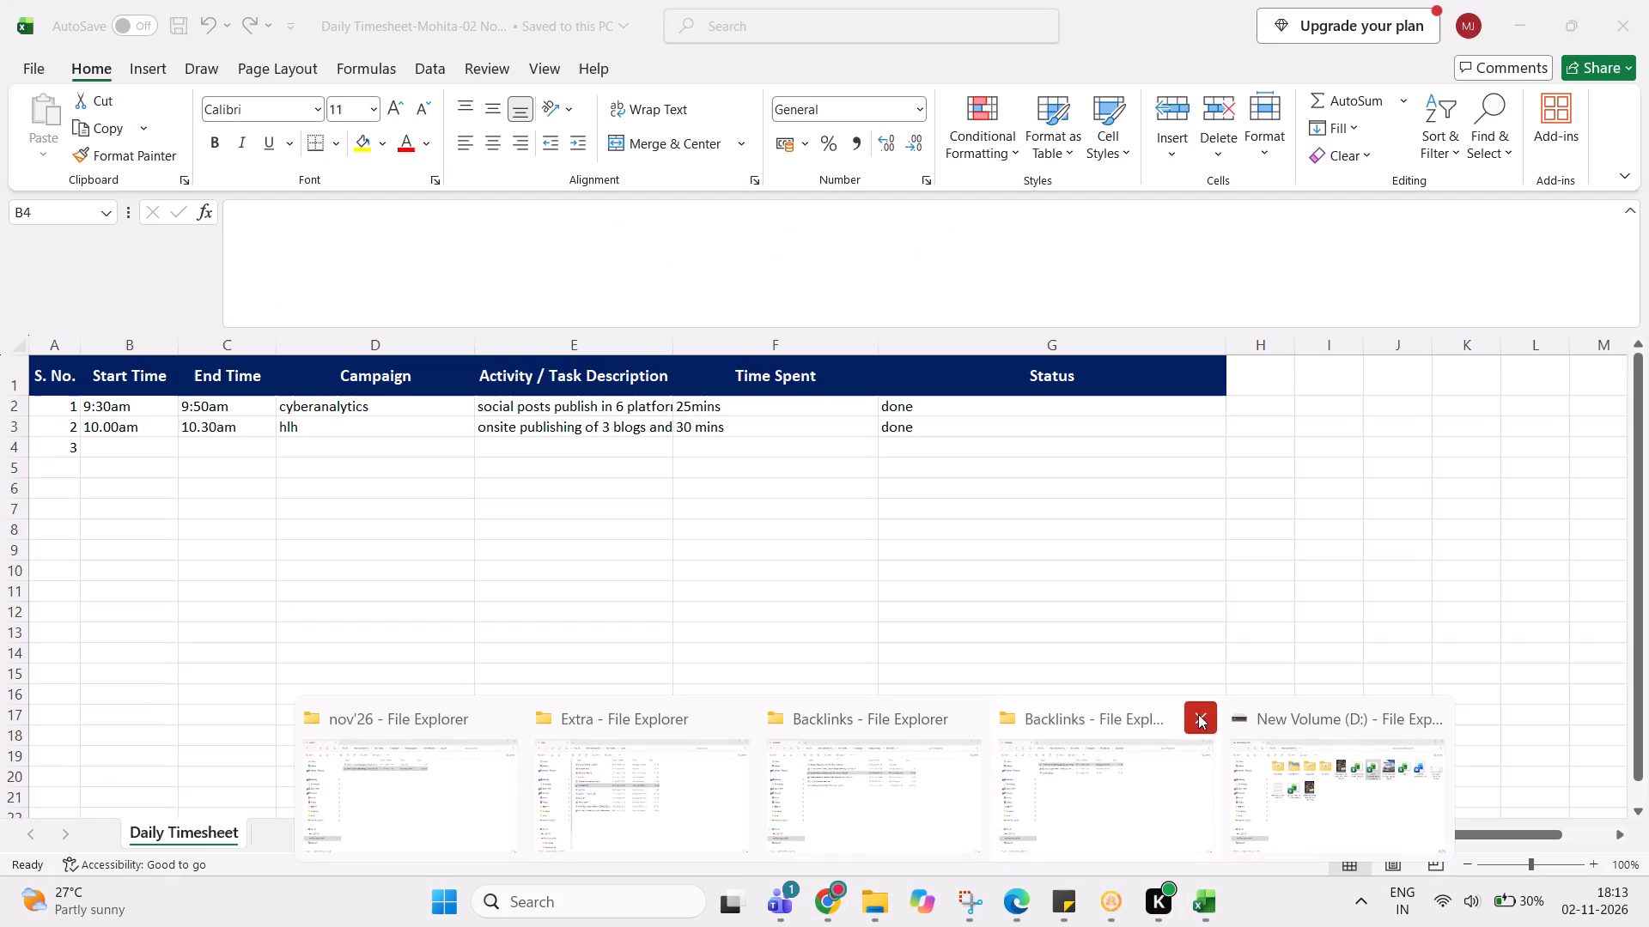
left_click(1198, 714)
left_click(1070, 719)
left_click(969, 718)
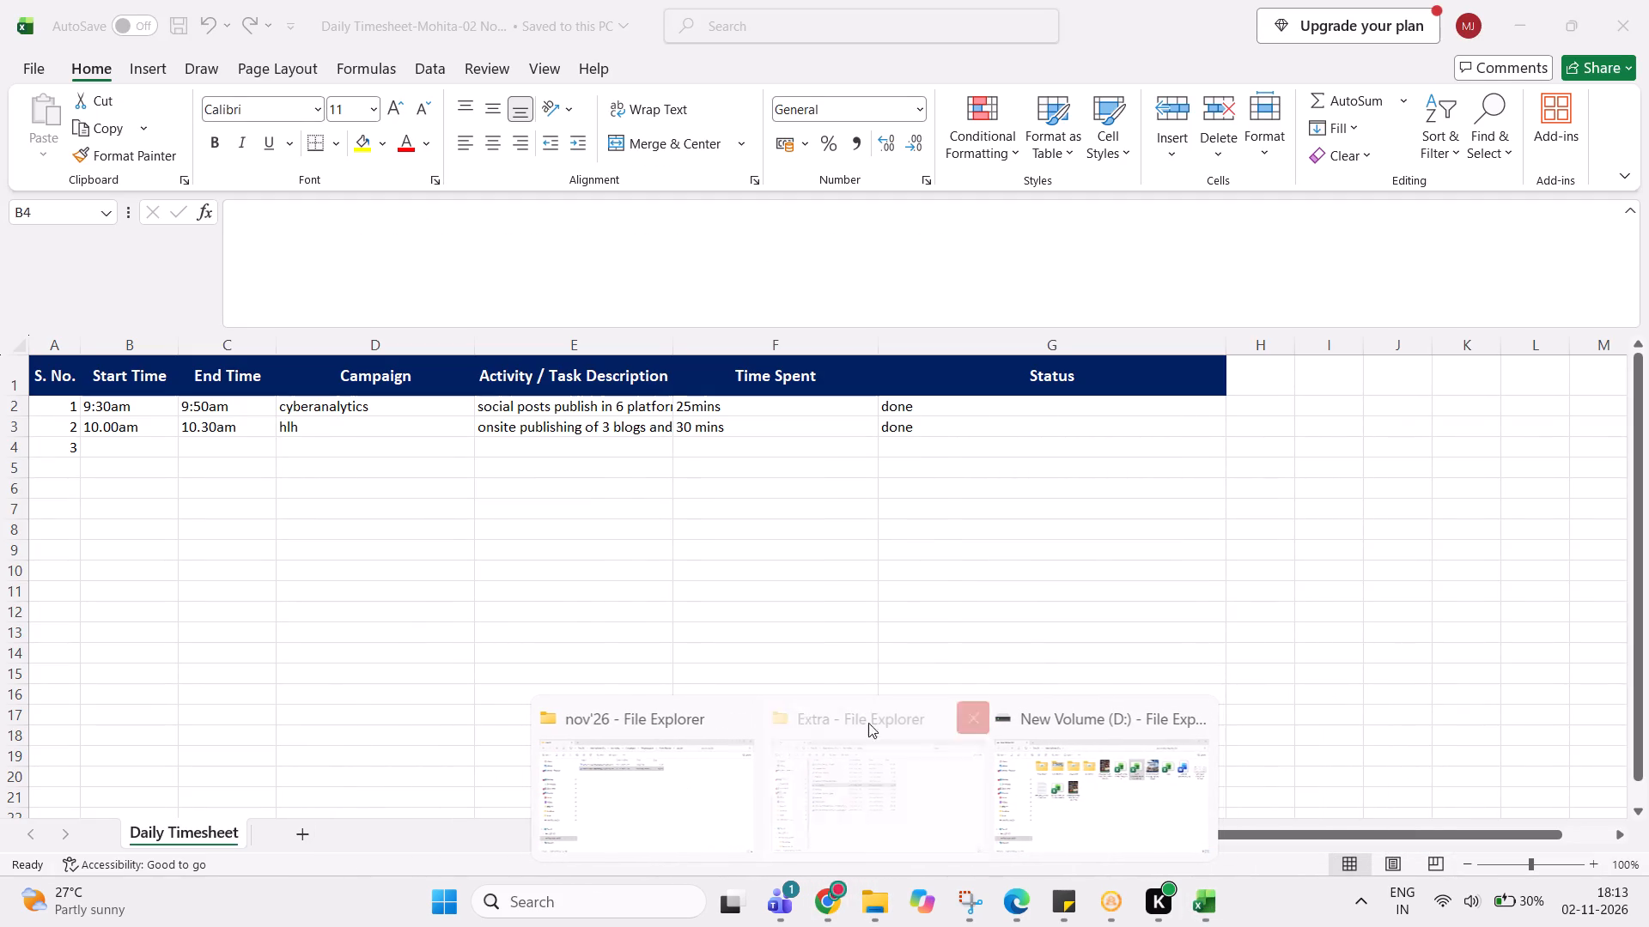
left_click(1092, 728)
Bring up the remaining nov'26 File Explorer window and go up to the Campaigns folder.
left_click(811, 765)
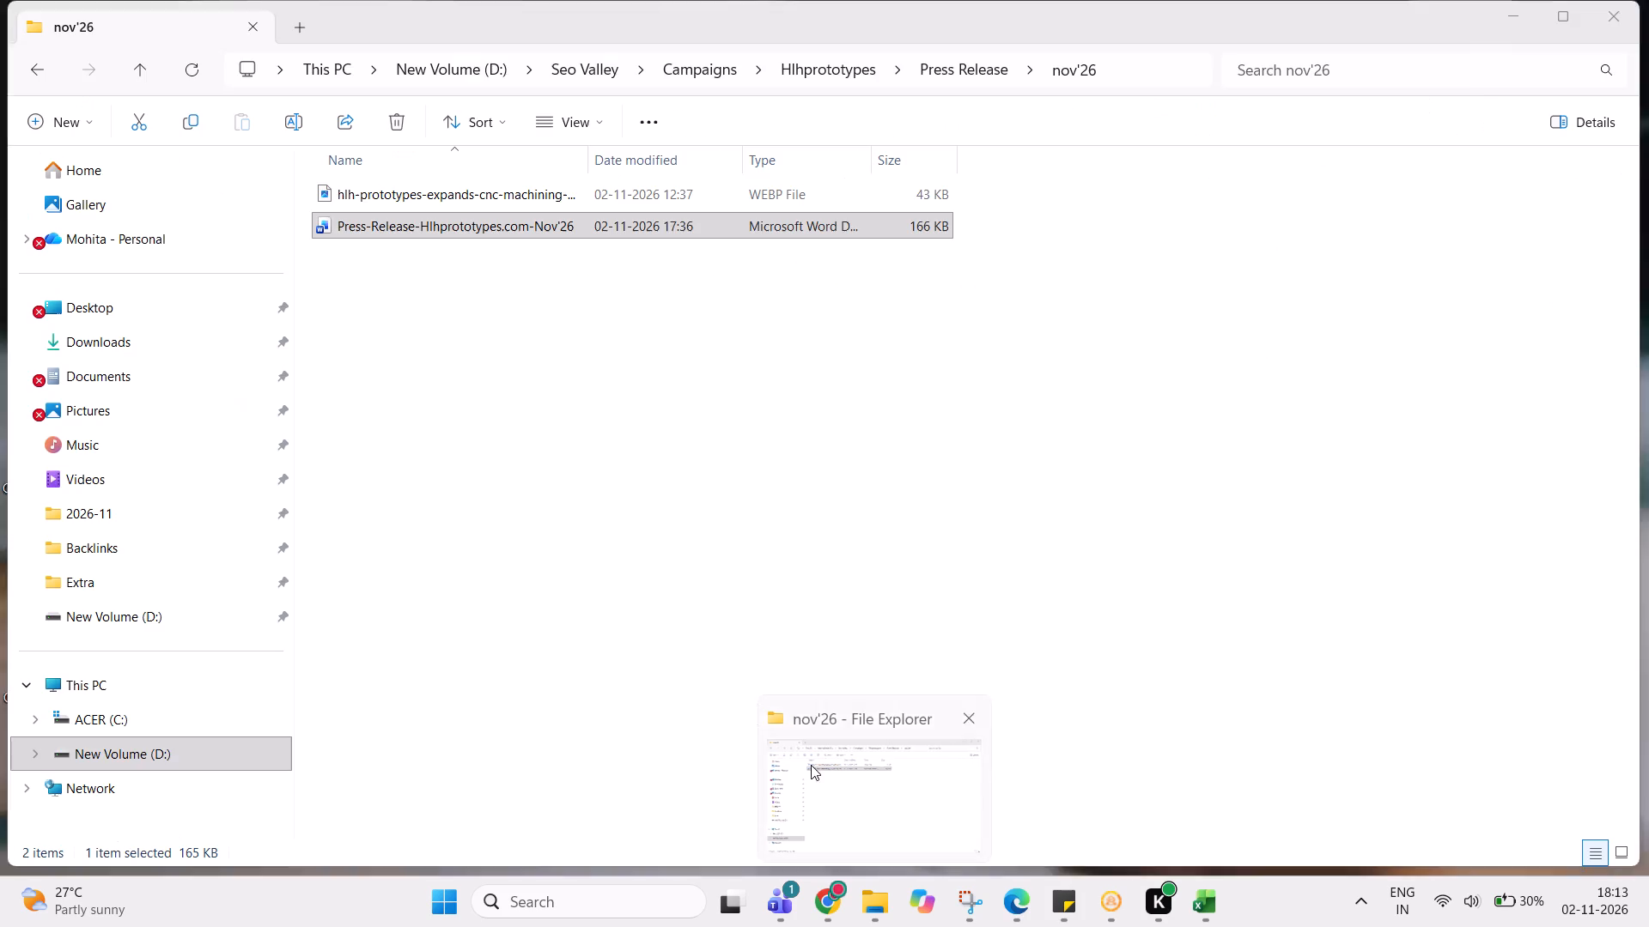
left_click(715, 66)
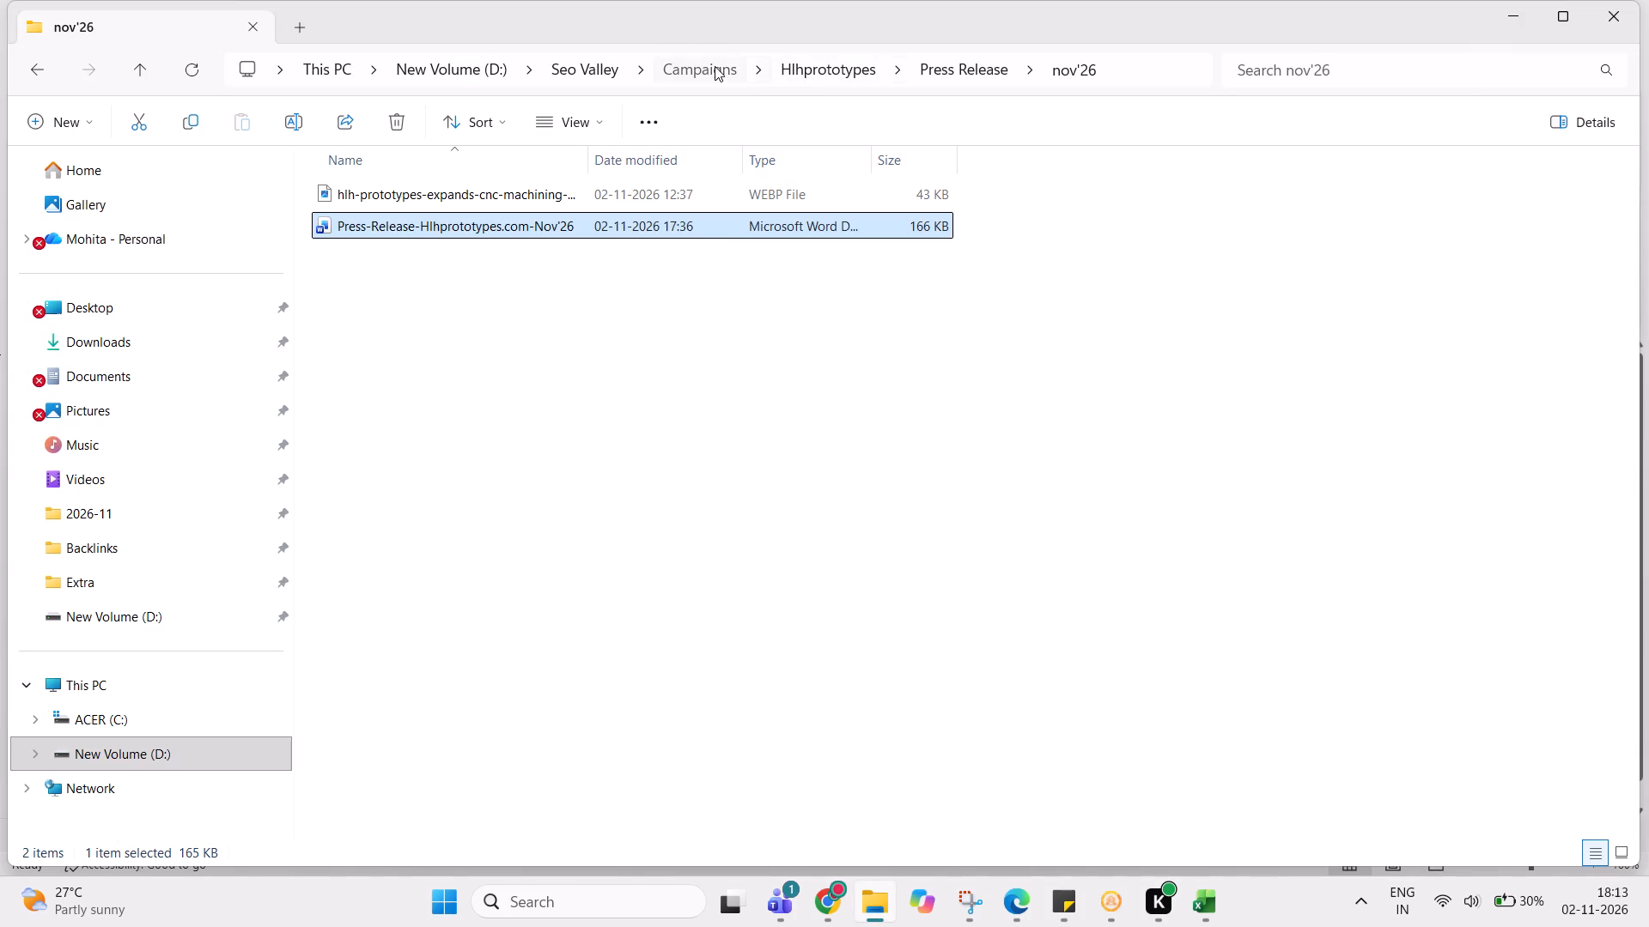
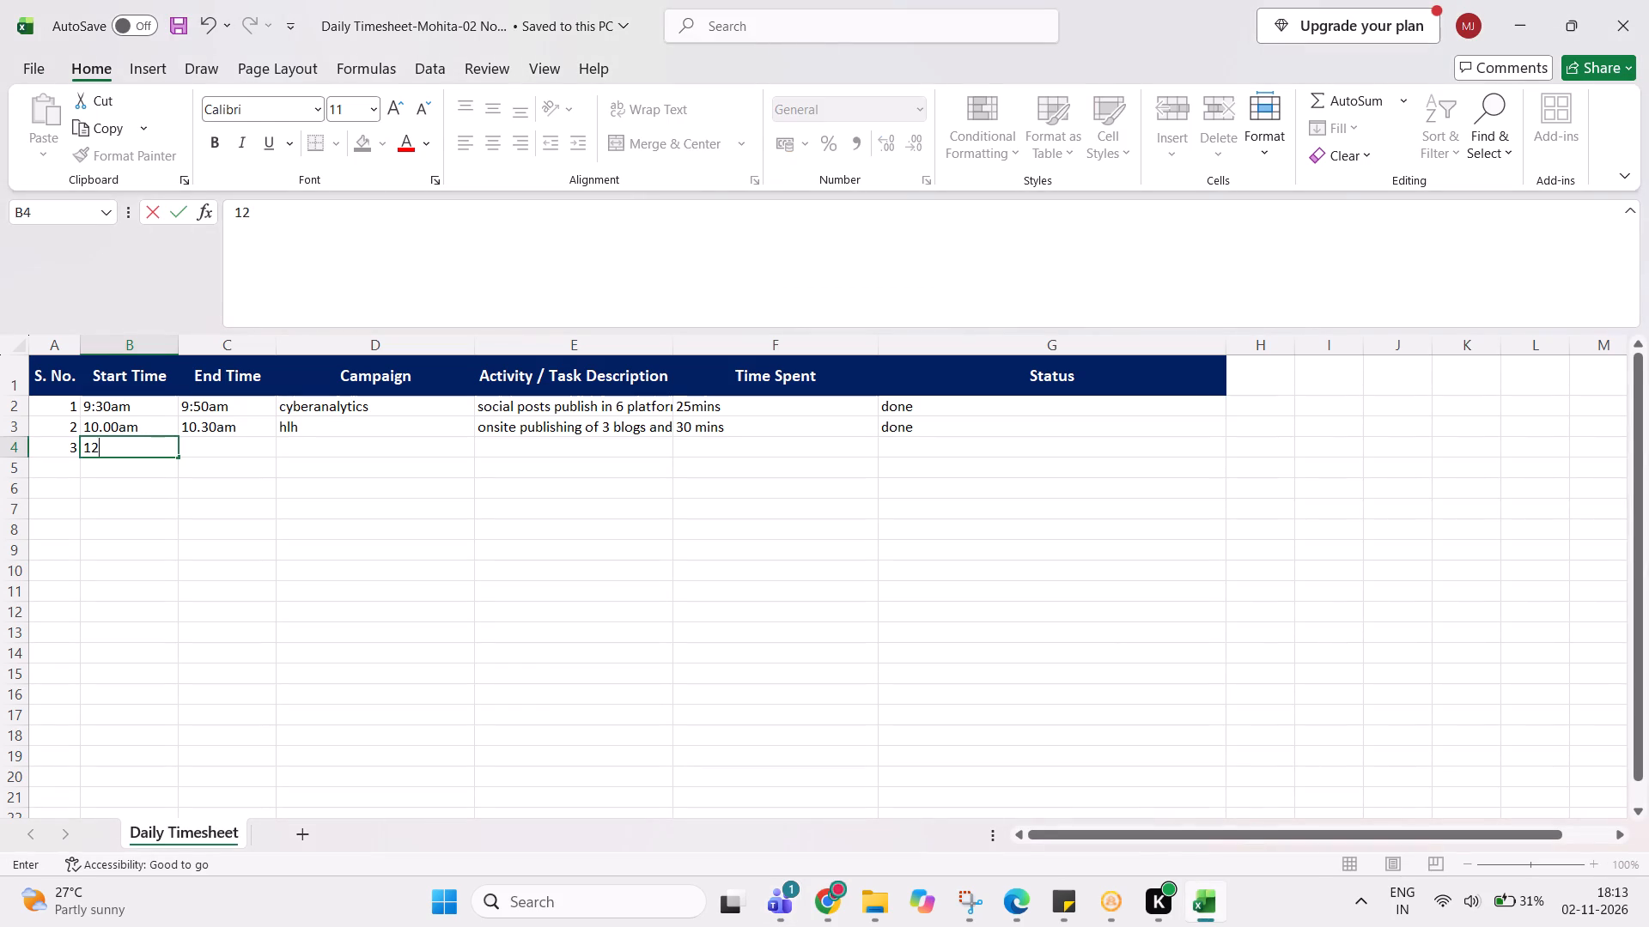
Fill in entry 3 with start time 12:00, end time 1:00pm and campaign hlh.
key("shift+colon")
type("00")
left_click(232, 445)
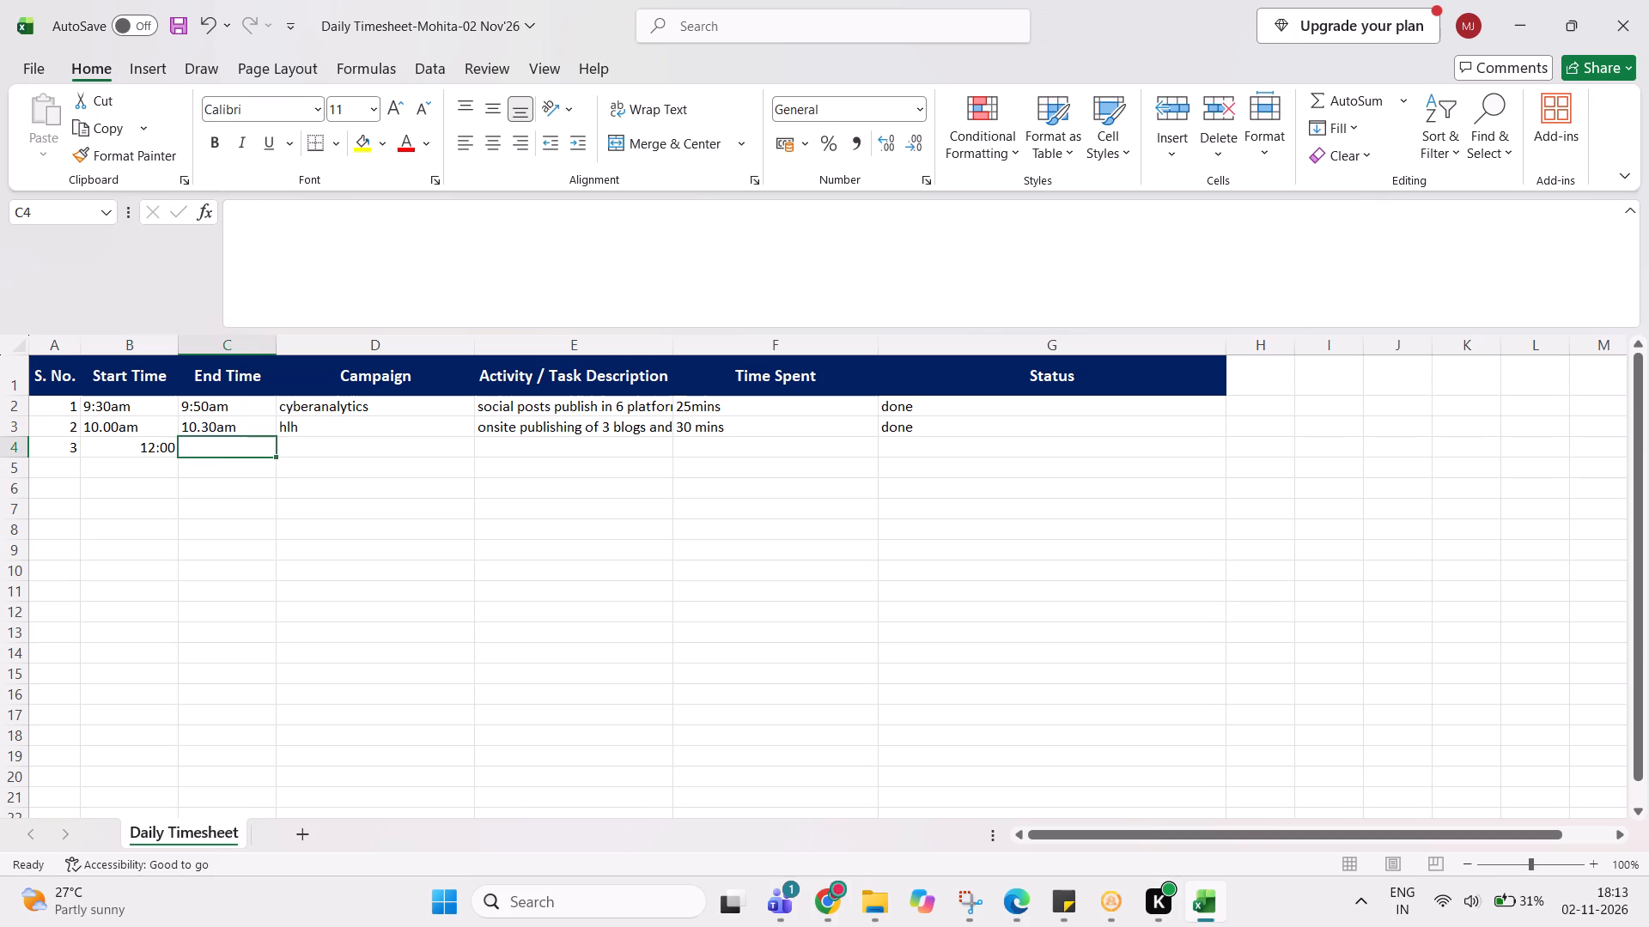
type("12")
key("BackSpace")
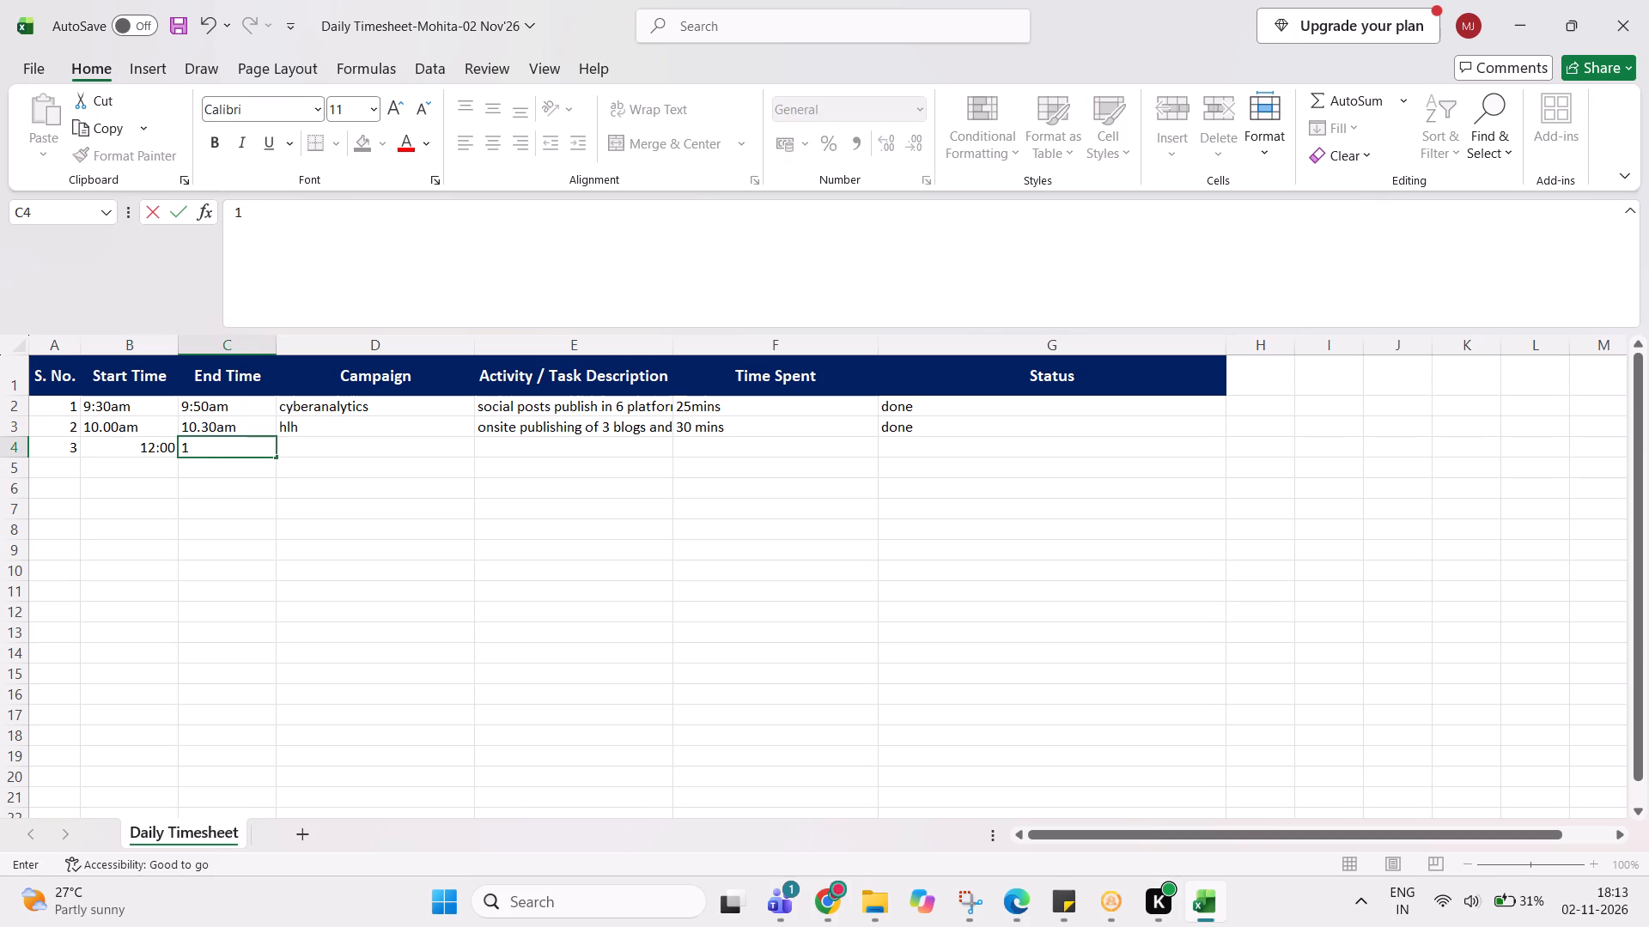
key("BackSpace")
type("1:00pm")
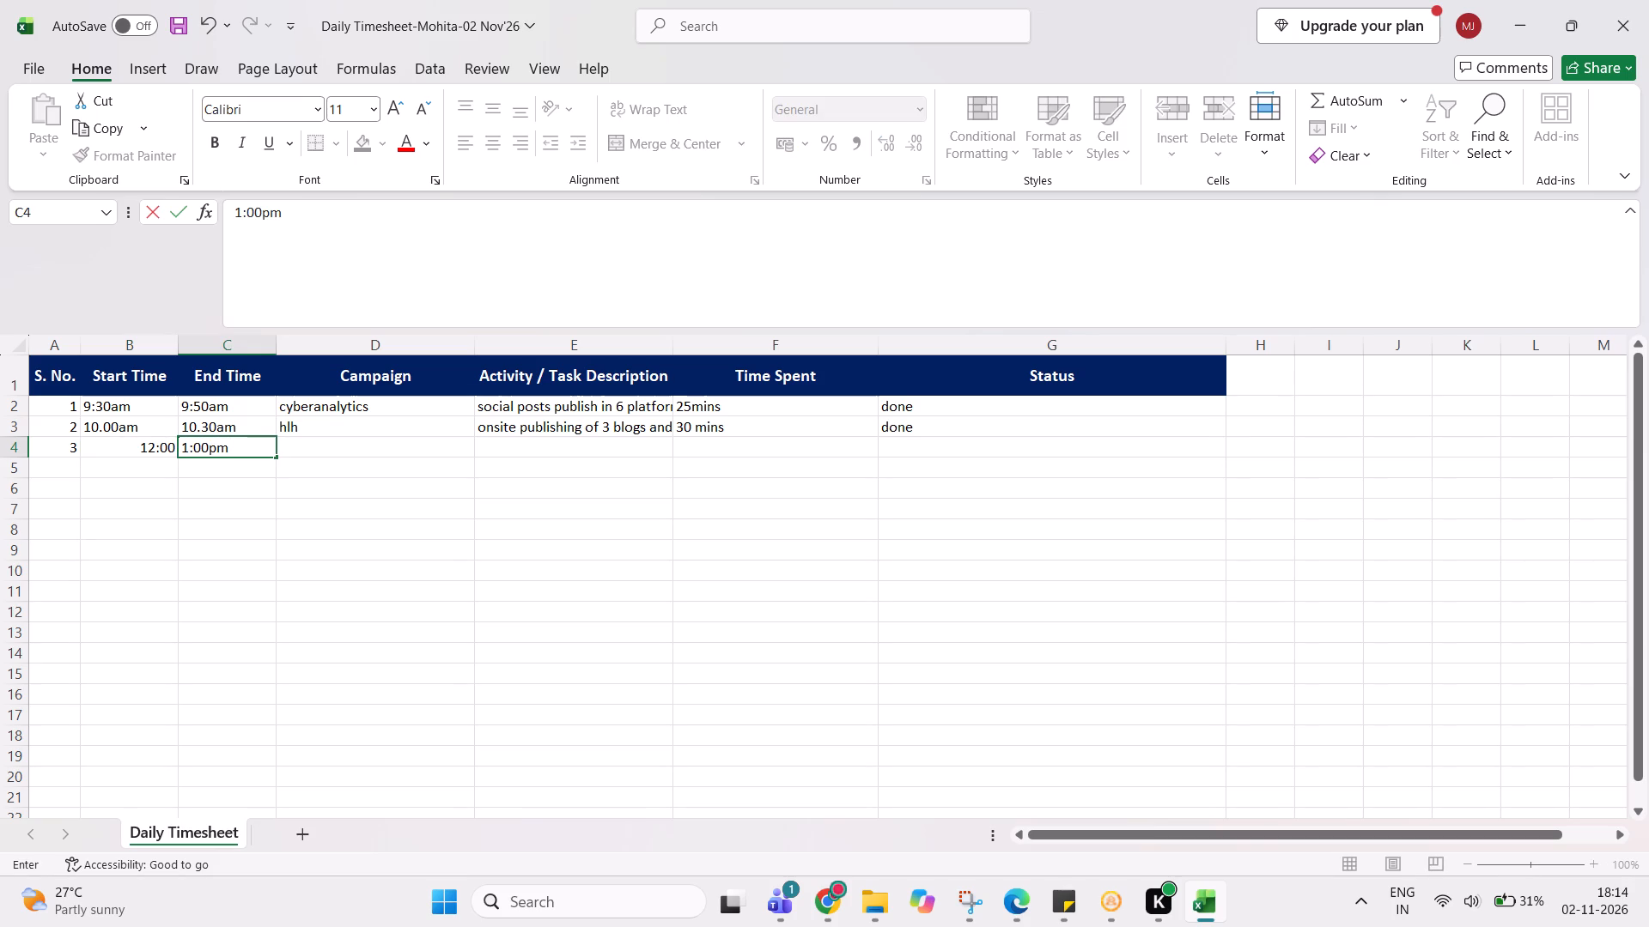
left_click(324, 439)
type("hlh")
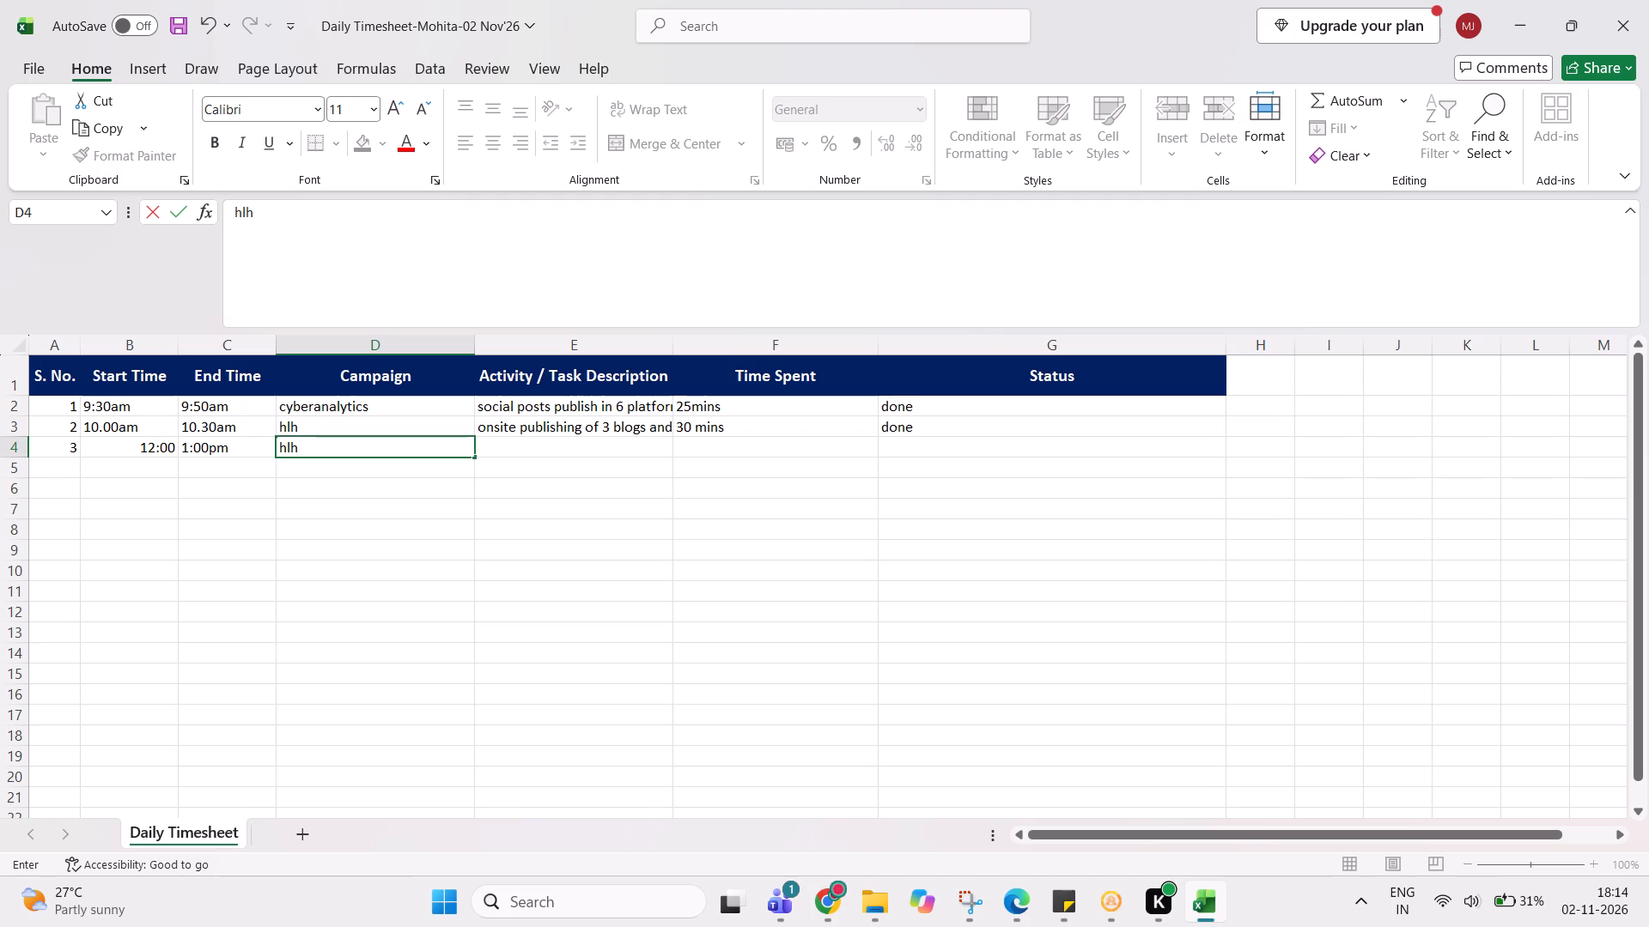
Complete entry 3 with activity "review of content and PR(3 article and 3 blogs", time spent "1 hours" and status "done".
left_click(538, 445)
type("review of content and PR")
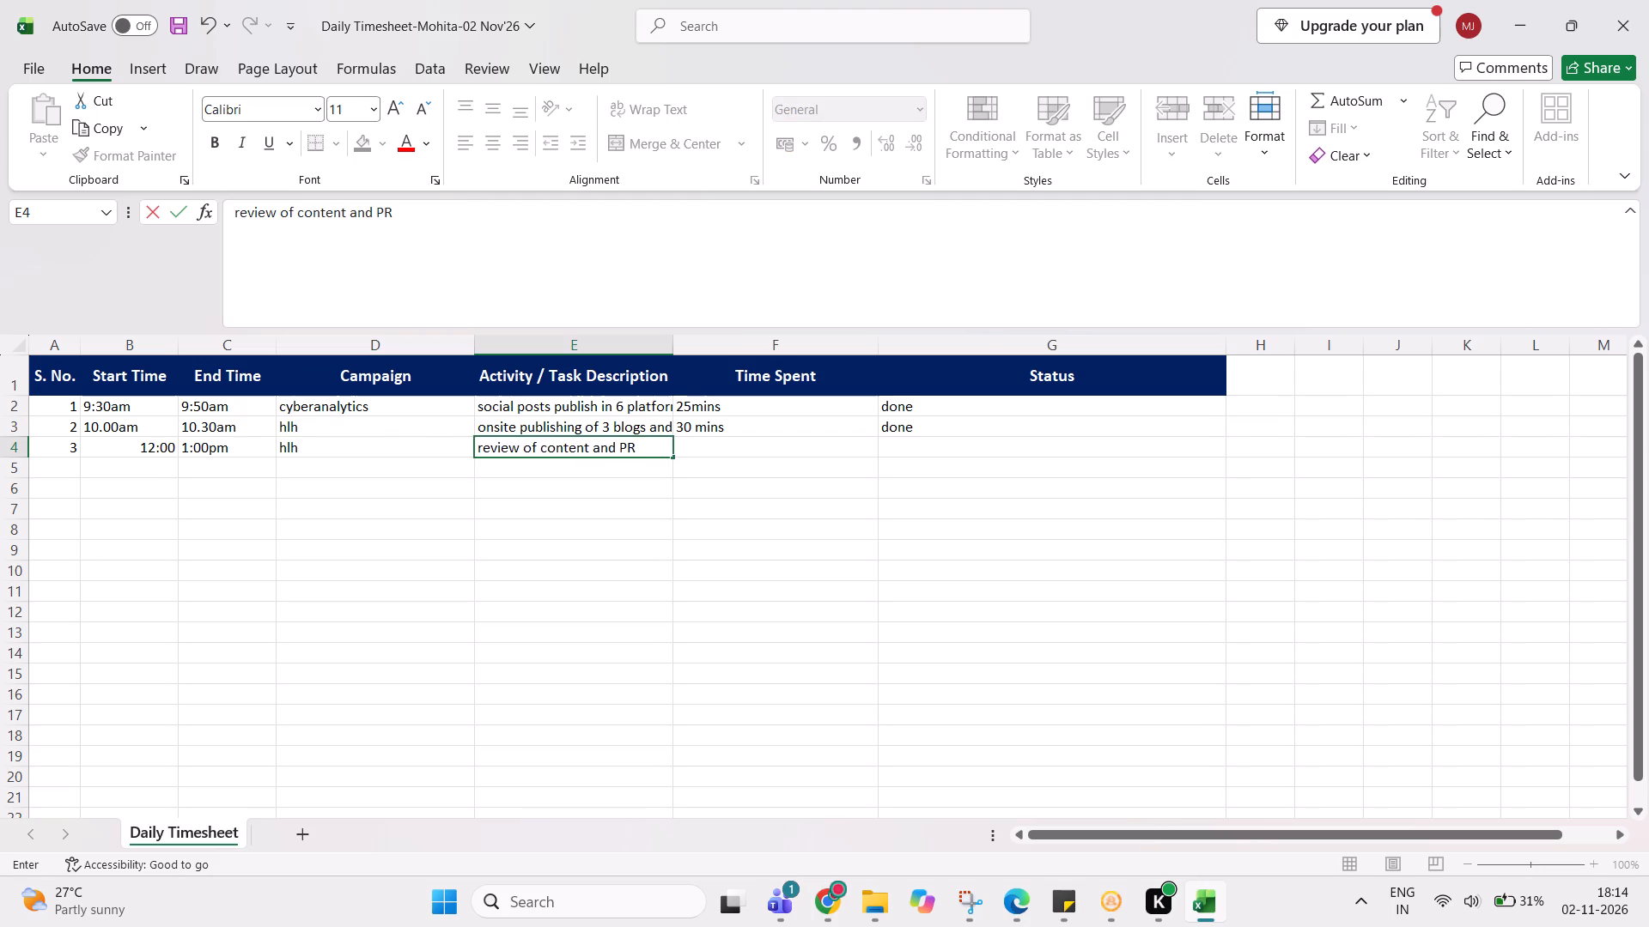
type("(3 articl")
key("space")
key("BackSpace")
type("e and 3 blogs")
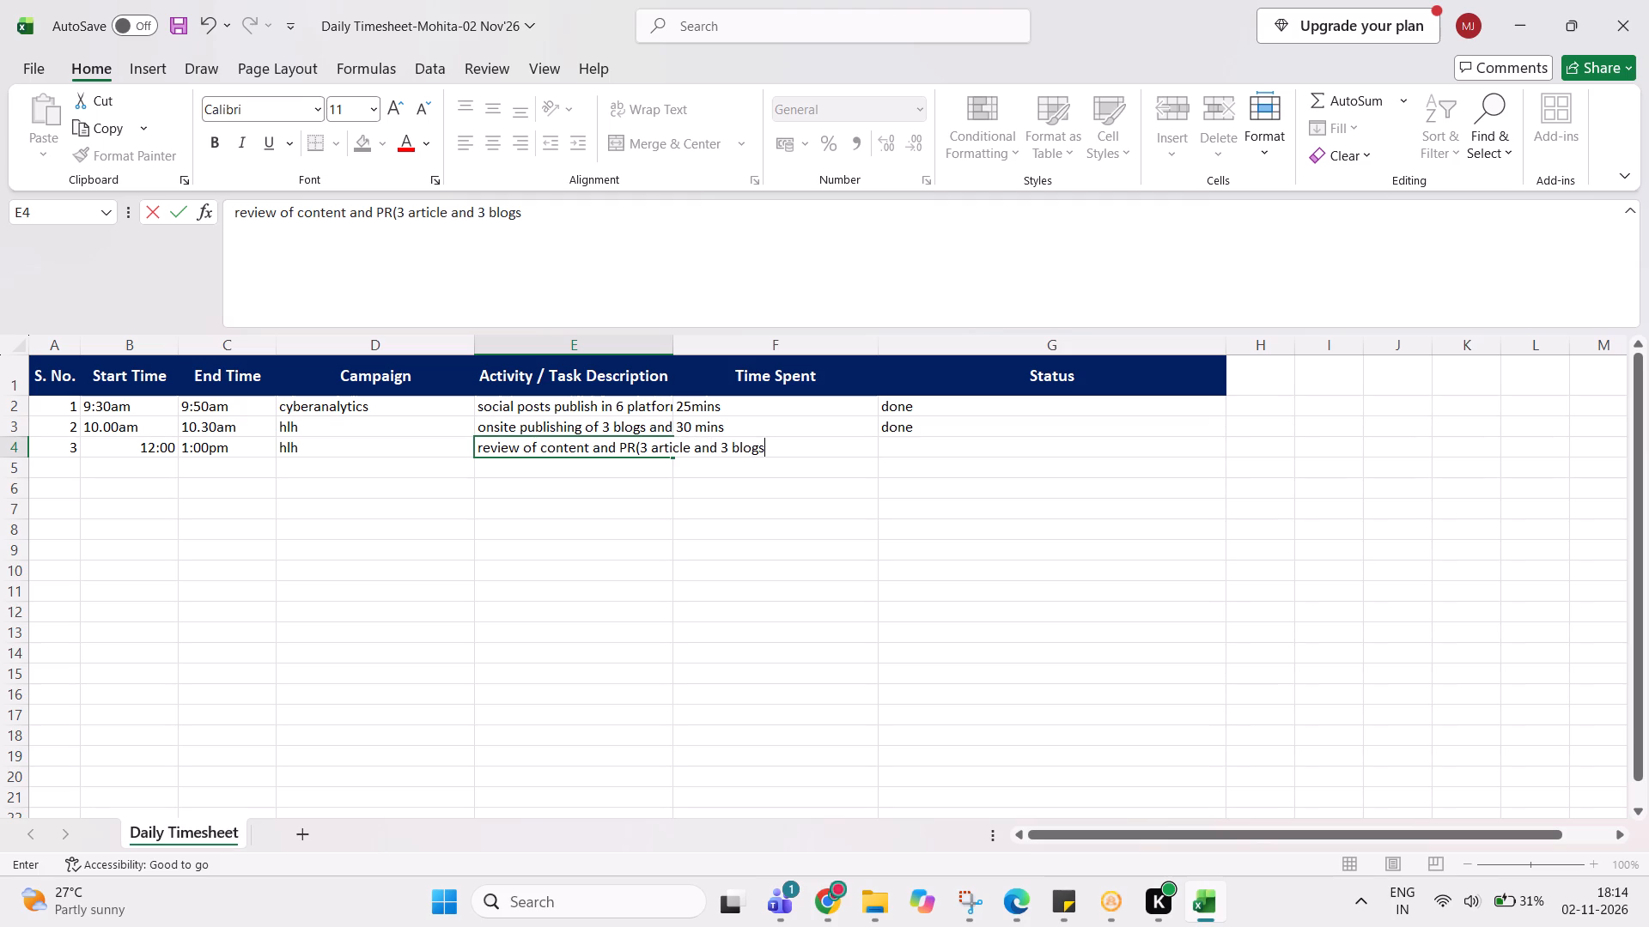
left_click(724, 554)
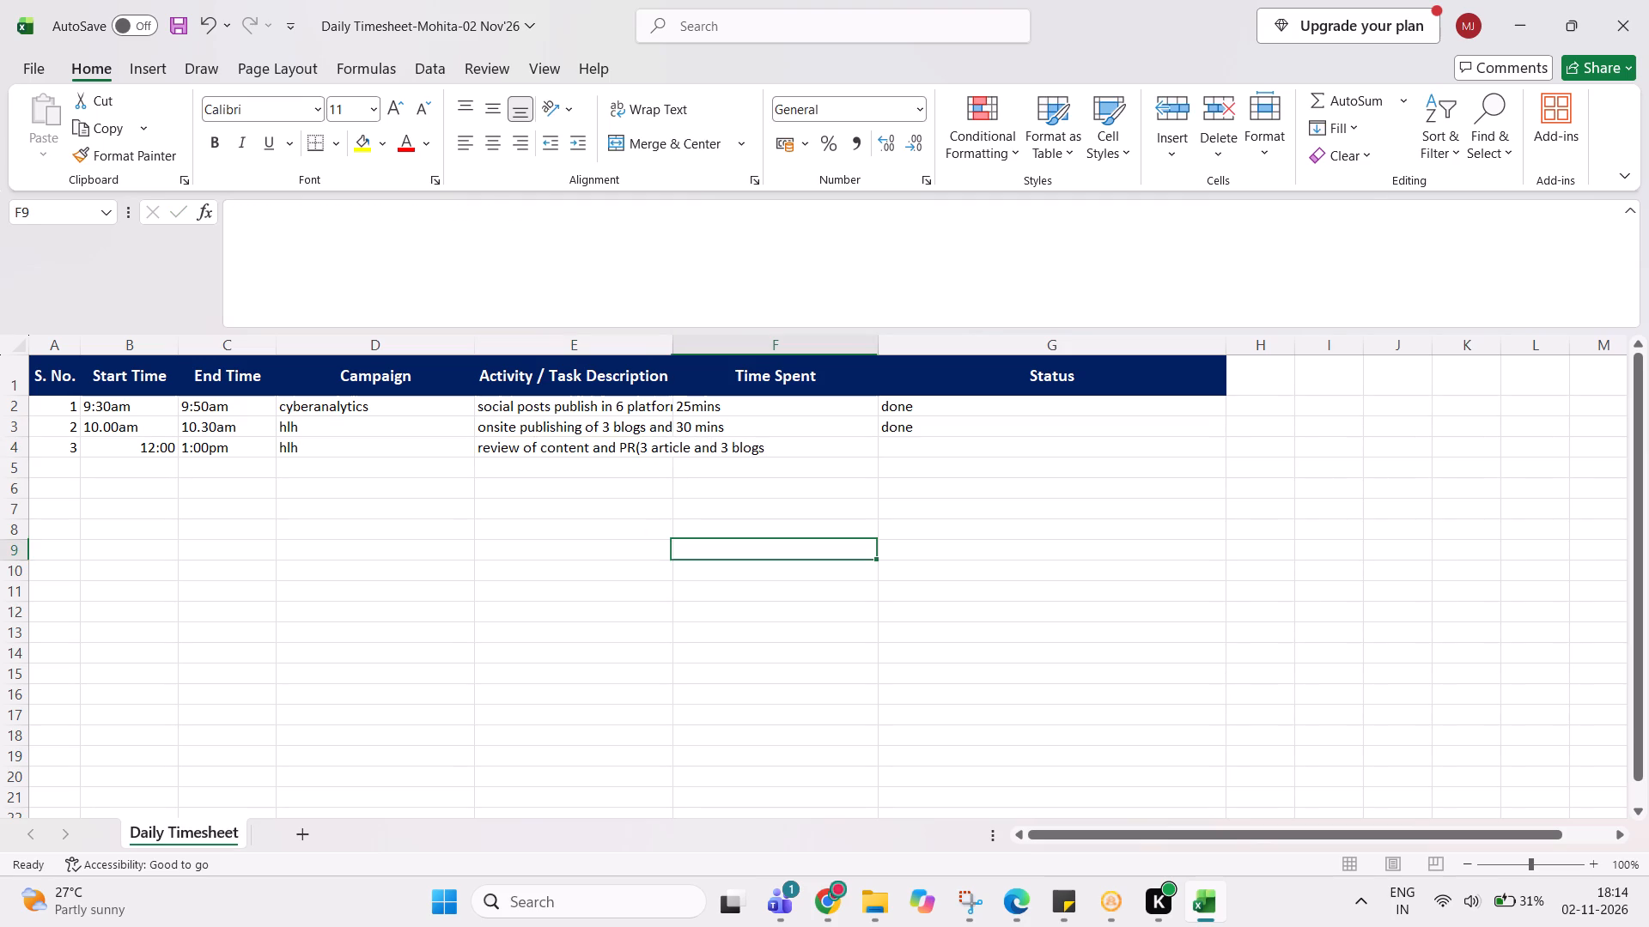
left_click(789, 452)
type("1 hours")
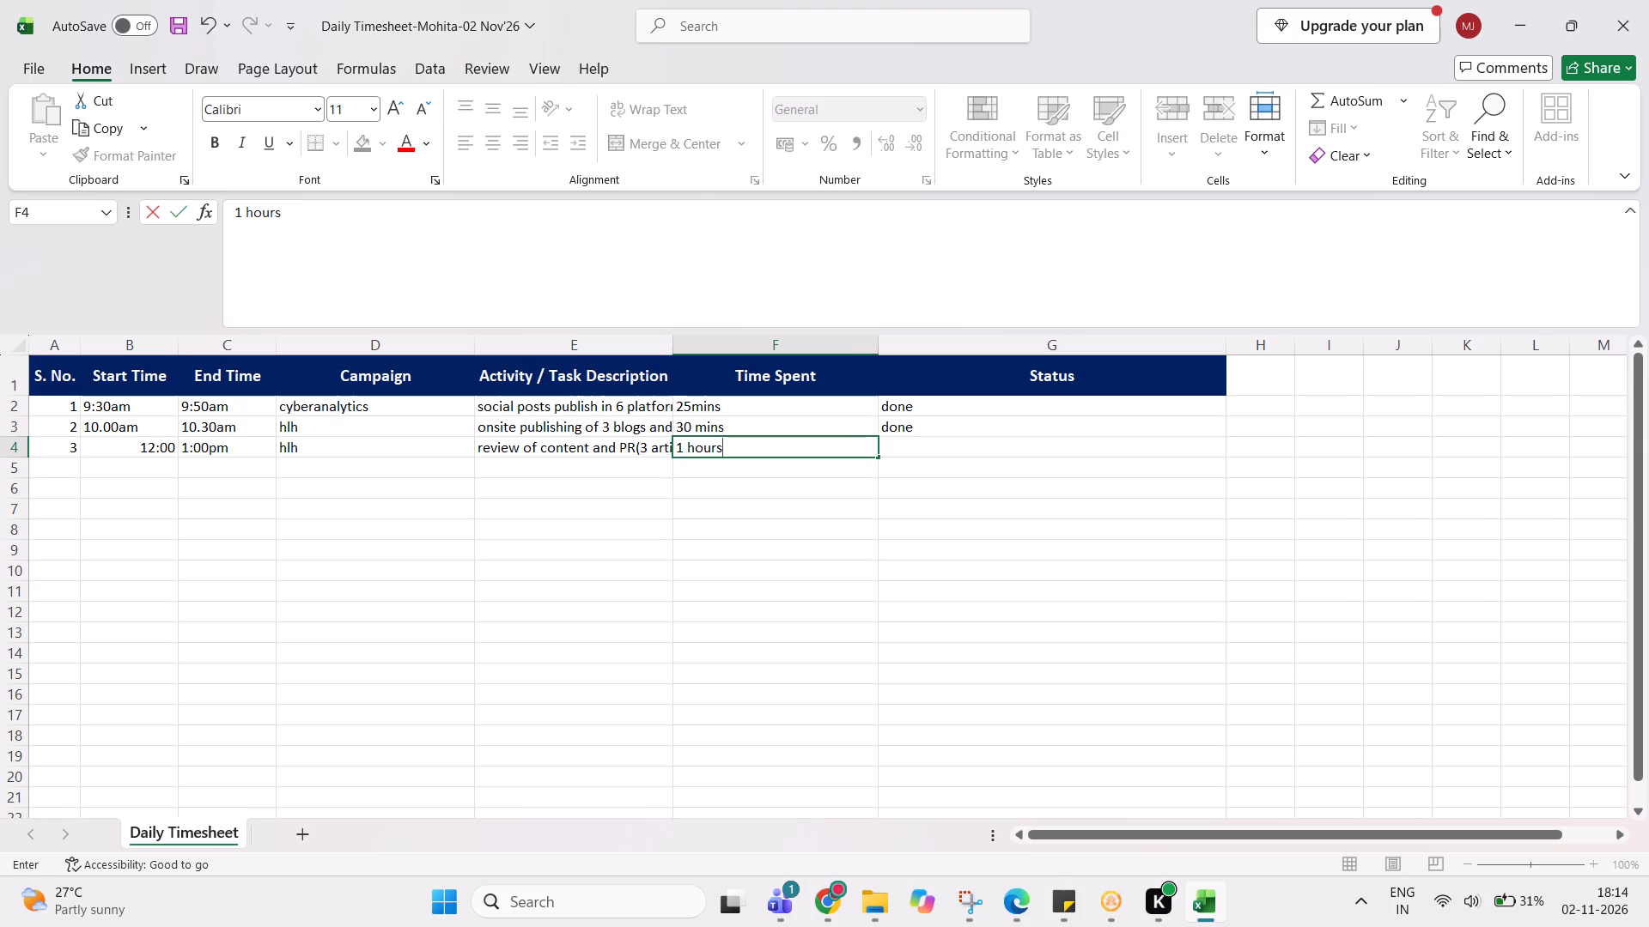
left_click(969, 445)
type("done")
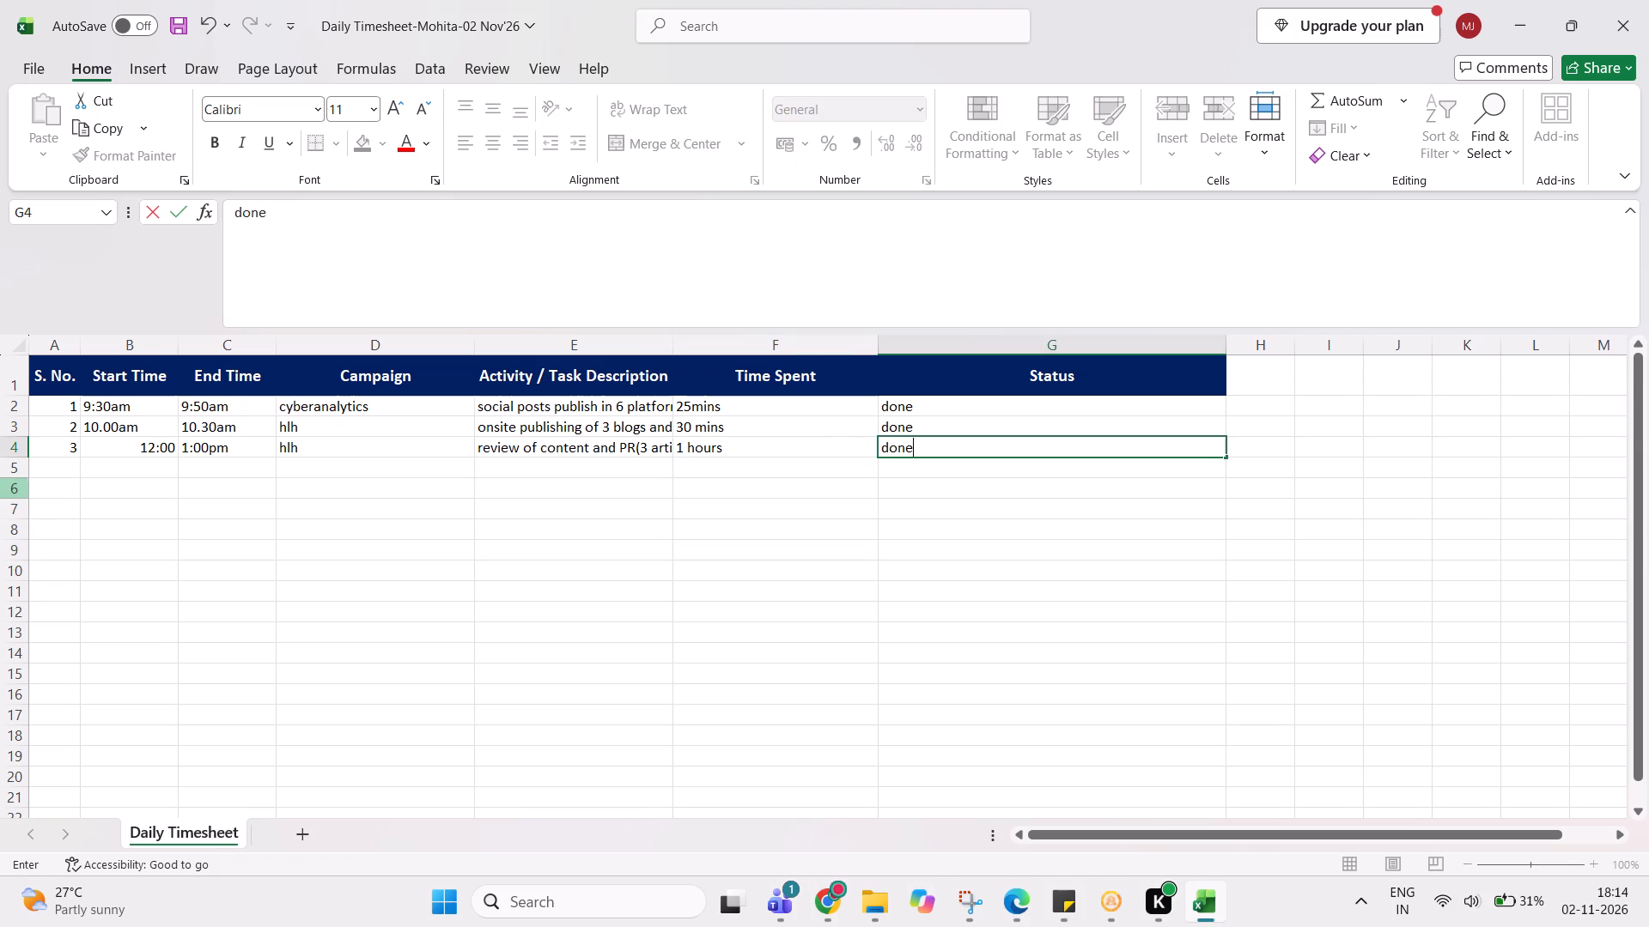
Add an unnumbered "break" row below entry 3 from 1.30 pm to 2.00 pm and save the timesheet.
left_click(155, 471)
type("1.30")
key("space")
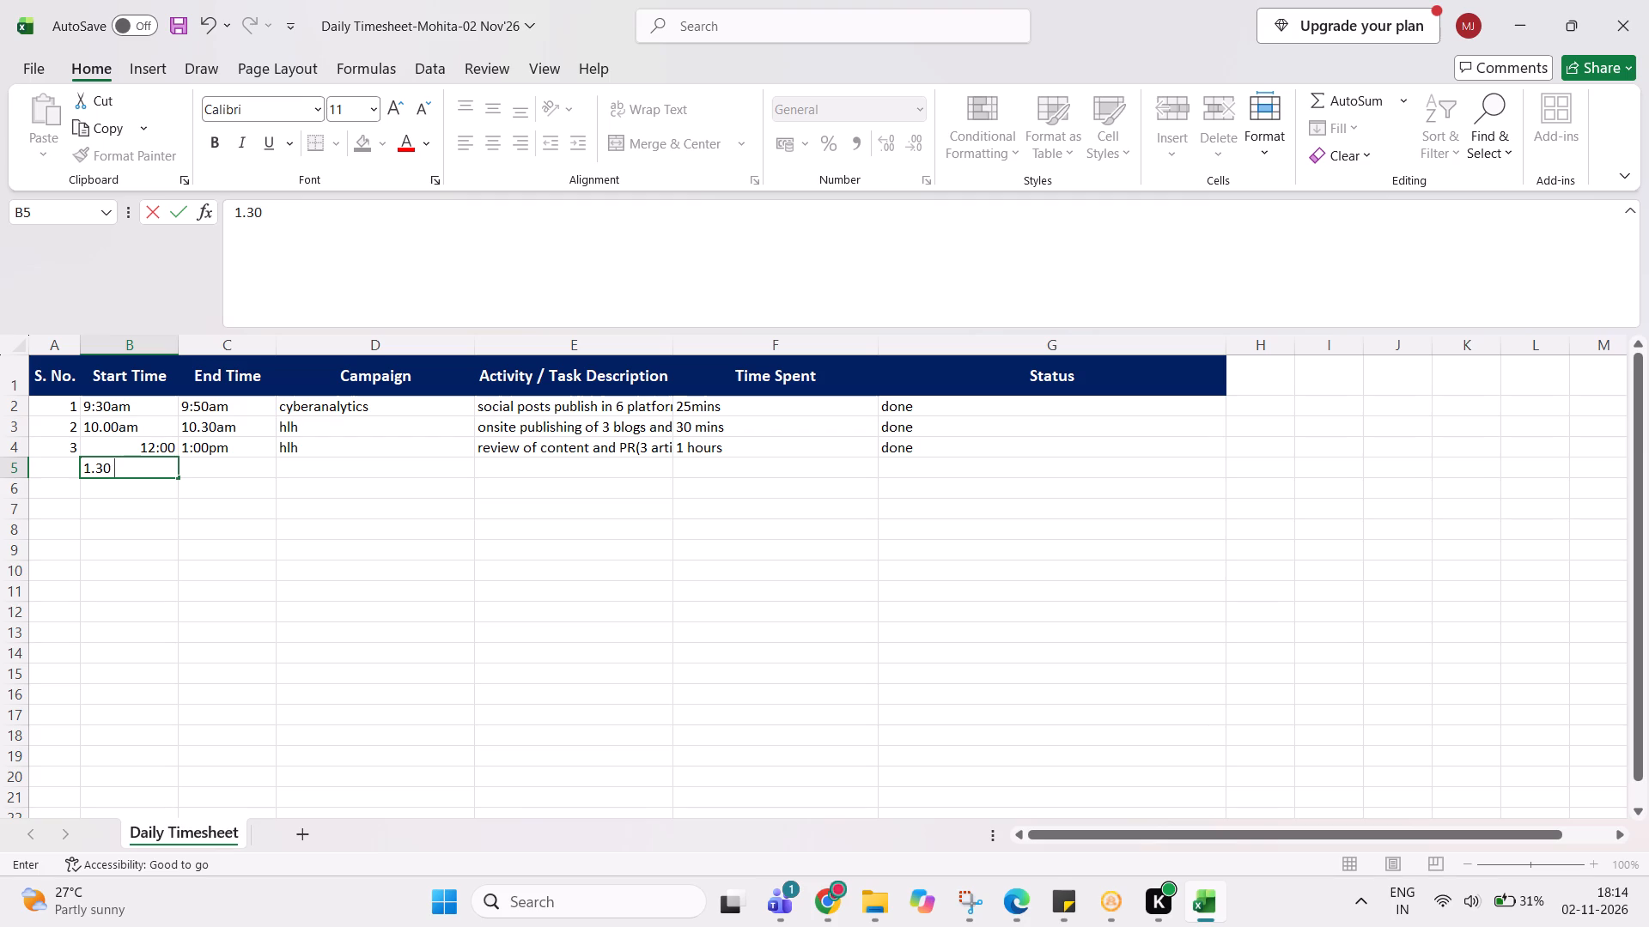
type("pm")
left_click(216, 464)
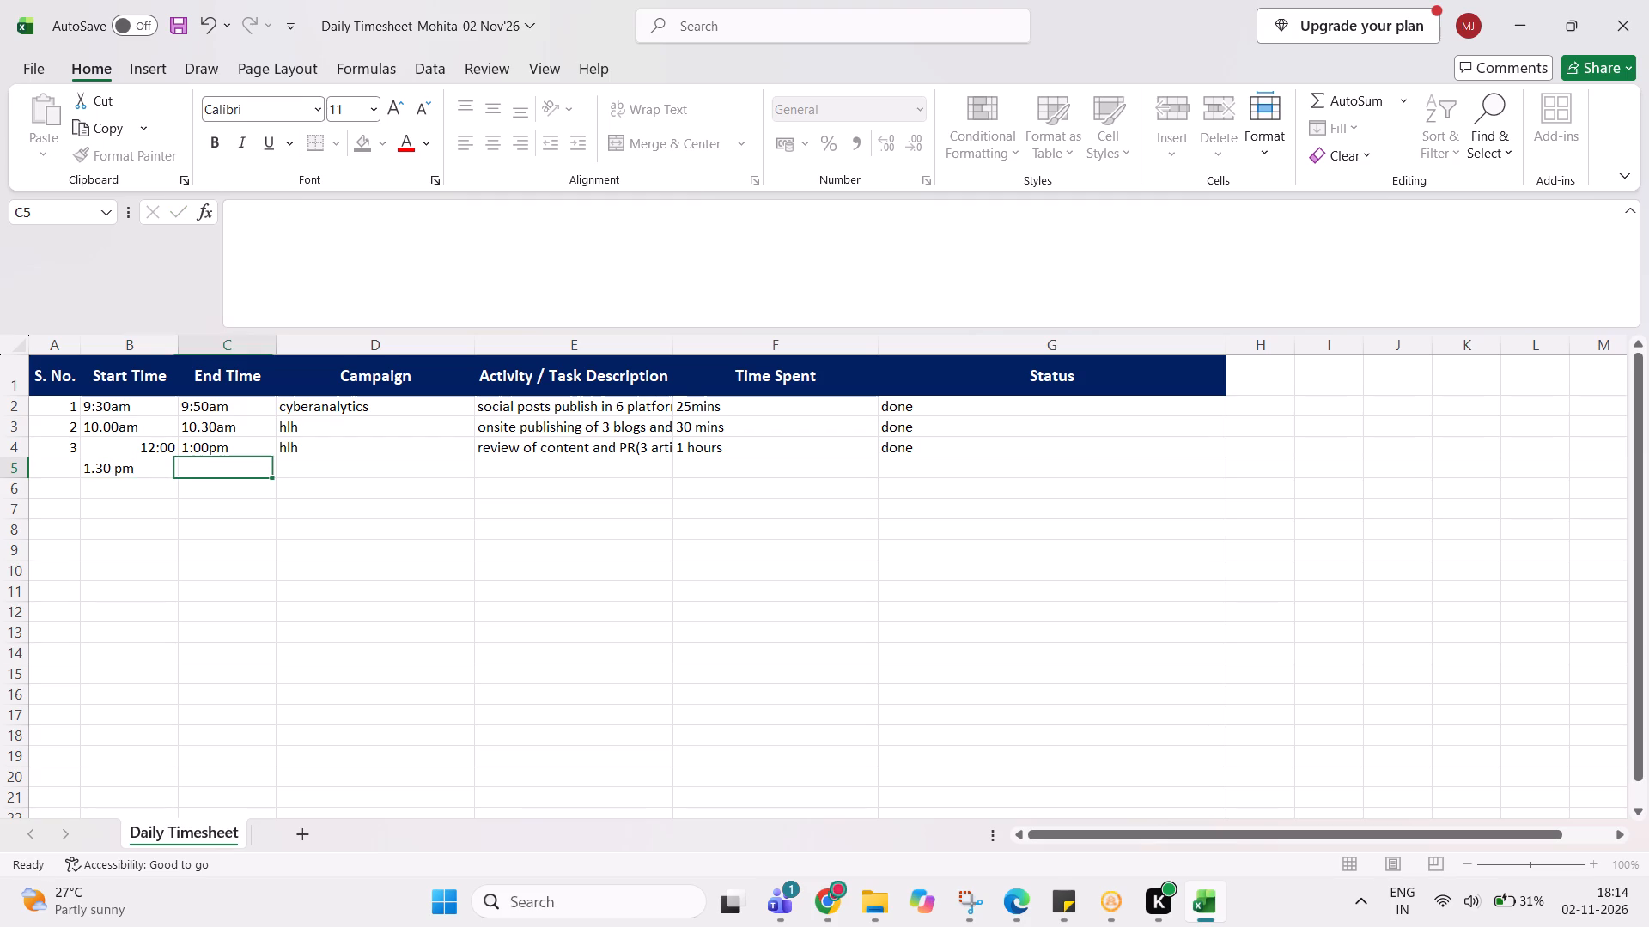
key("2")
type(".00 pm")
left_click(329, 464)
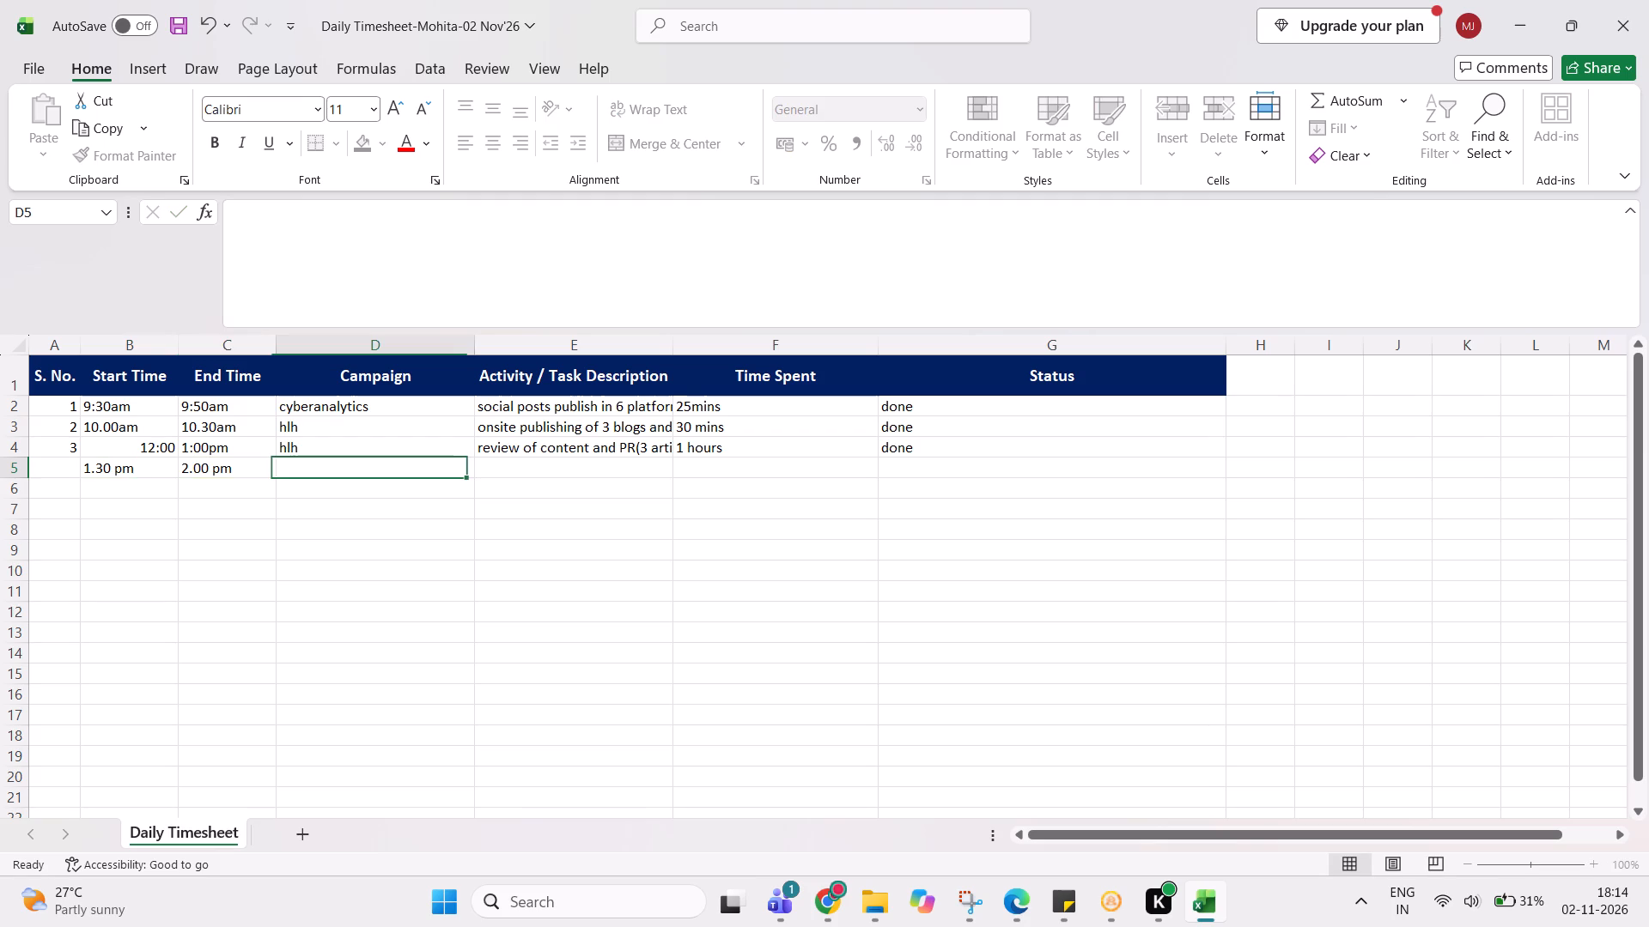
key("b")
type("reak")
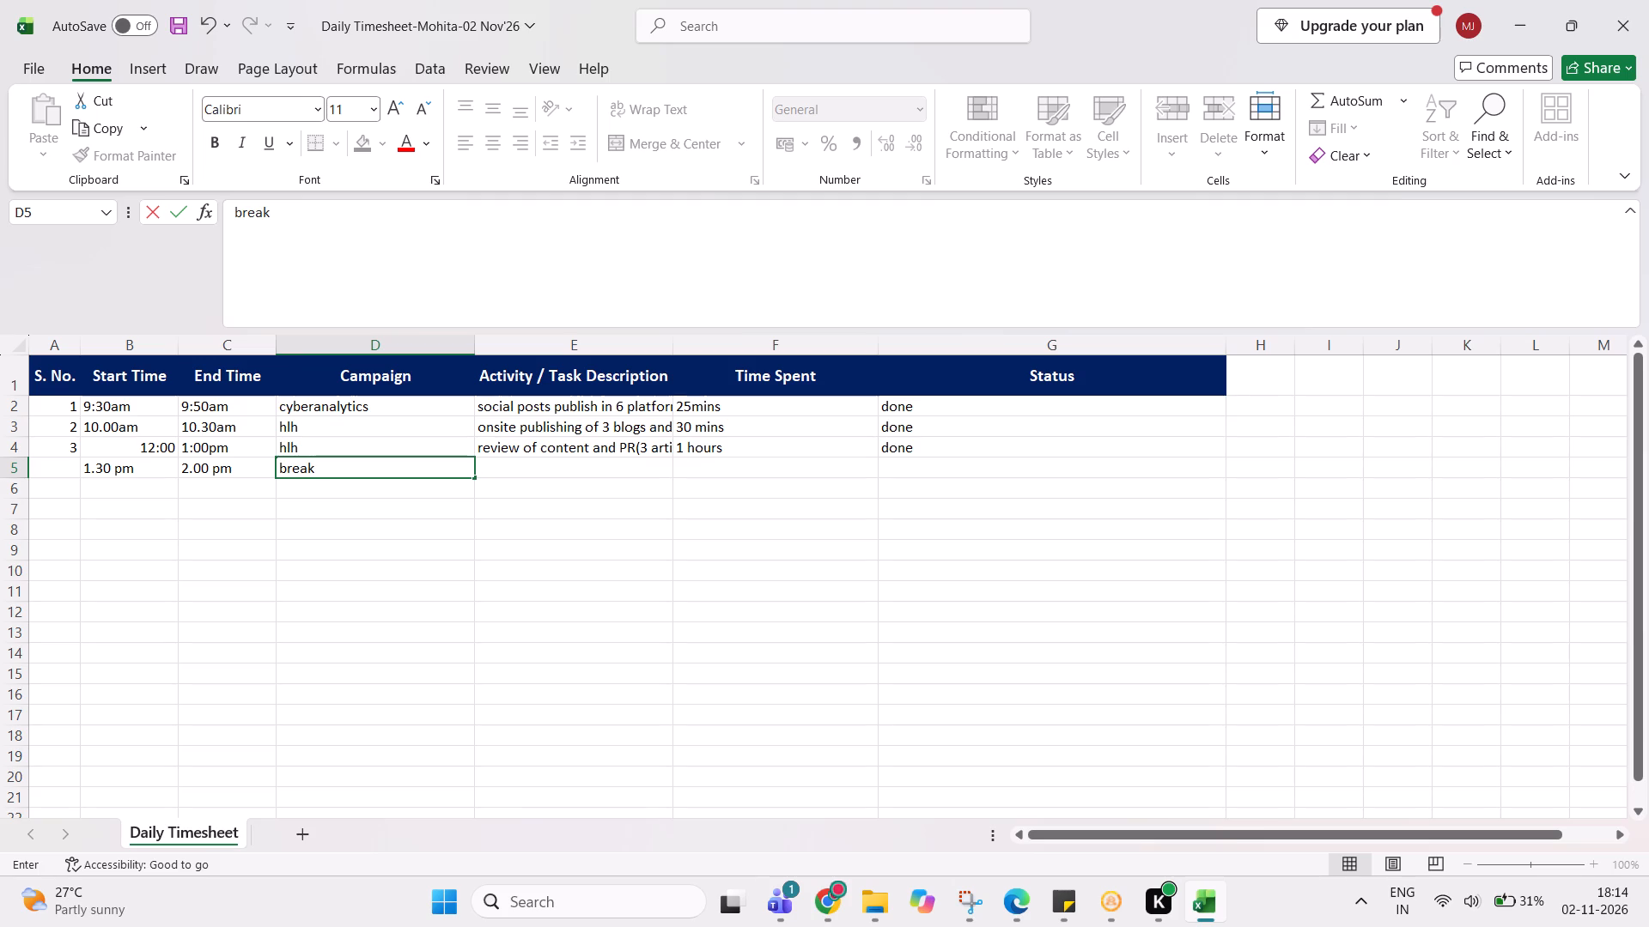
left_click(60, 484)
left_click(78, 454)
left_click(76, 475)
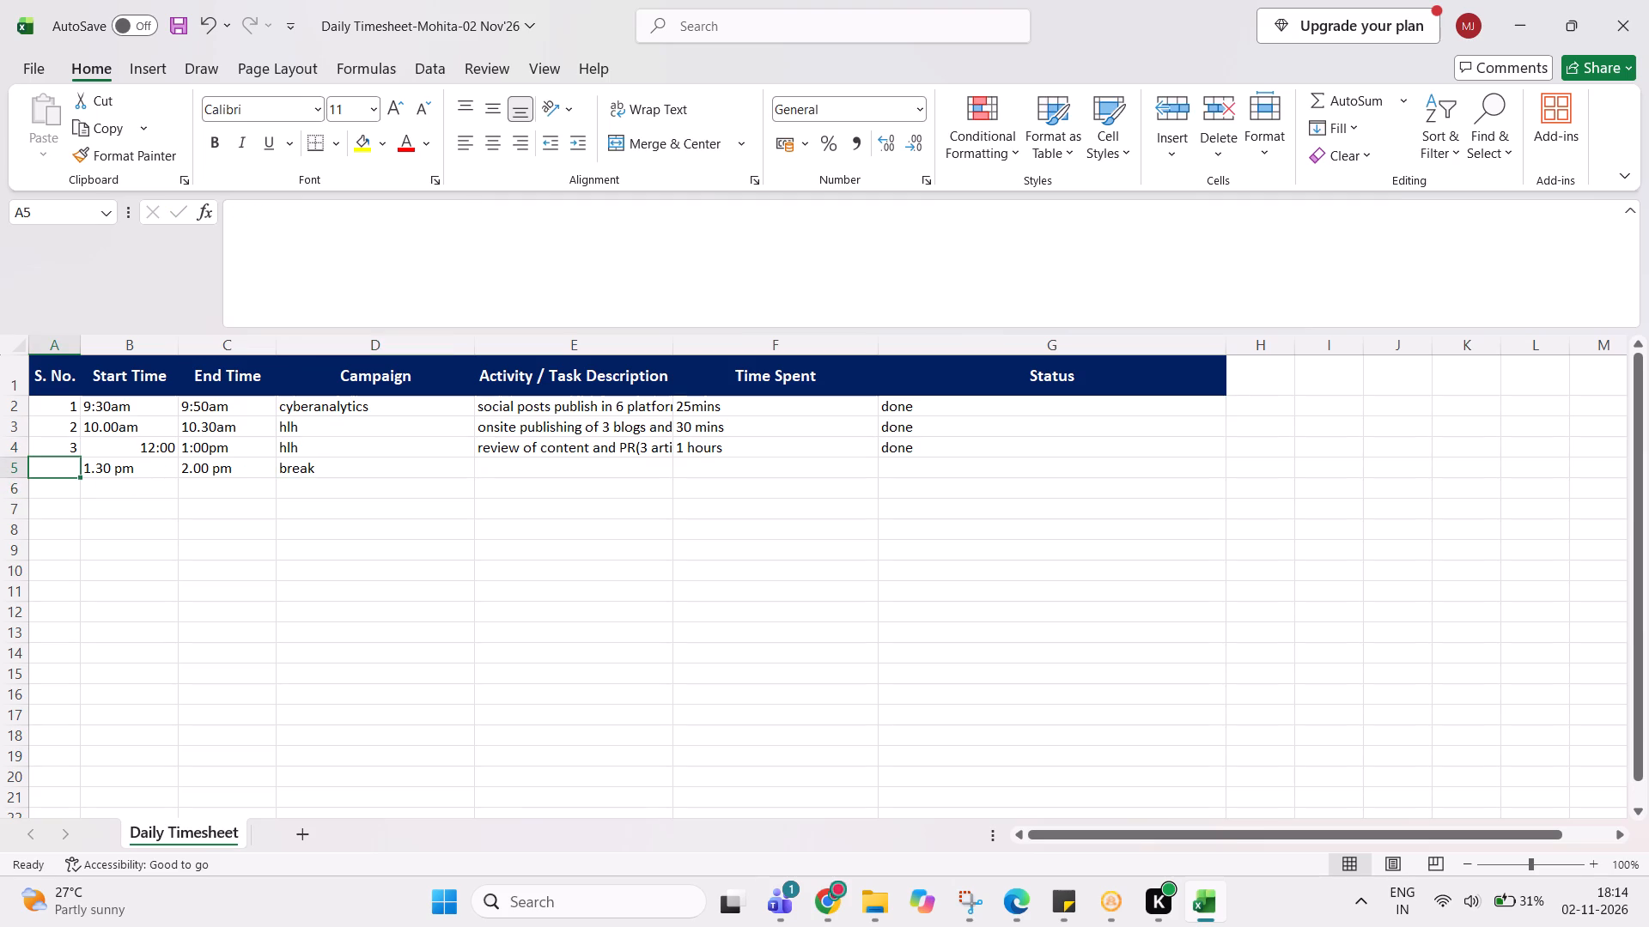
key("ctrl+s")
Number the row below the break as 4, consulting the Basecamp home page in Chrome before returning to the timesheet.
left_click(77, 499)
left_click(74, 488)
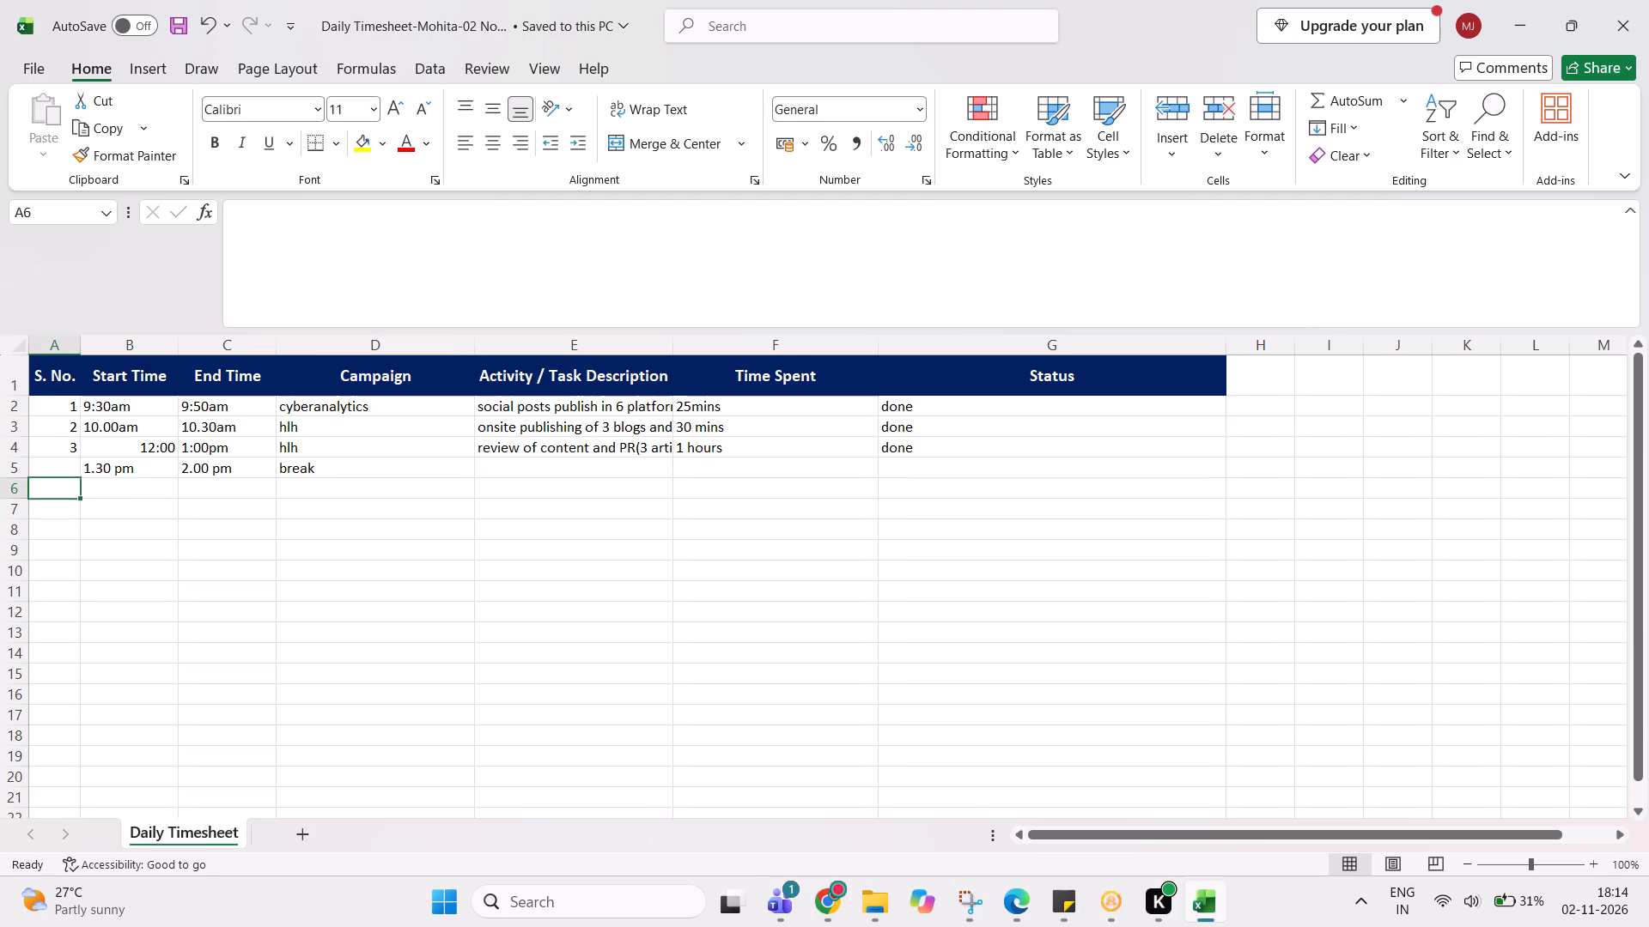
left_click(817, 908)
left_click(817, 908)
key("alt+Tab")
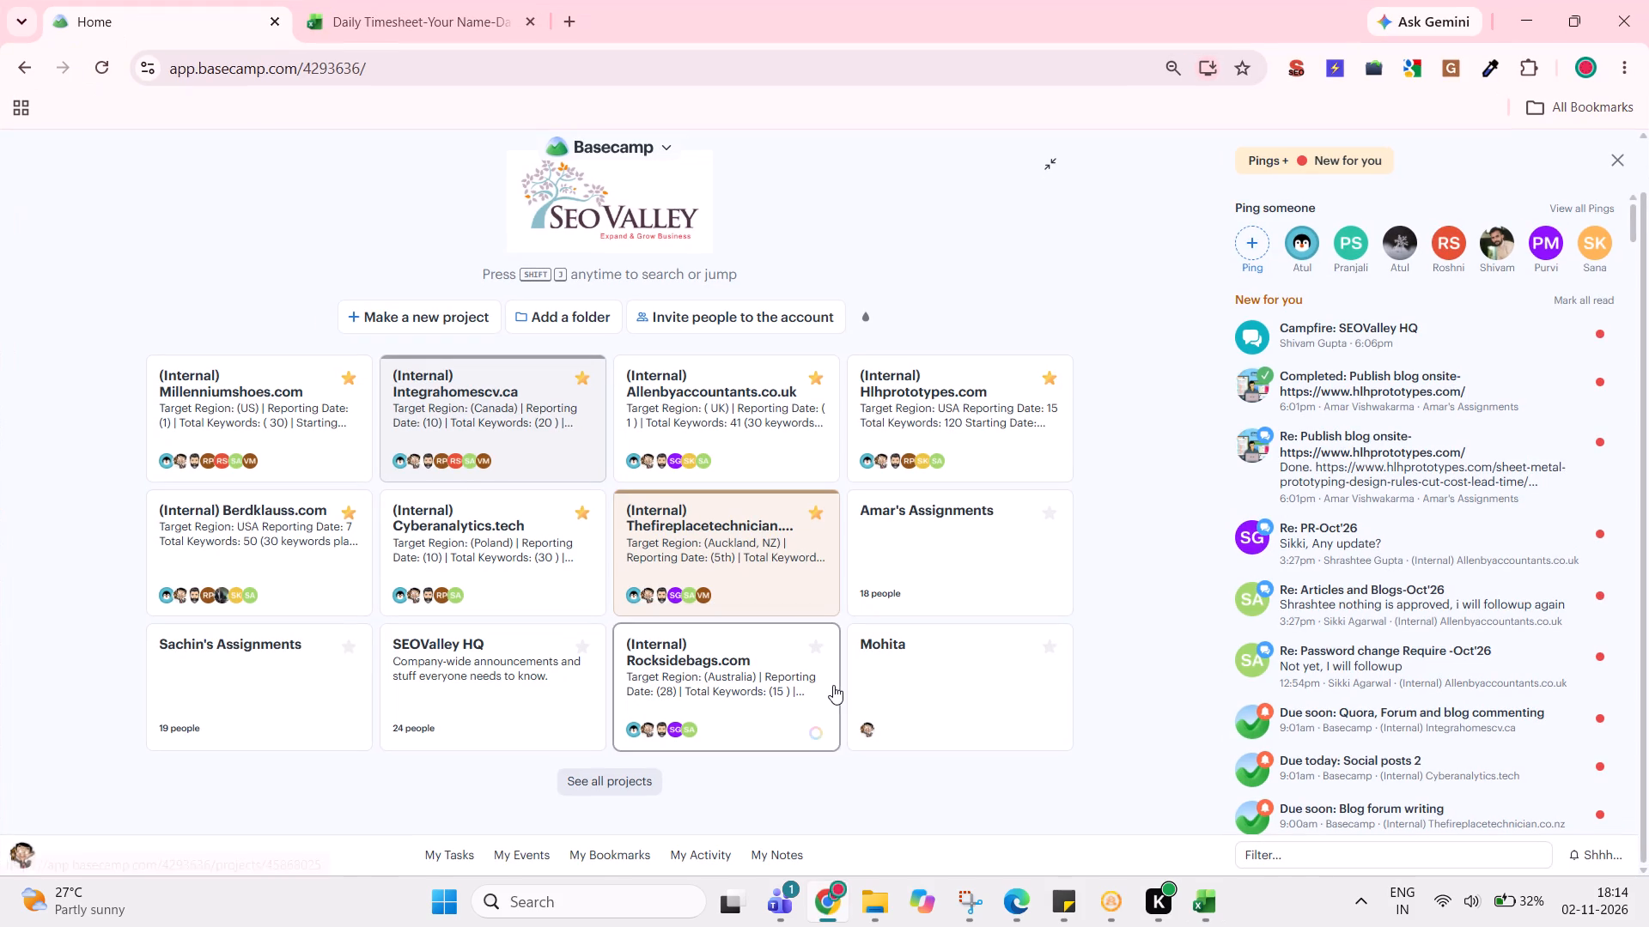
key("alt+Tab")
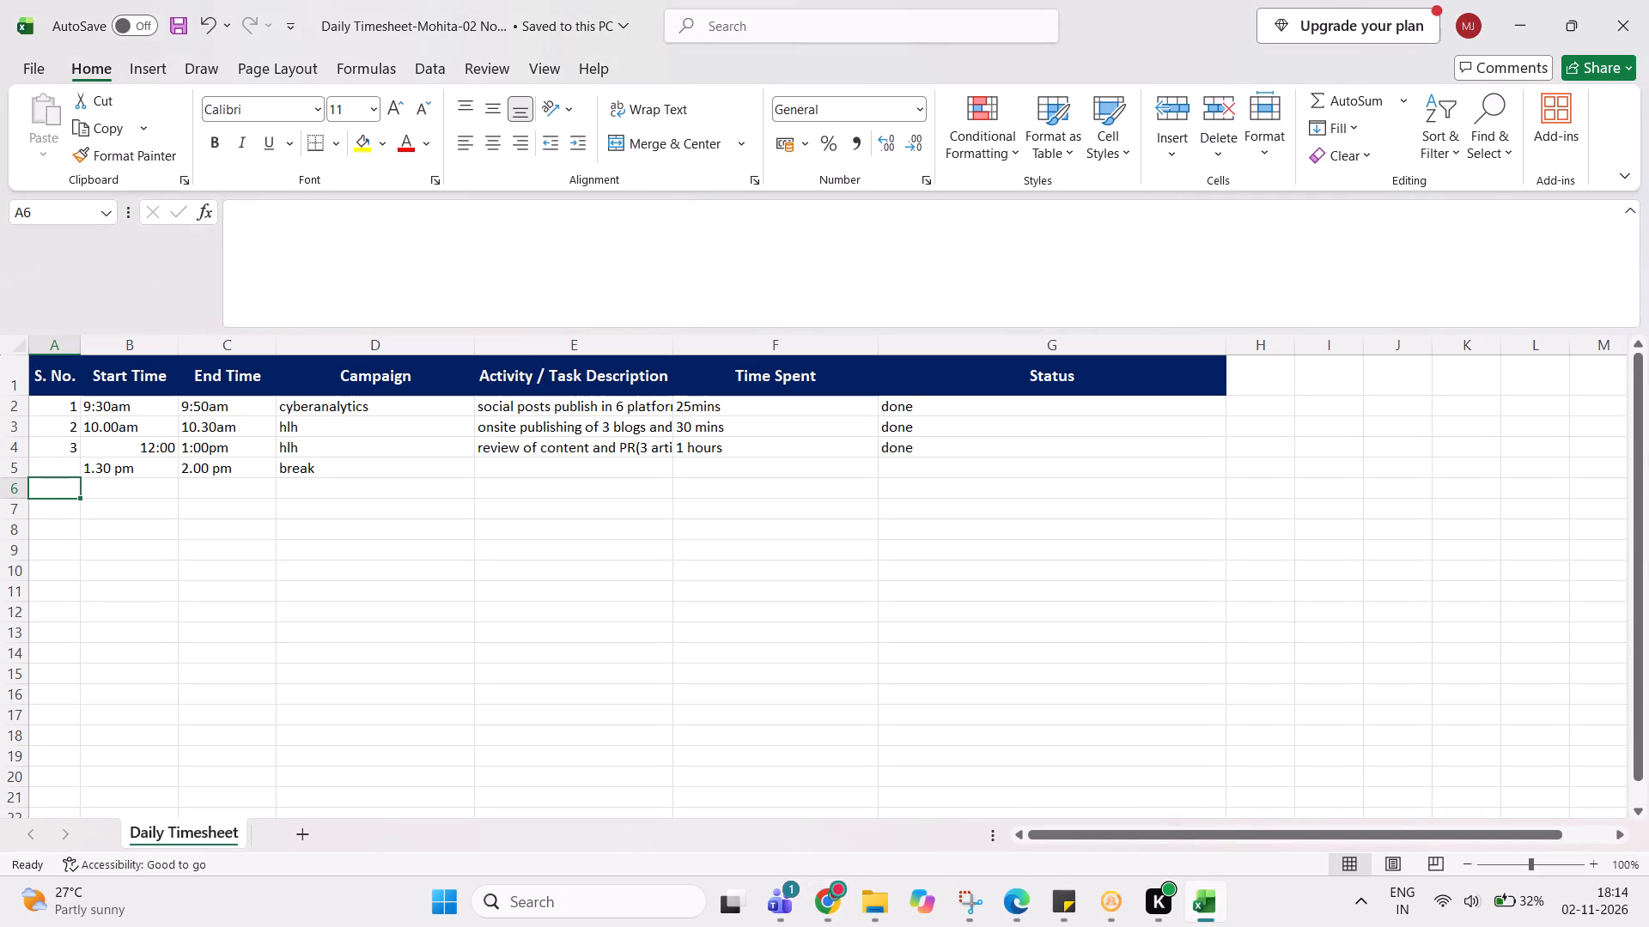
key("4")
left_click(136, 487)
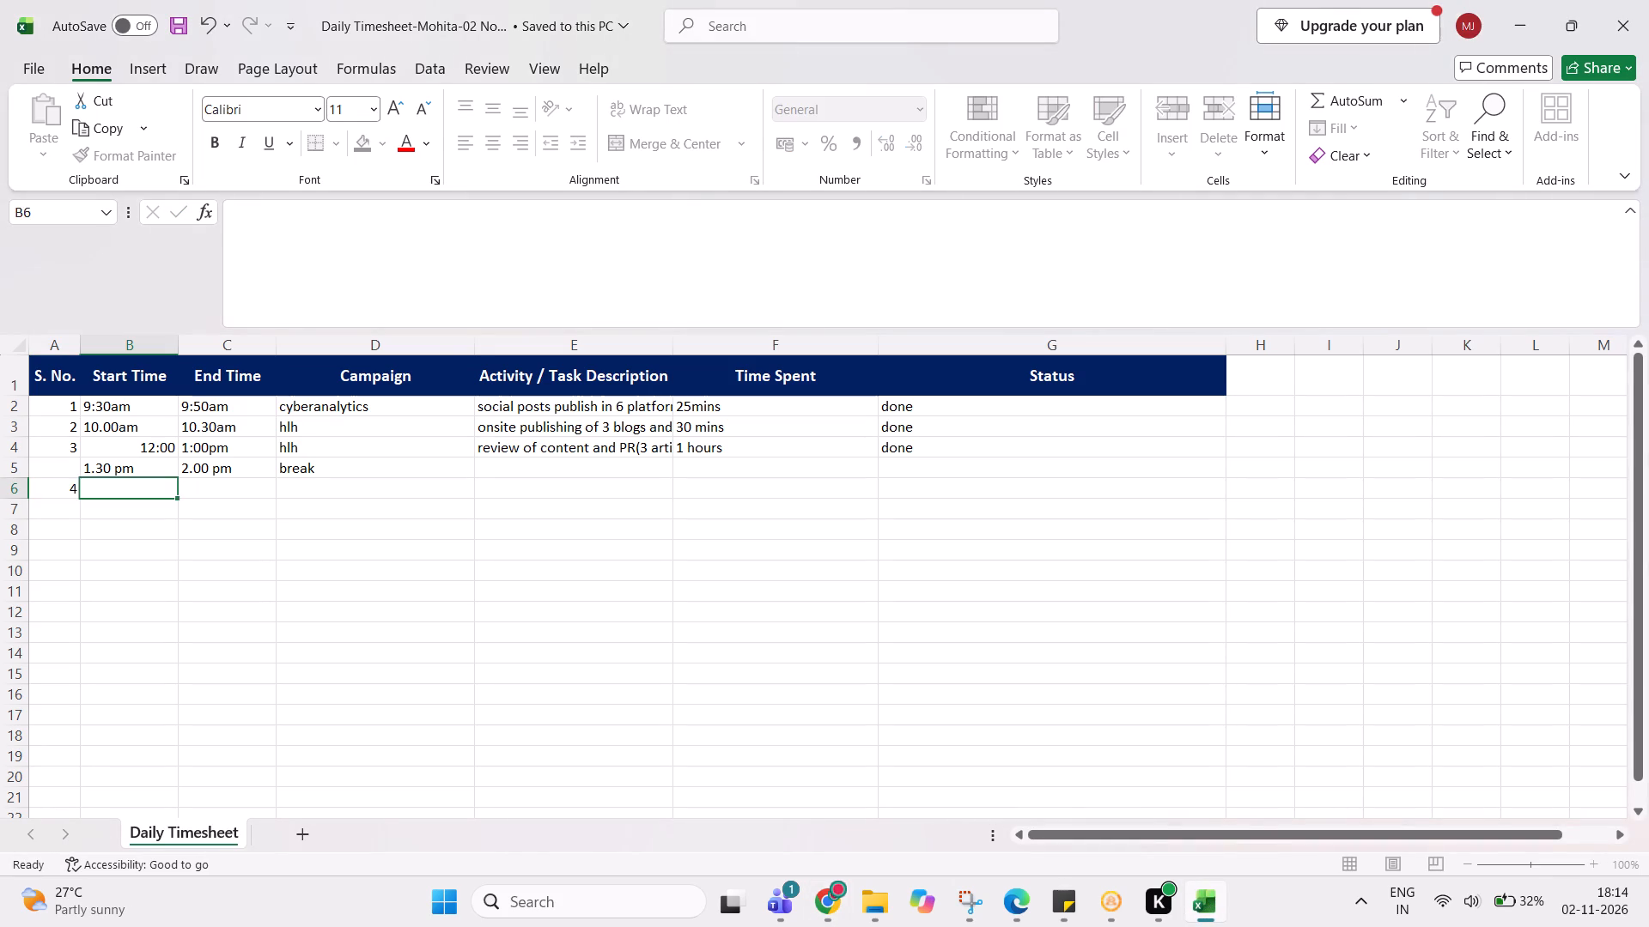
left_click(328, 489)
left_click(834, 900)
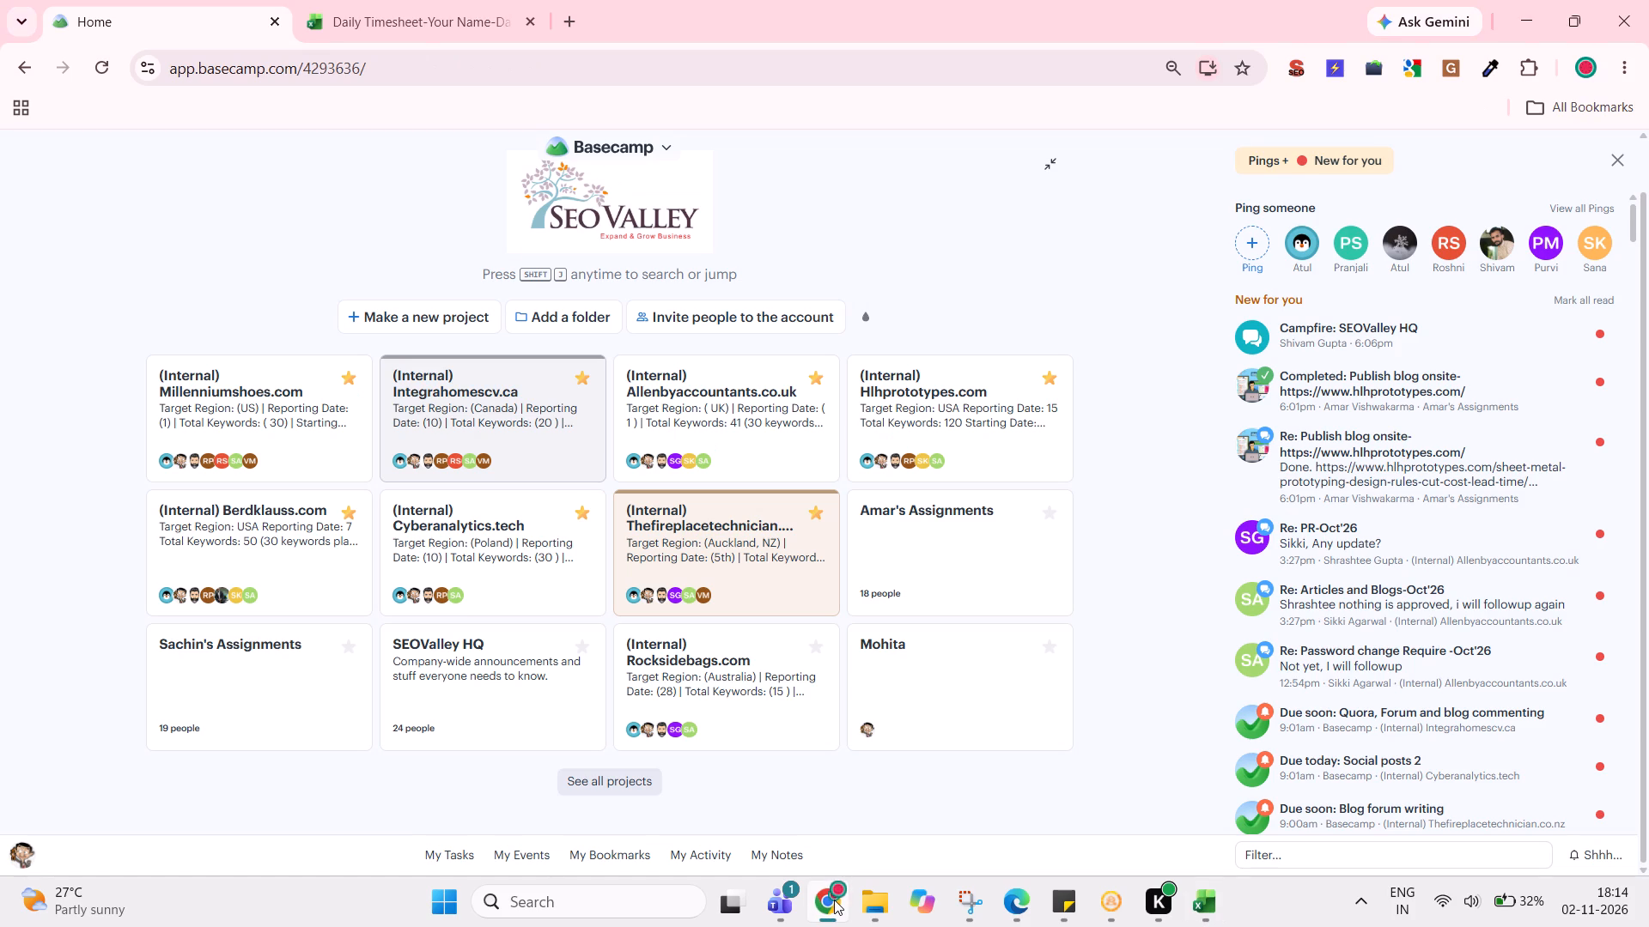
scroll(1053, 607, "down", 3)
key("alt+Tab")
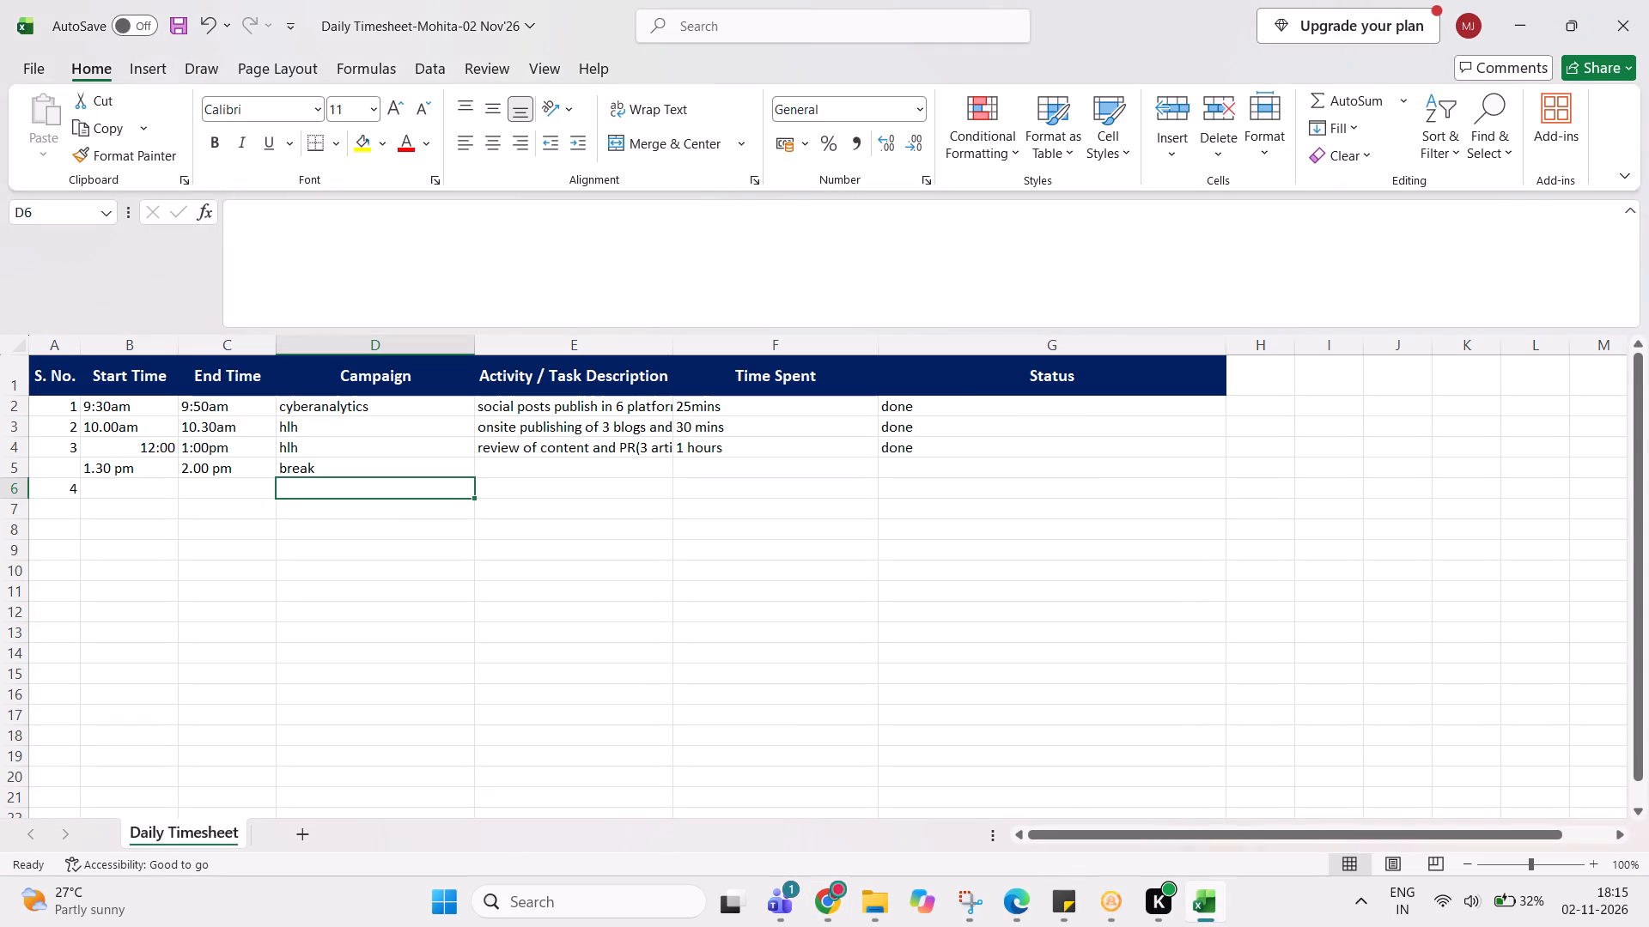
Enter start time "2.10 am" and end time "2.30 pm" for entry 4.
left_click(142, 492)
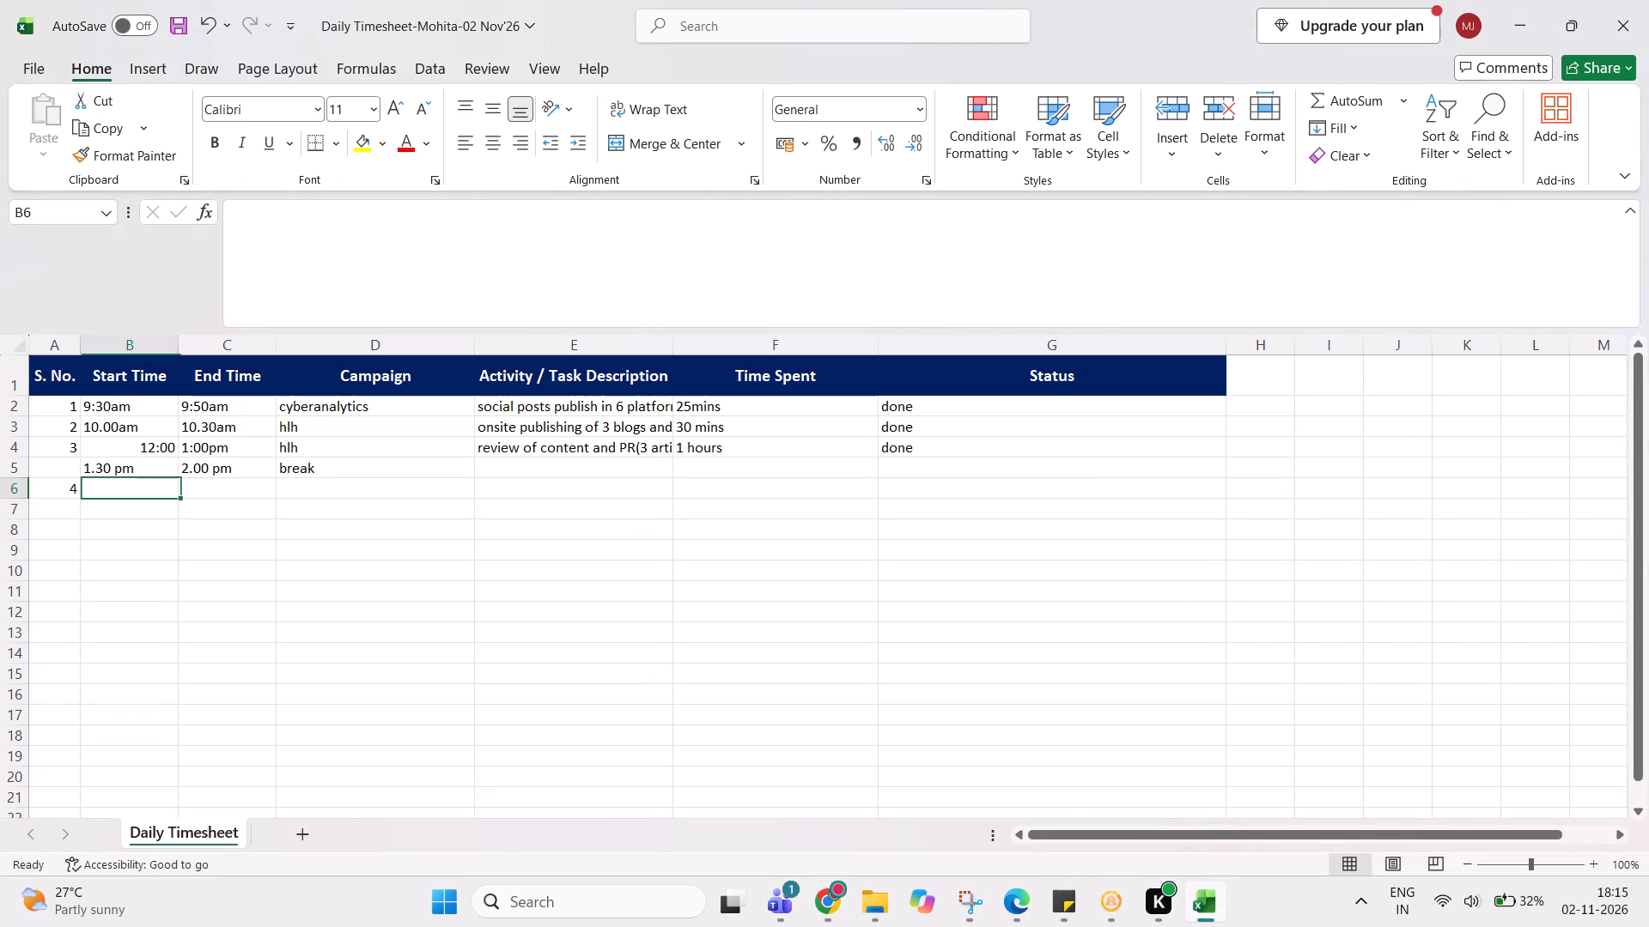
type("2.10")
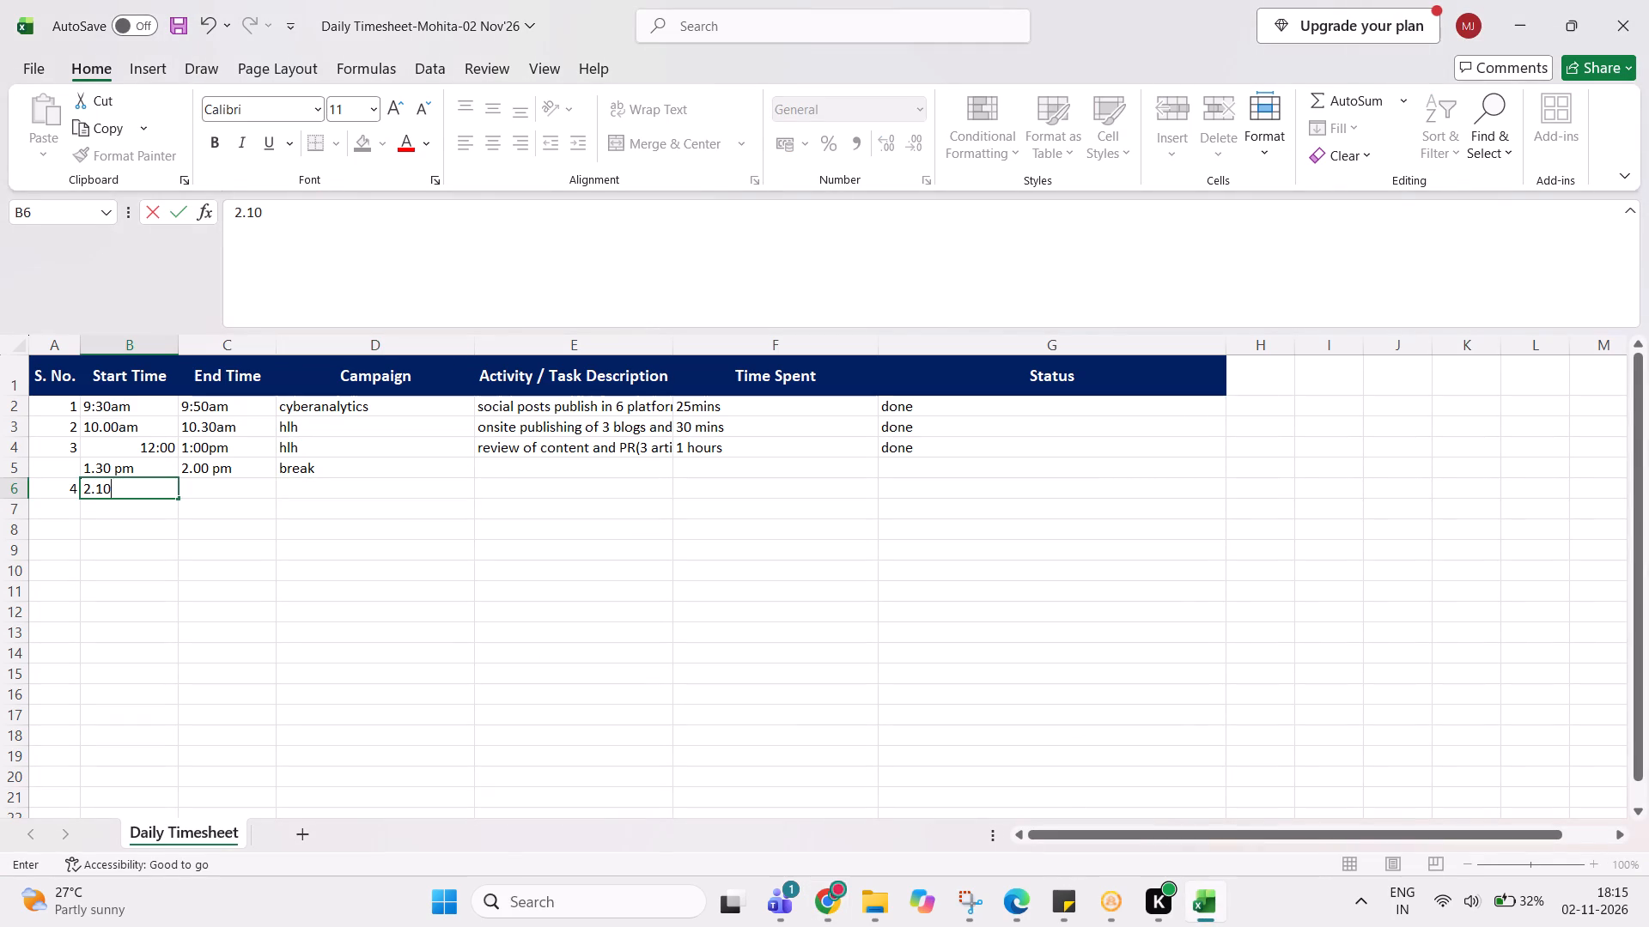
left_click(230, 490)
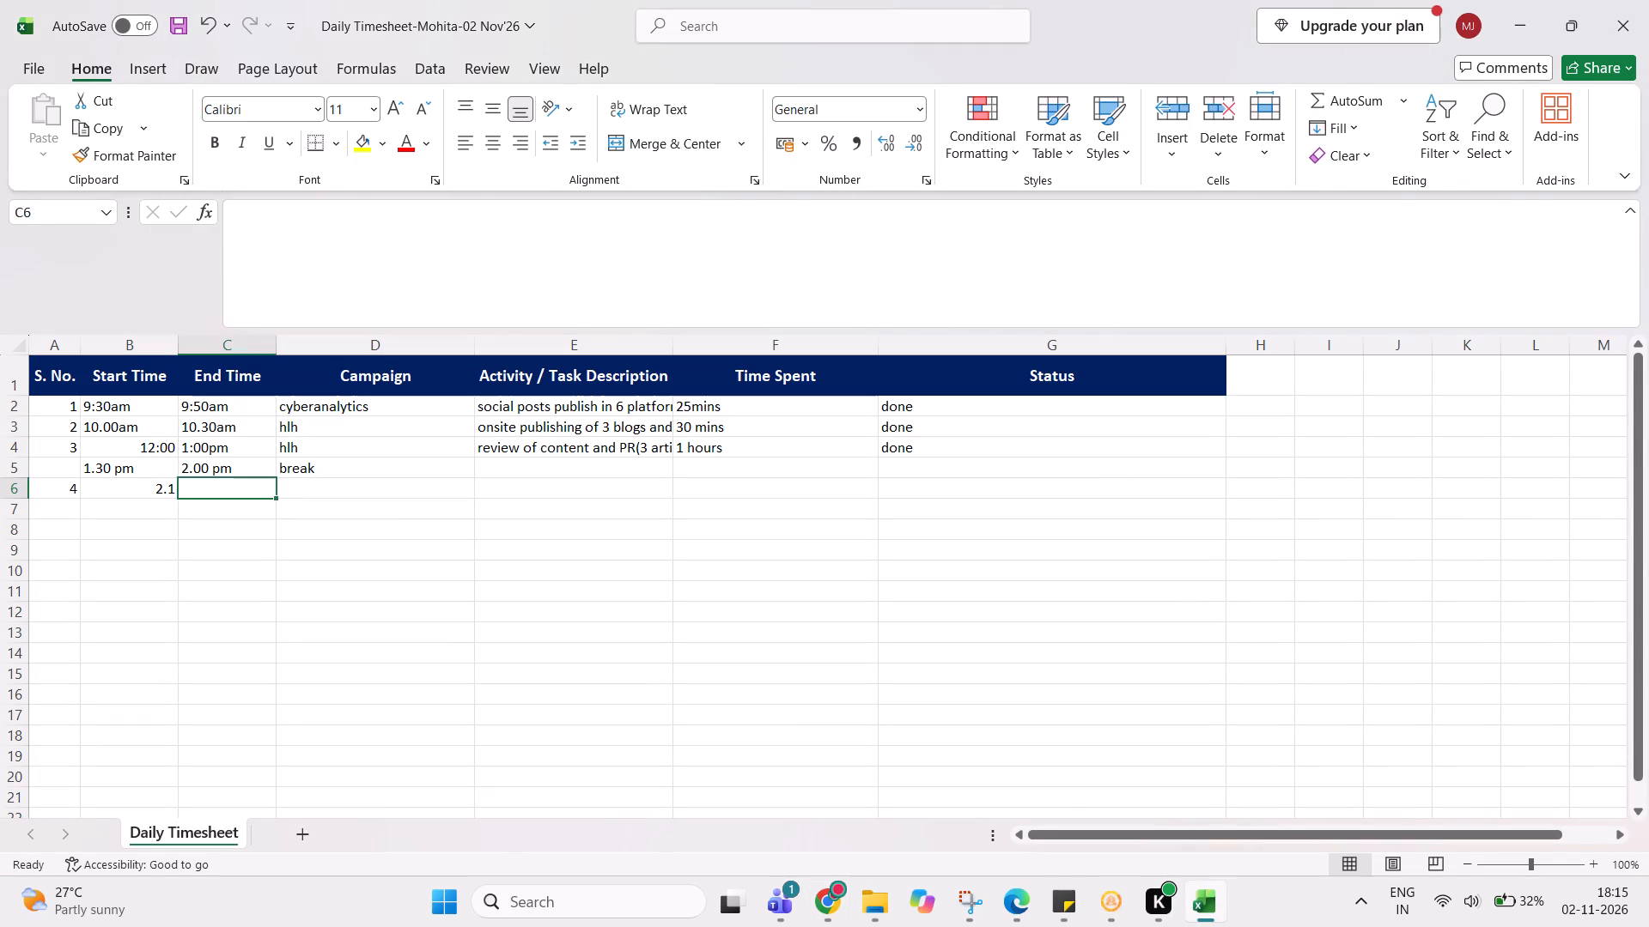
left_click(150, 485)
type("2.10 am")
left_click(245, 488)
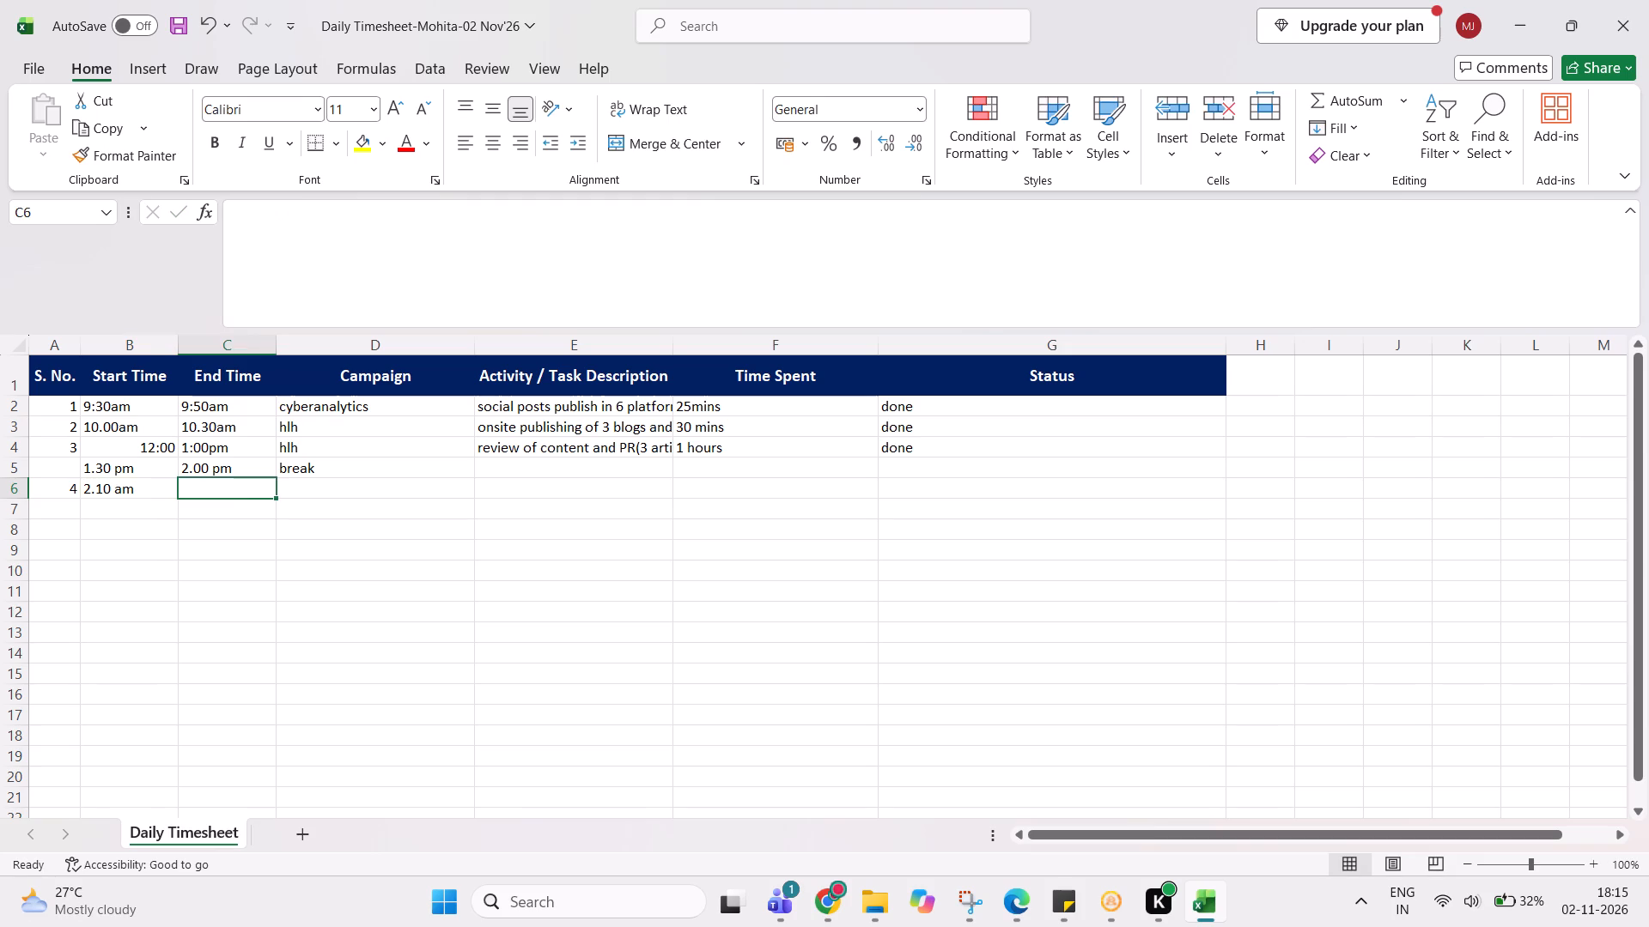
type("2.30")
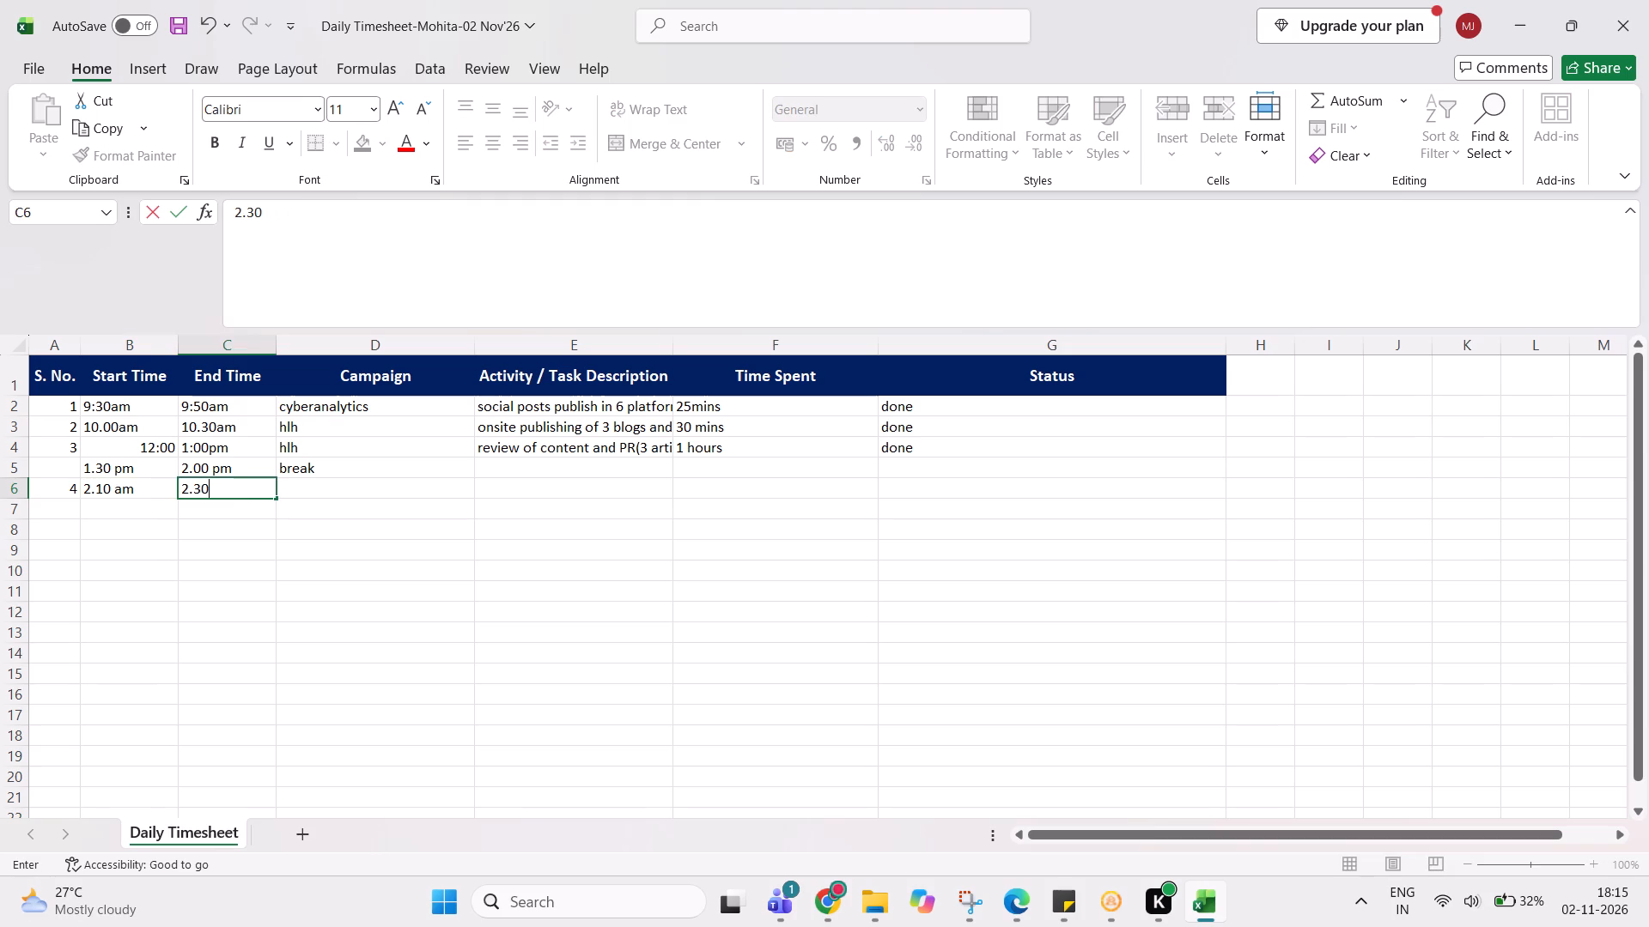
key("space")
type("pm")
left_click(407, 492)
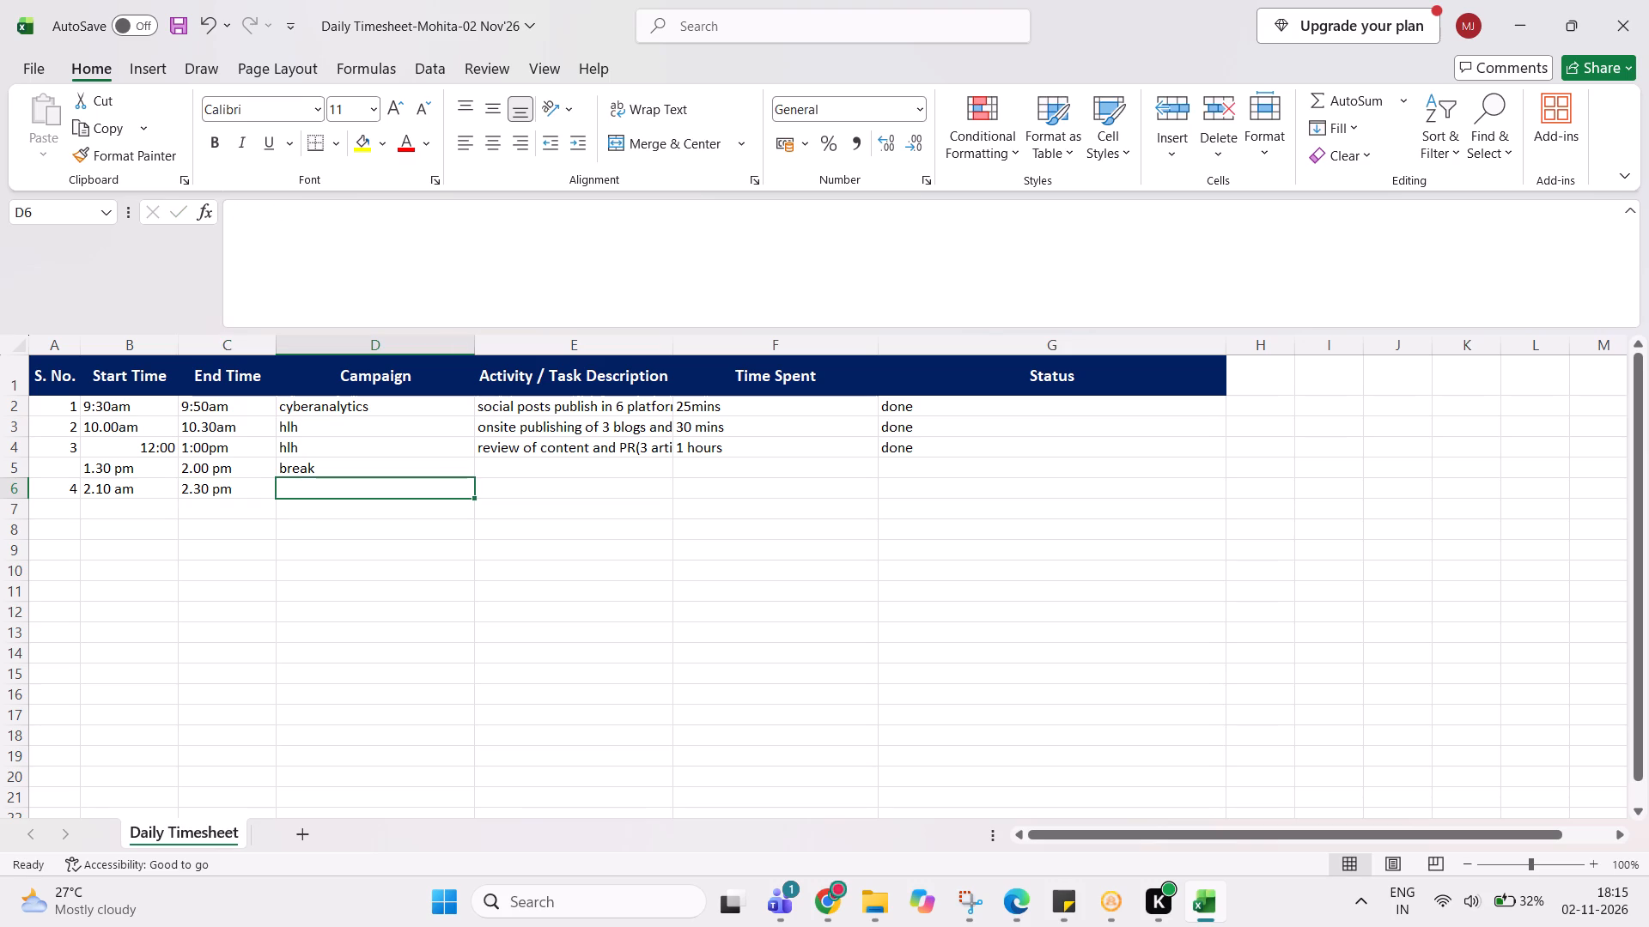
Set entry 4's campaign to hlh and its activity to "review of hlh onsite blogs publishing".
type("review")
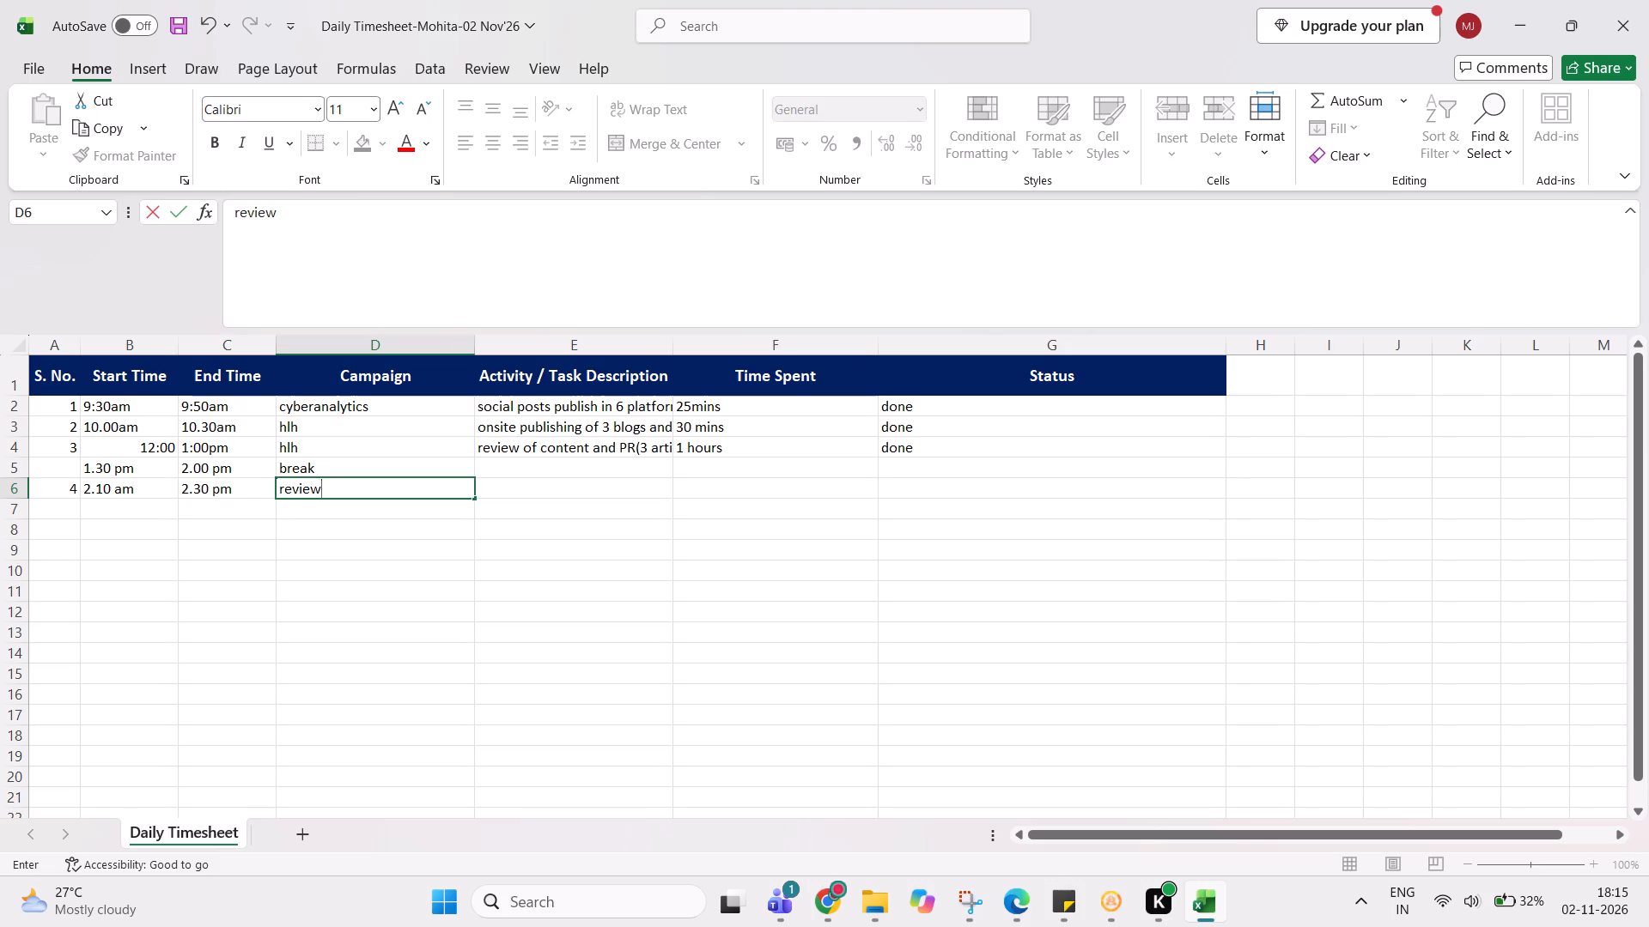
key("BackSpace")
key("BackSpace")
key("BackSpace")
key("BackSpace")
key("BackSpace")
key("BackSpace")
type("hlh")
left_click(538, 495)
type("review f")
key("BackSpace")
type("of hlh onsite blogs publishing")
left_click(769, 631)
Complete entry 4 with time spent "20 mins" and status "done", and save the timesheet.
left_click(763, 487)
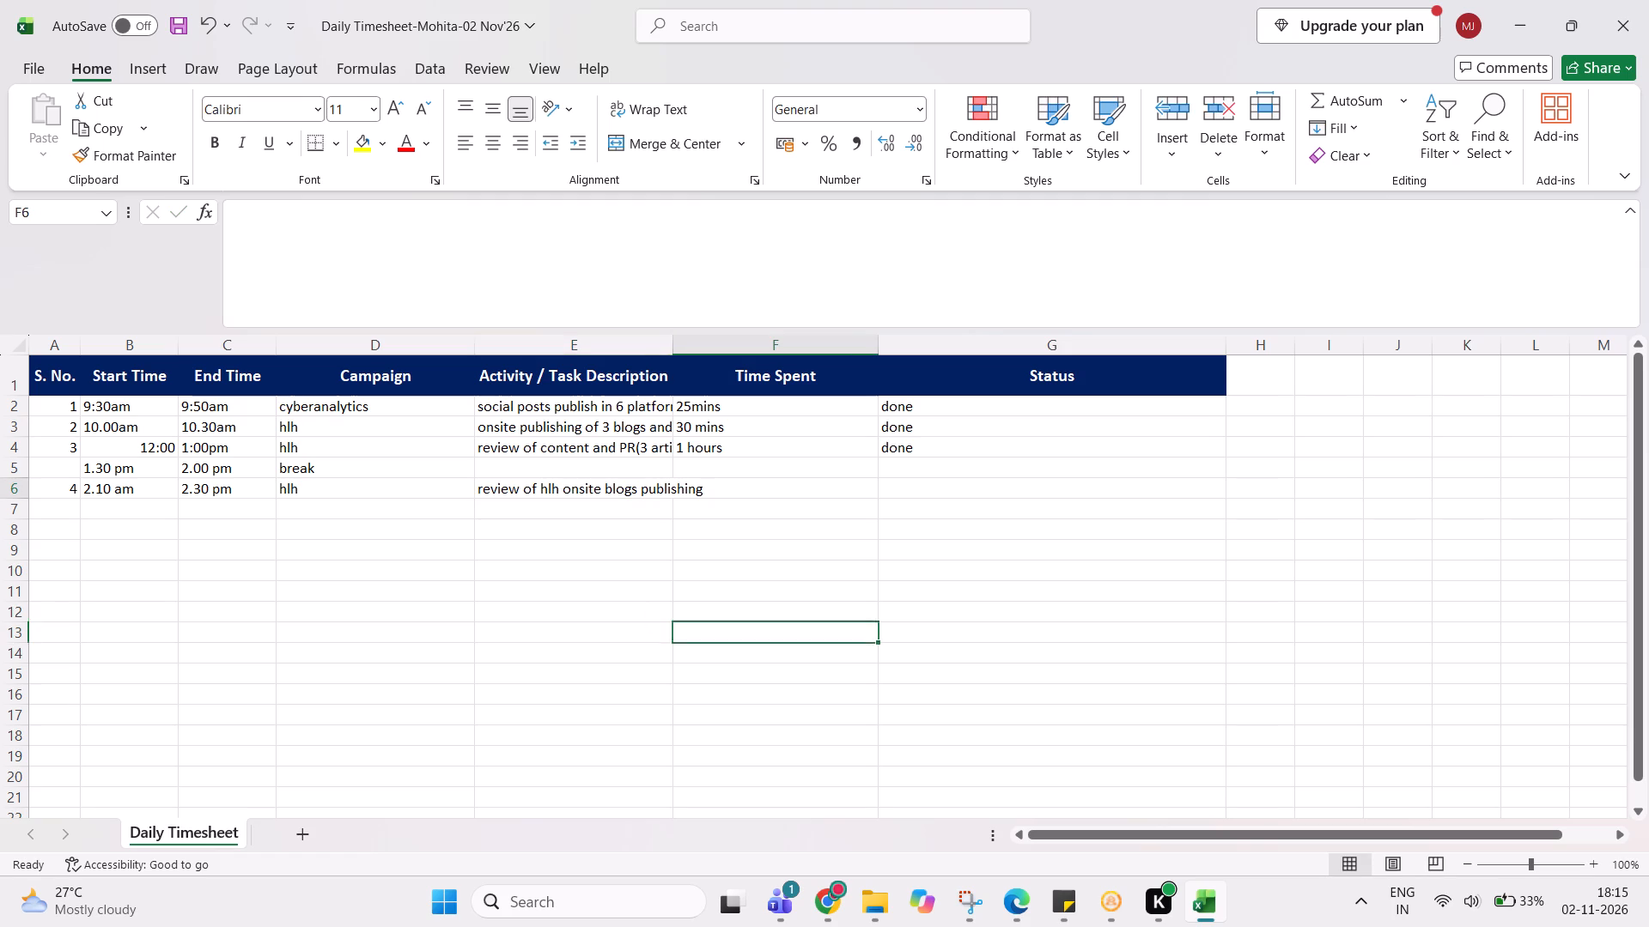
type("20 mins")
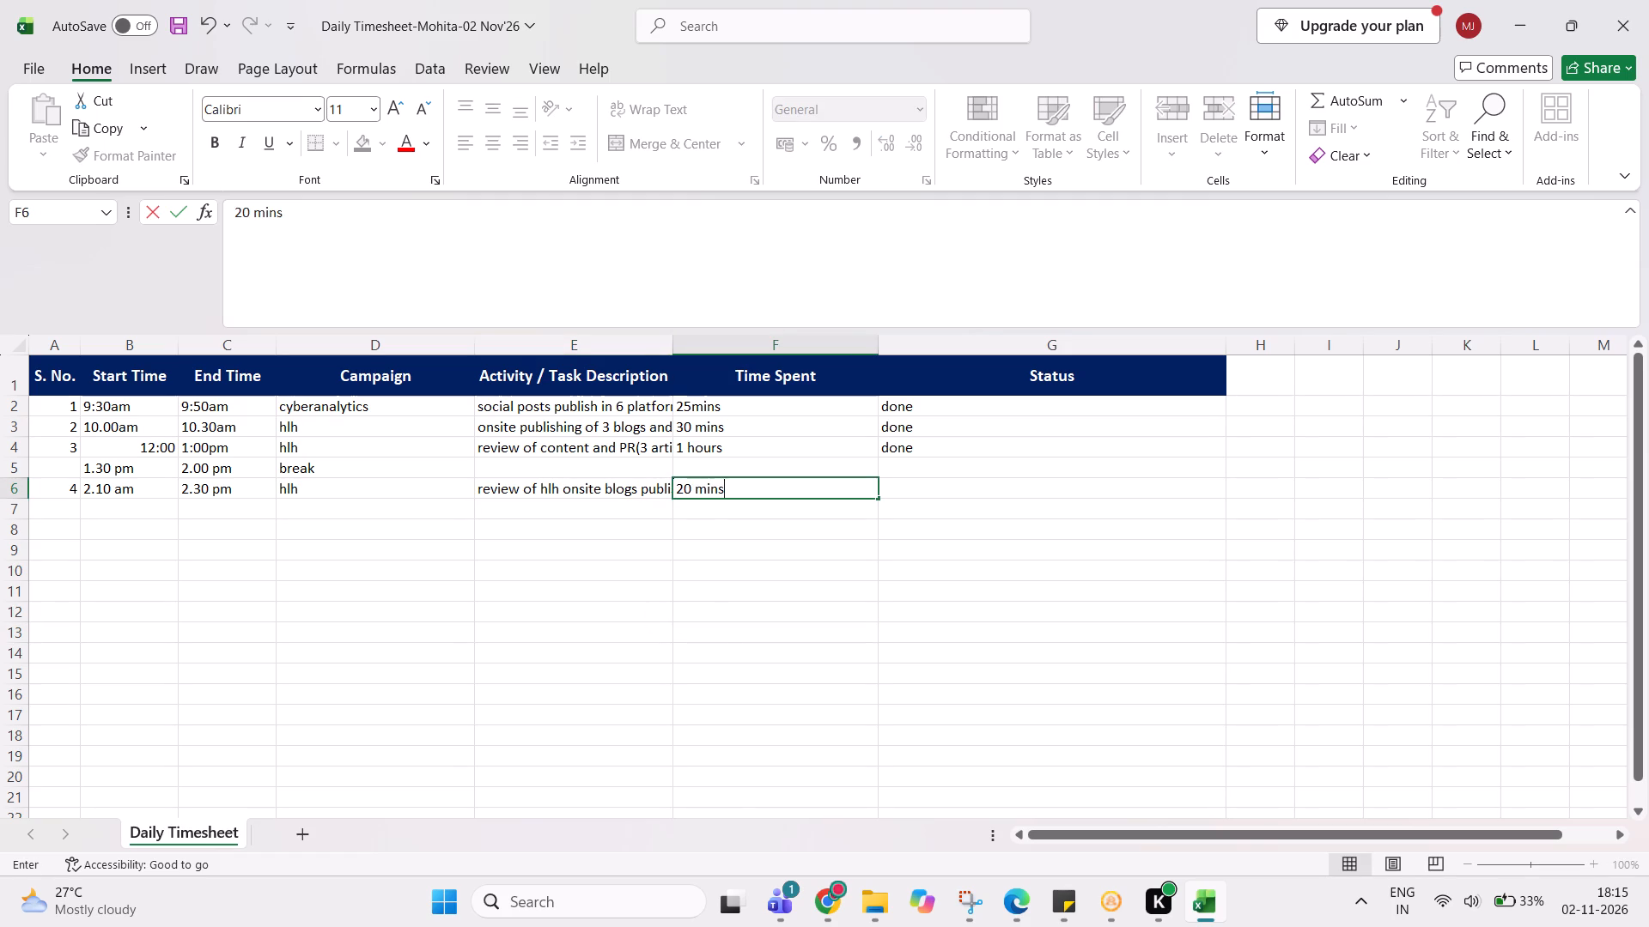
left_click(976, 492)
type("done")
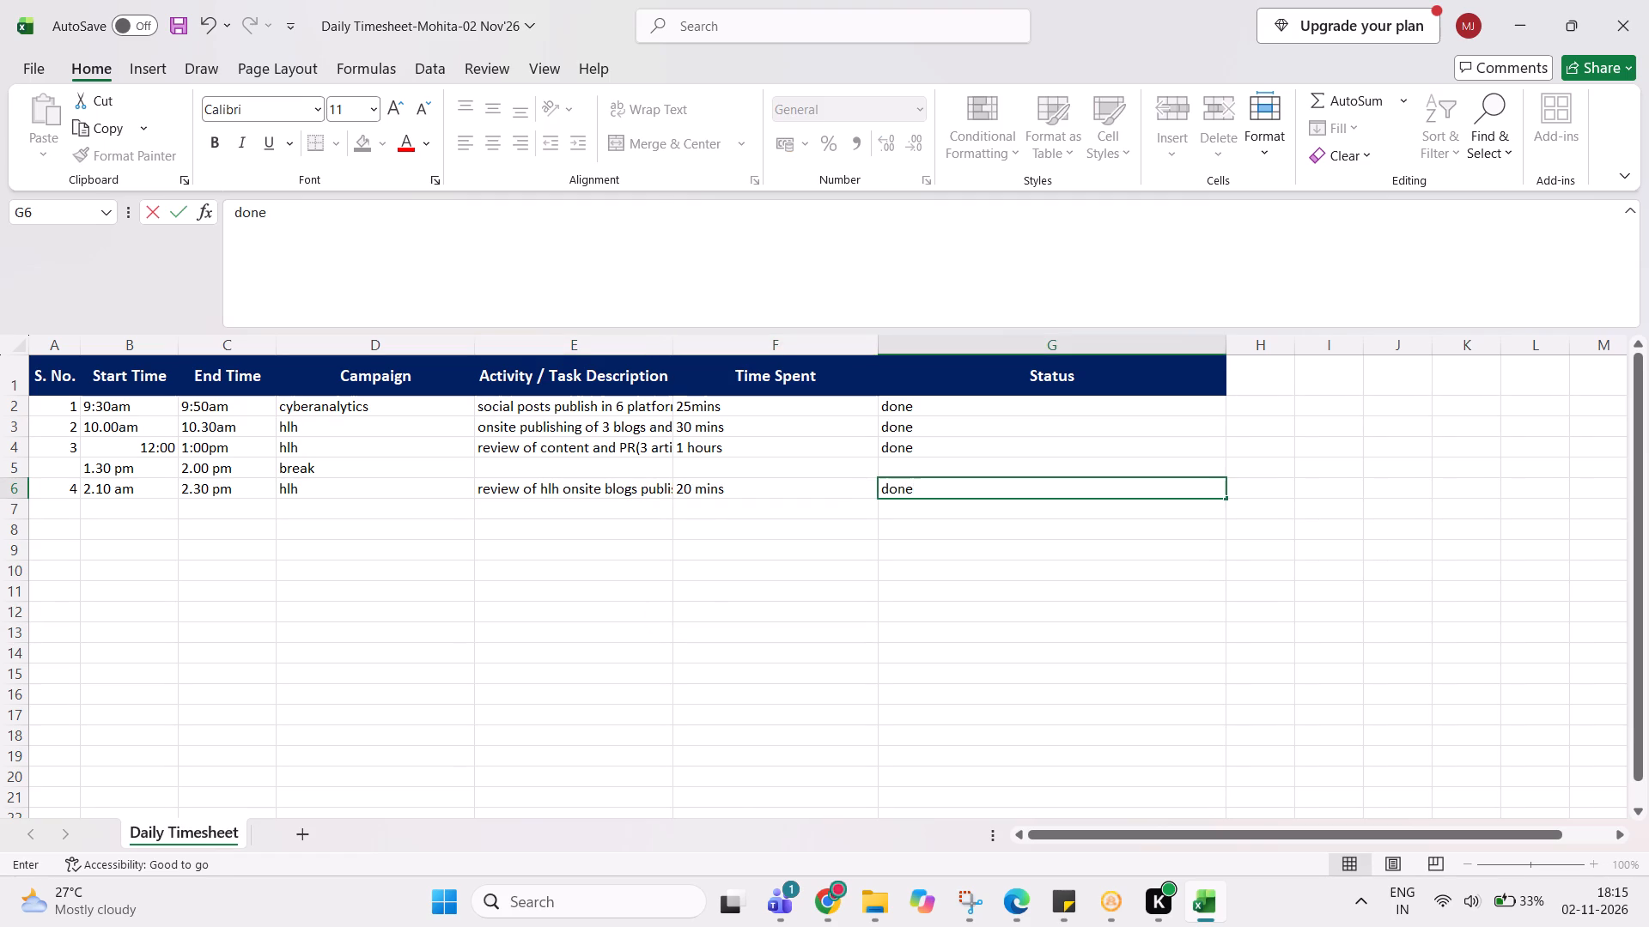
key("ctrl+s")
Start entry 5 in the row below entry 4 with serial number 5 and start time 2.30.
left_click(131, 501)
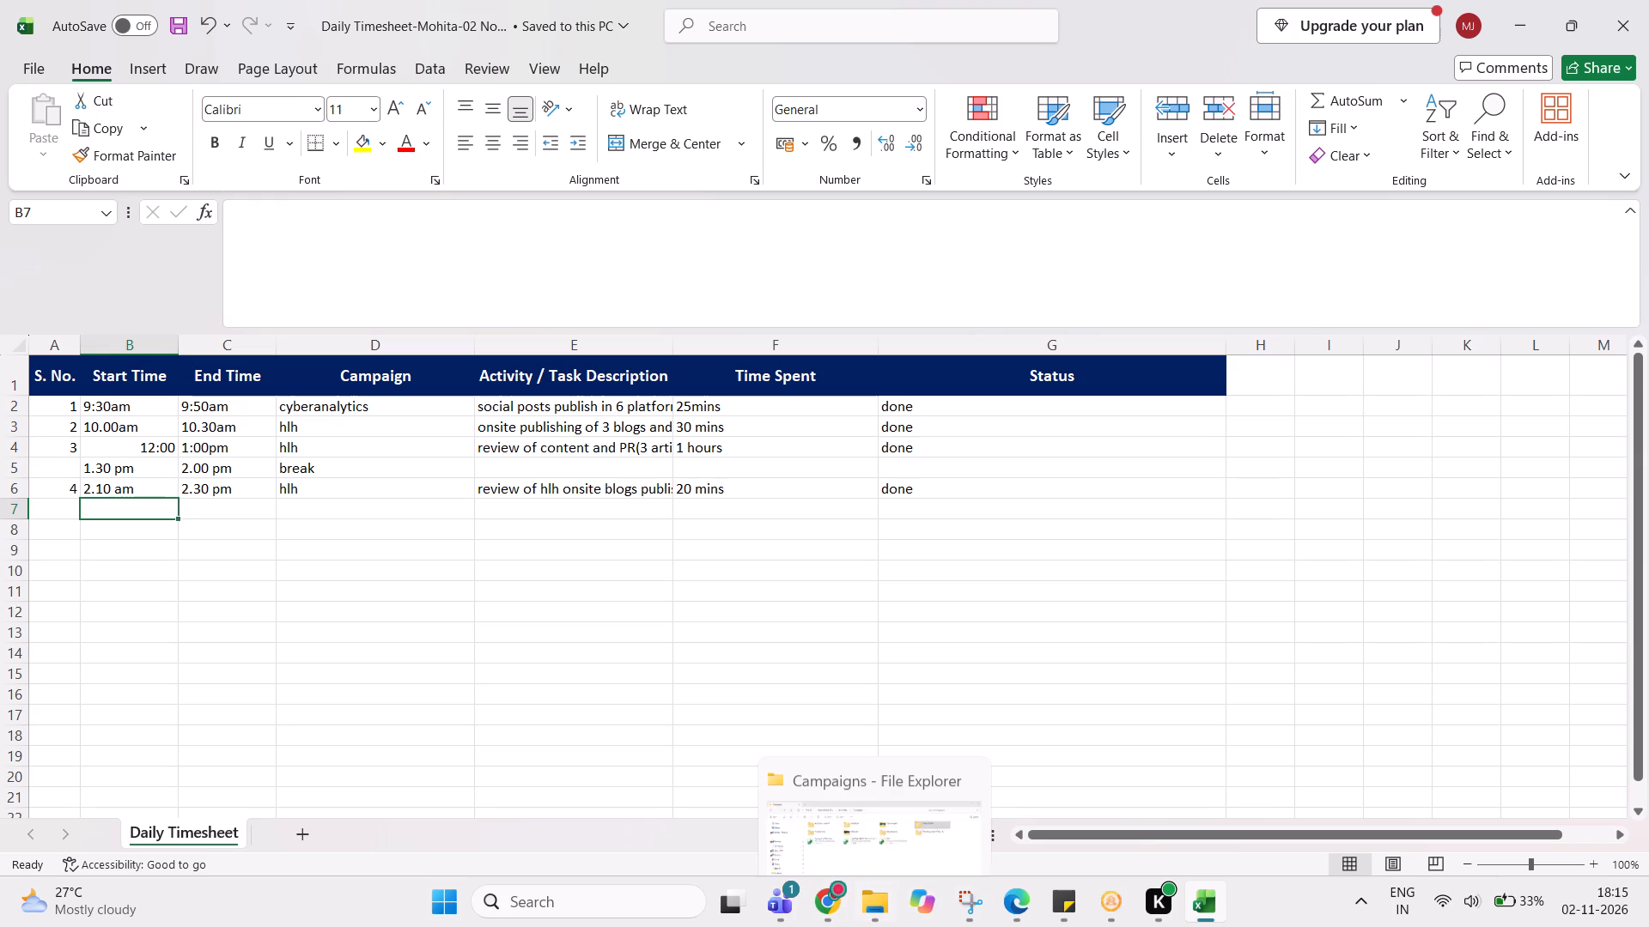
left_click(62, 515)
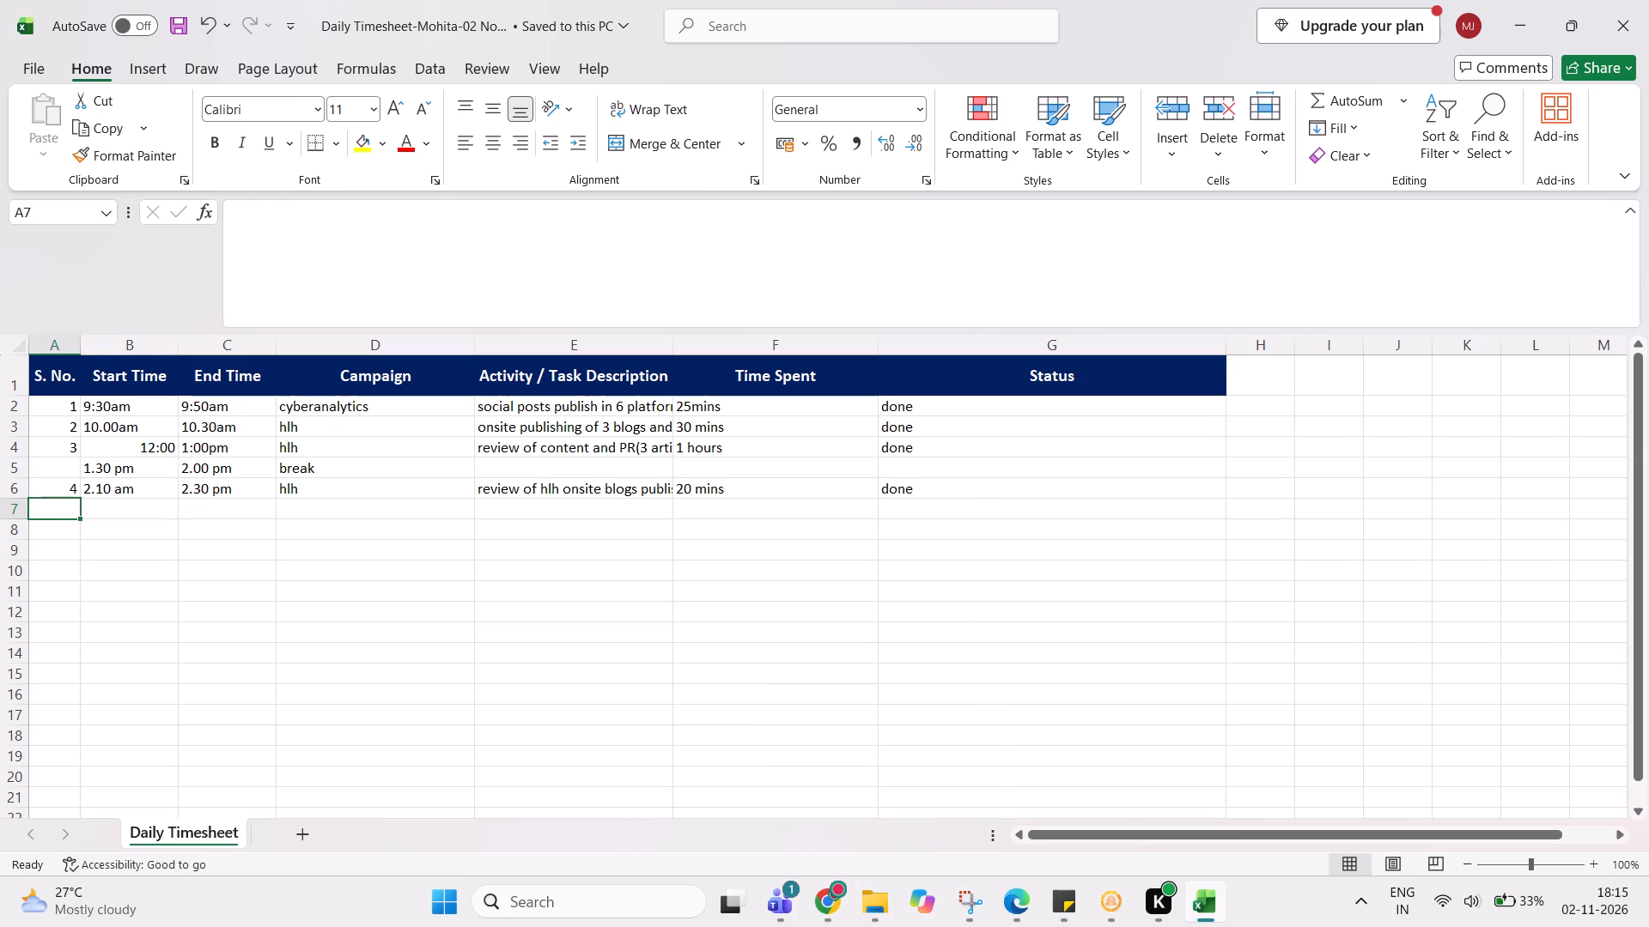
key("5")
left_click(125, 507)
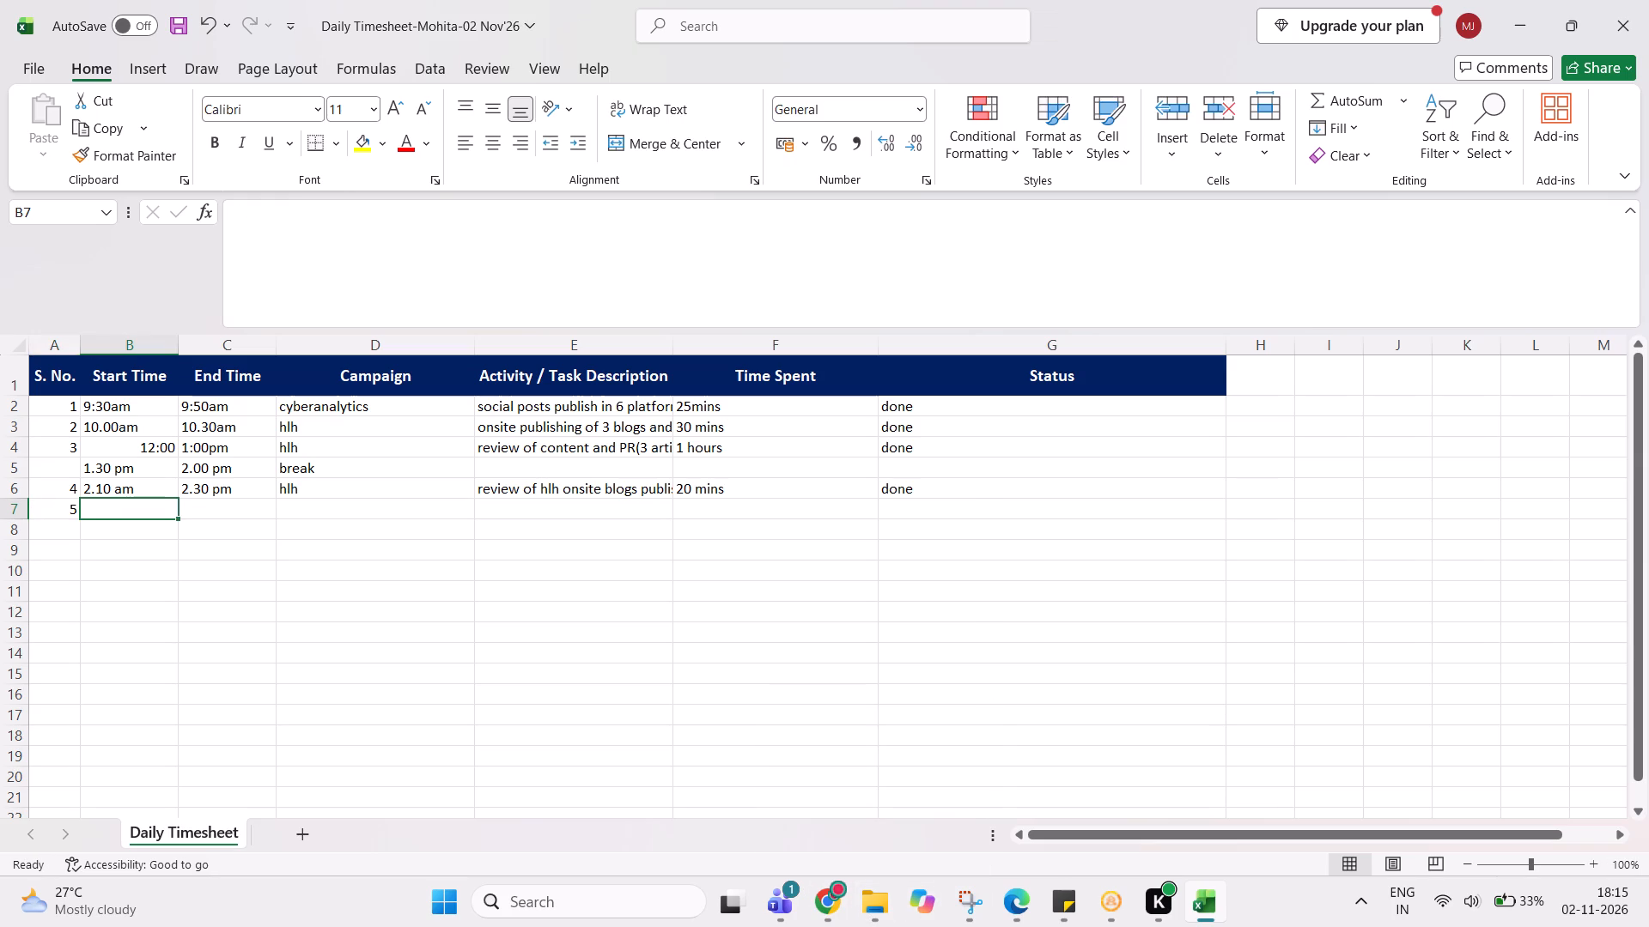
type("2.30")
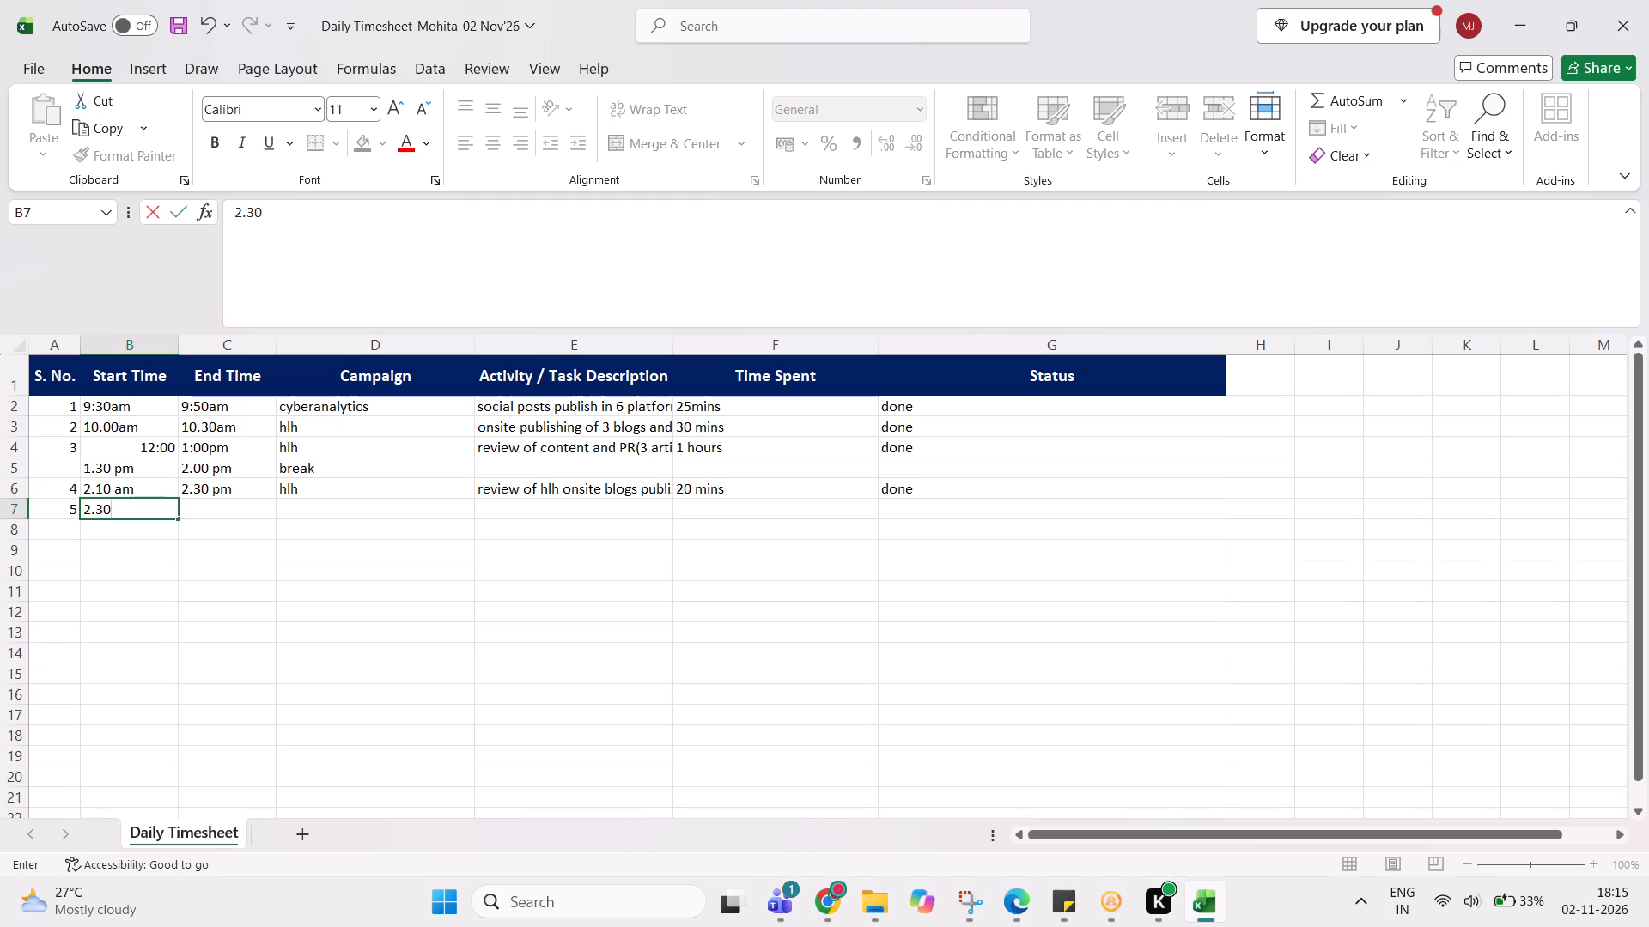
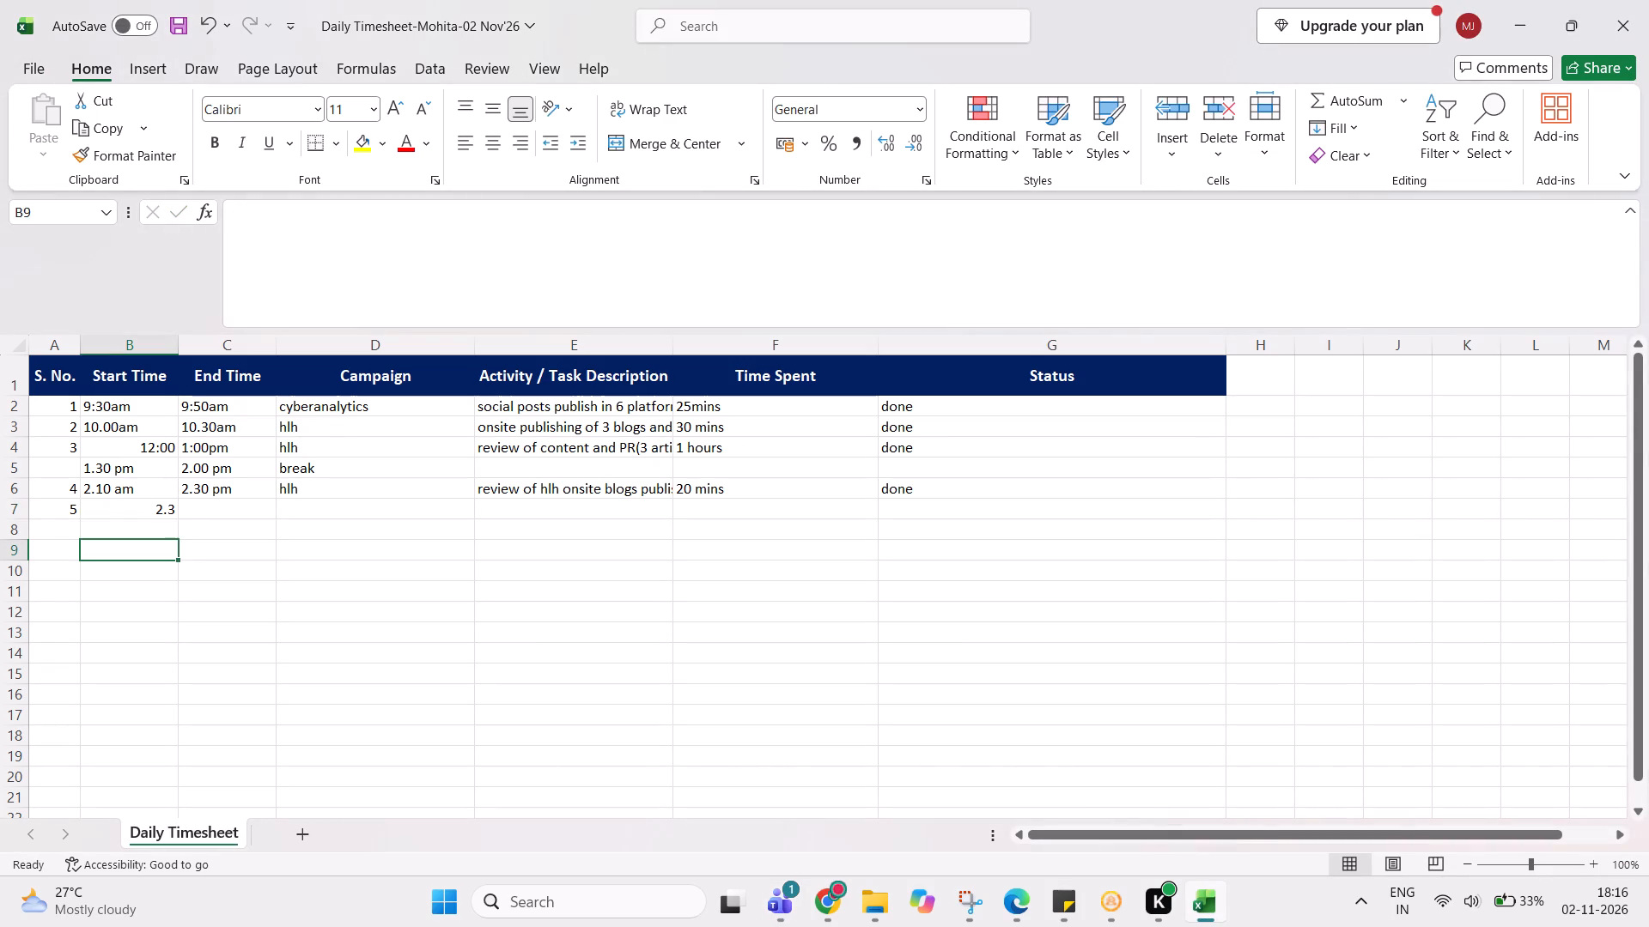
Enter start time "4.30 pm" and end time "6.00 pm" in row 9, leaving row 8 blank below entry 5.
type("4.30 pm")
key("space")
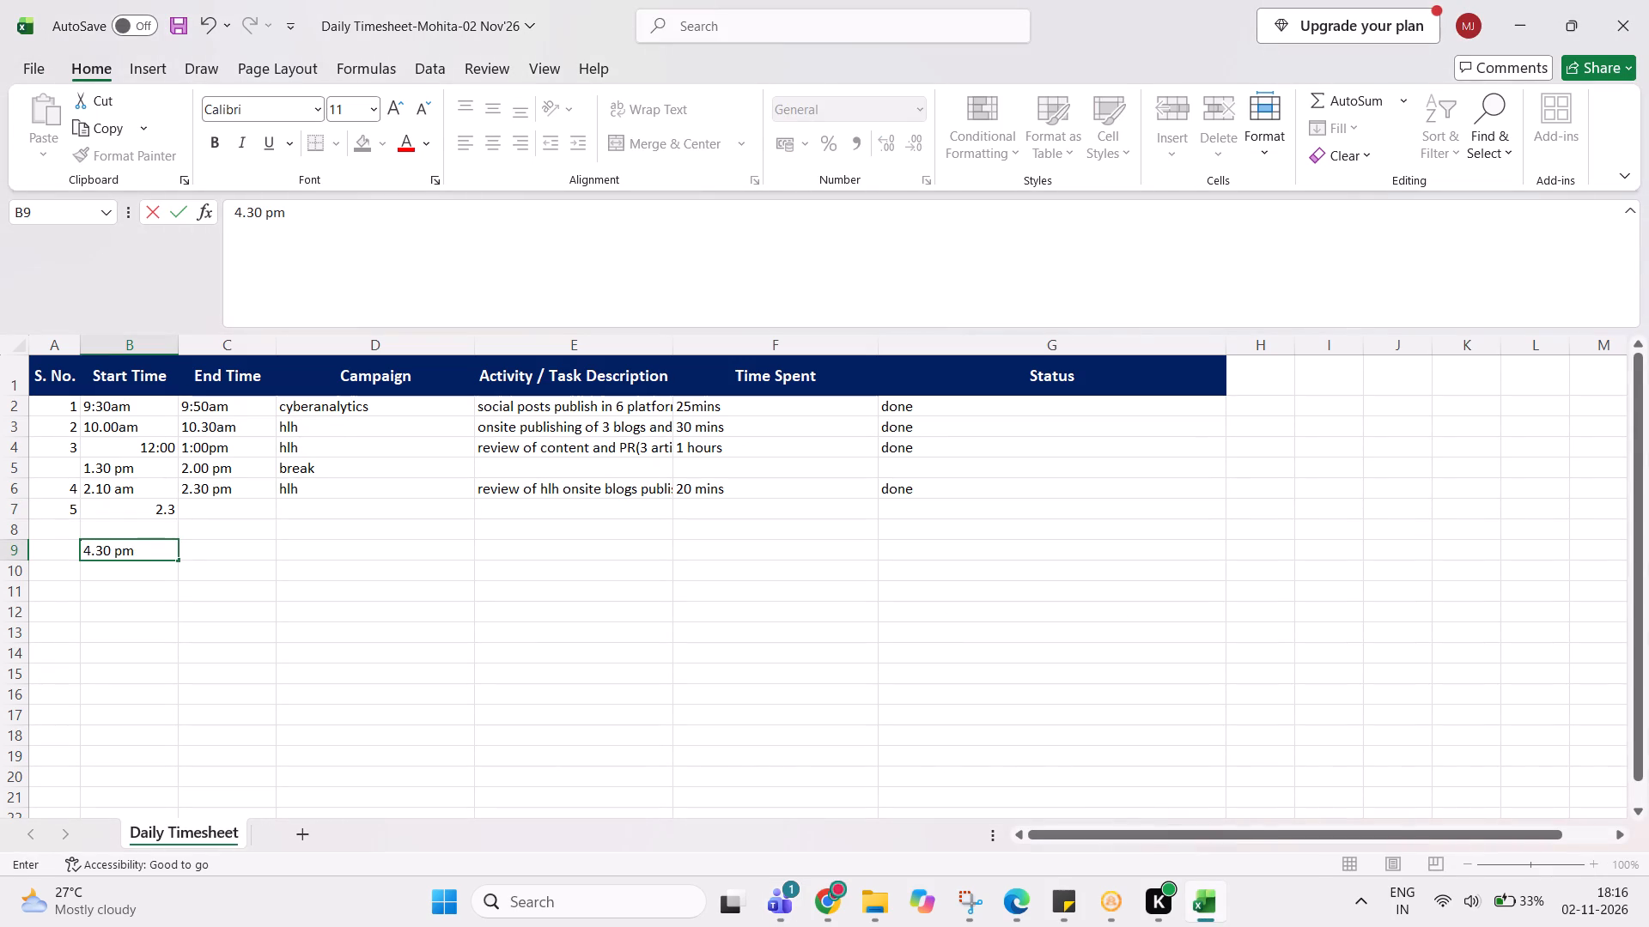
left_click(246, 549)
type("6.00")
left_click(309, 548)
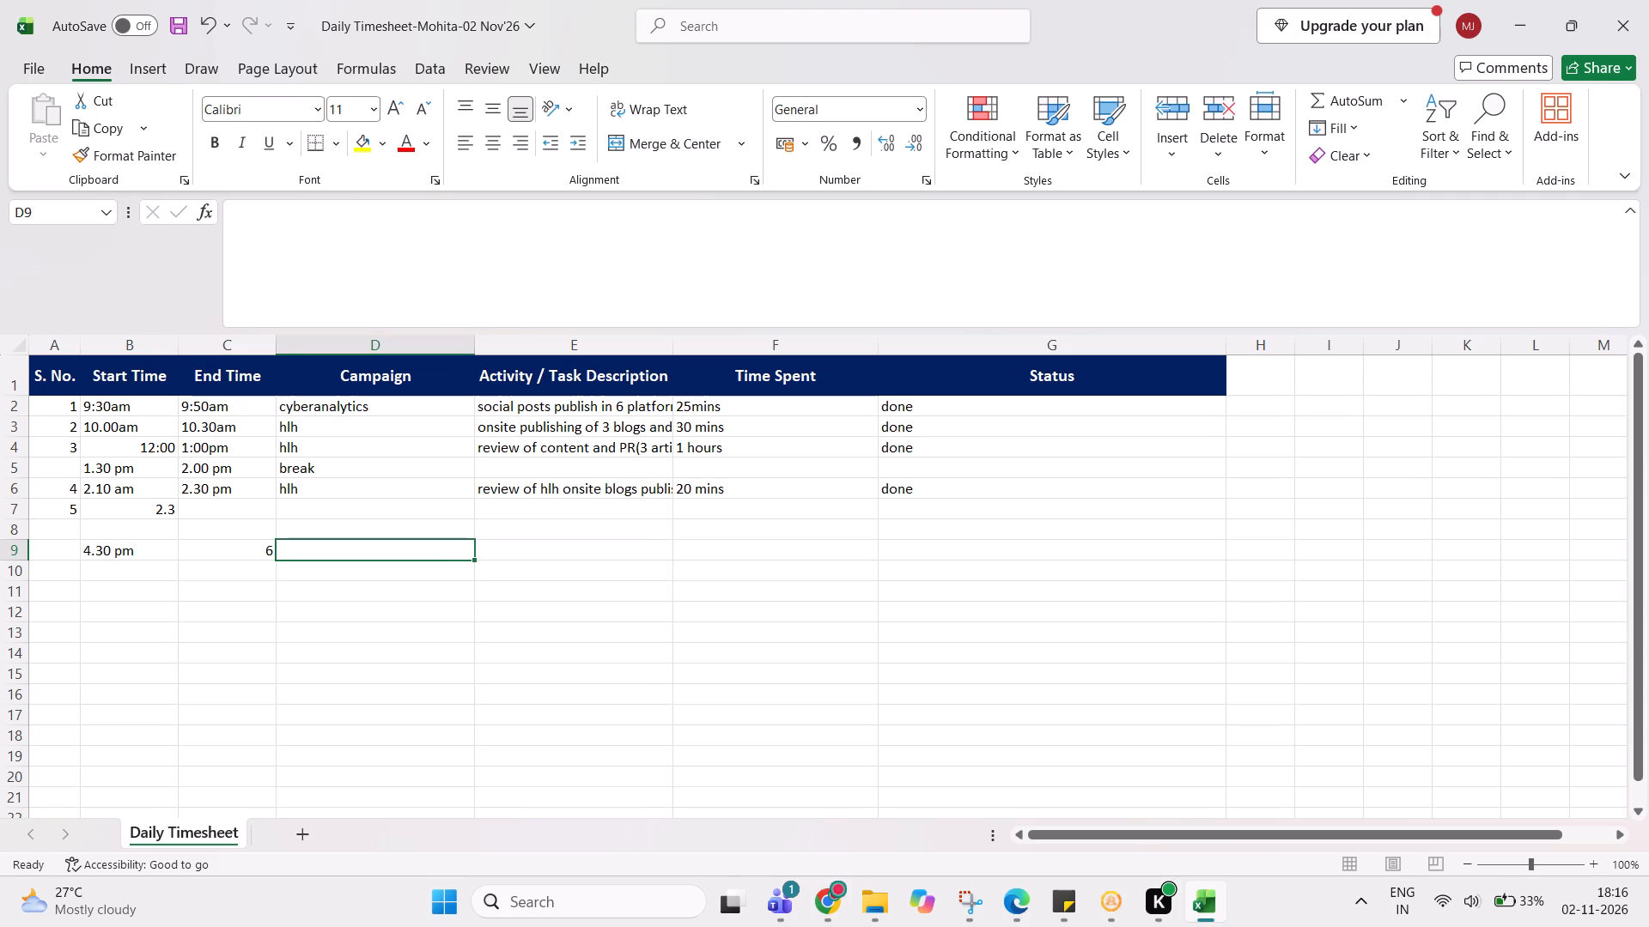
left_click(209, 550)
type("60")
key("BackSpace")
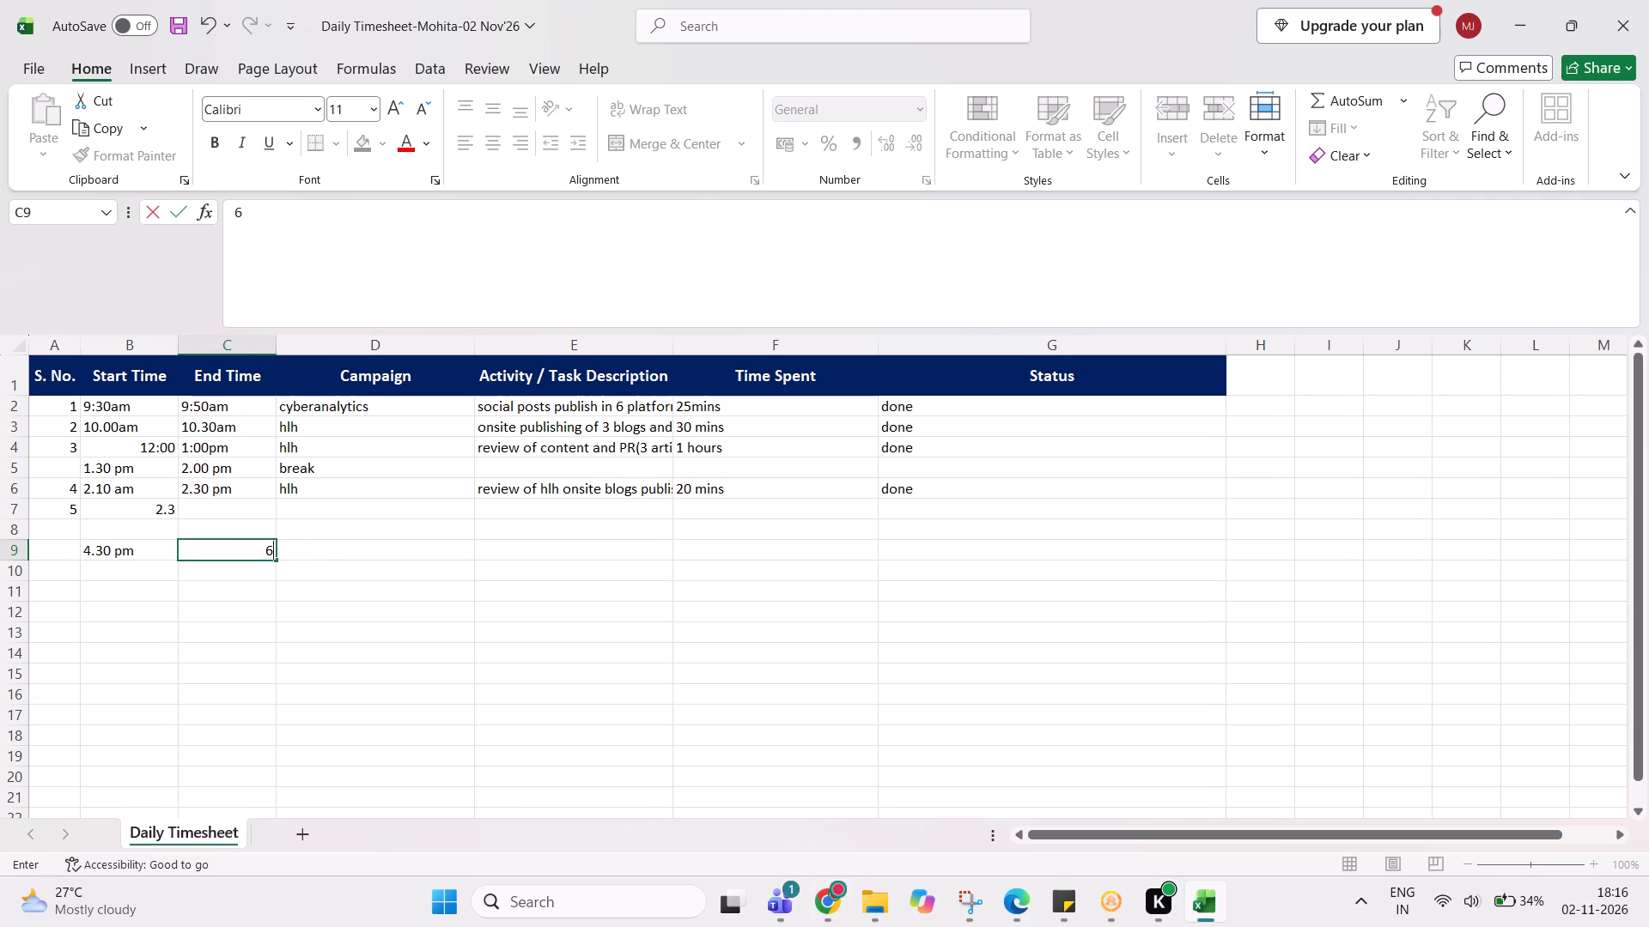
type(".00 pm")
Set row 9's campaign to "cyber" and its activity to "some urgent taks from allenby and cyberanalytics clienst".
left_click(310, 554)
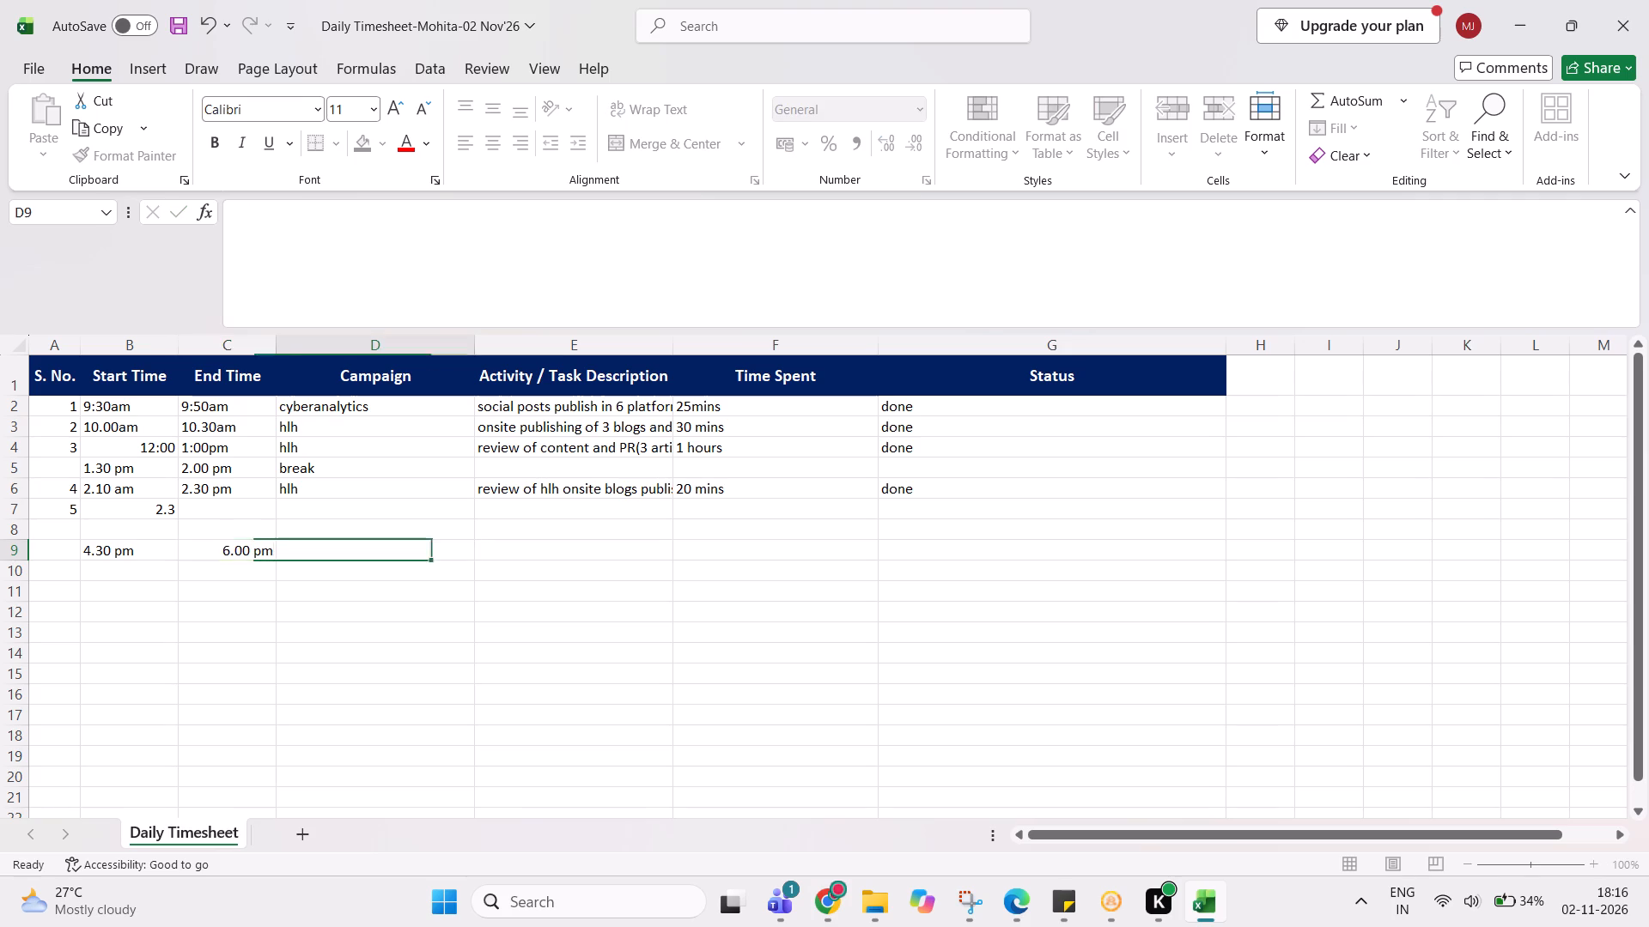
type("cyber")
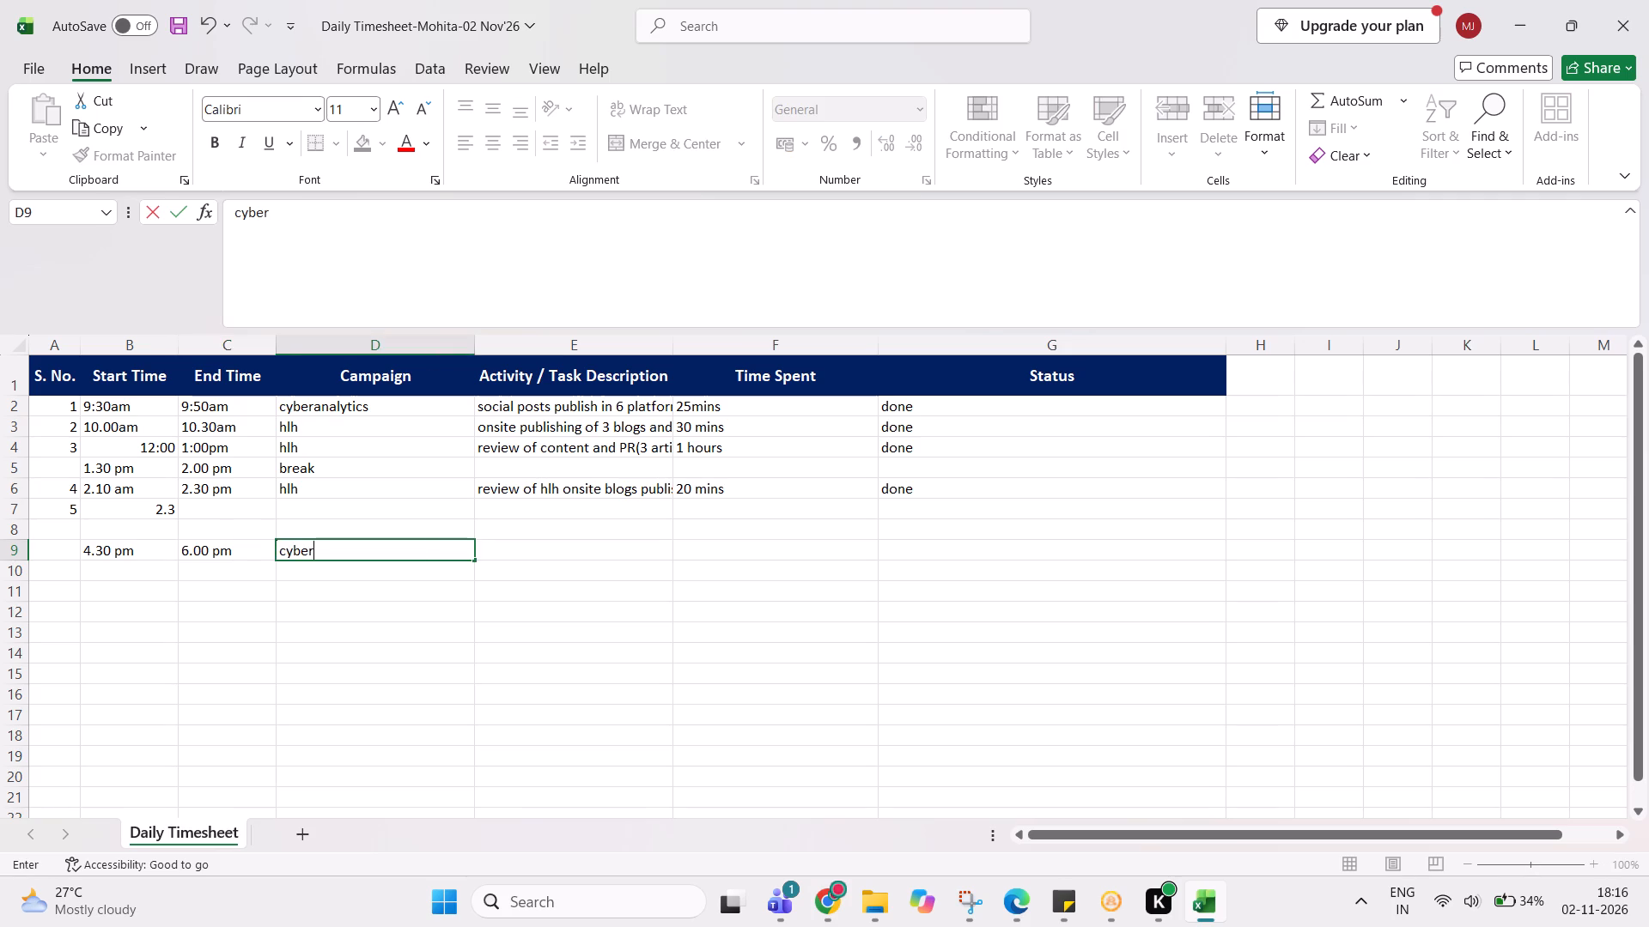
left_click(523, 548)
type("some urgent")
key("space")
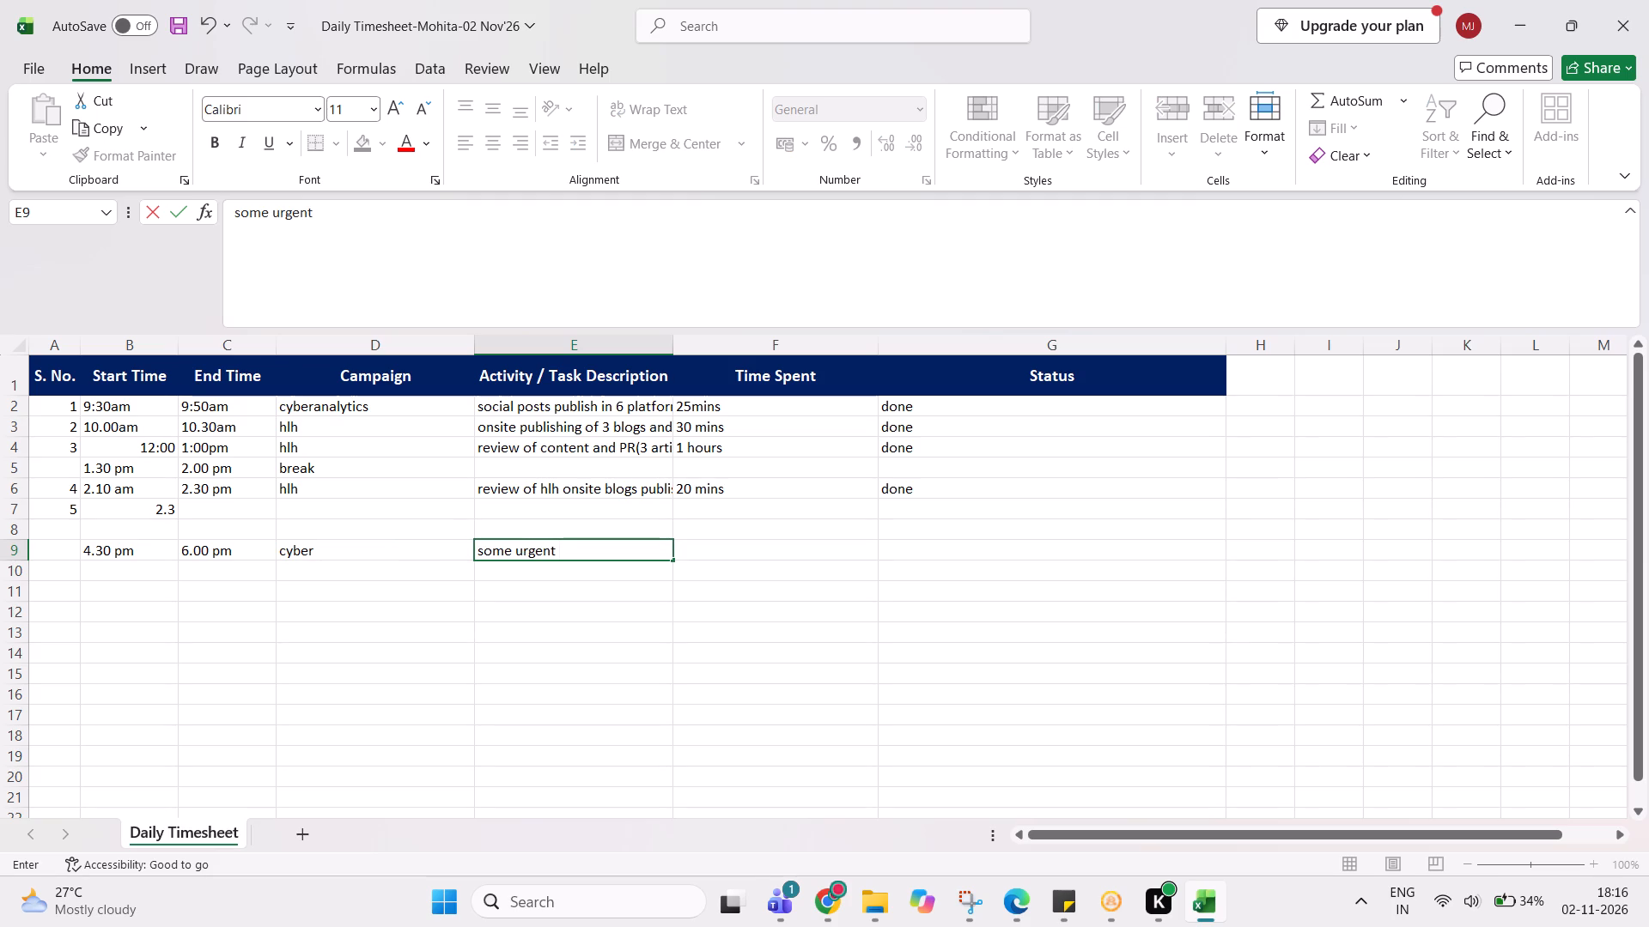
type("taks")
key("BackSpace")
key("BackSpace")
type("sl")
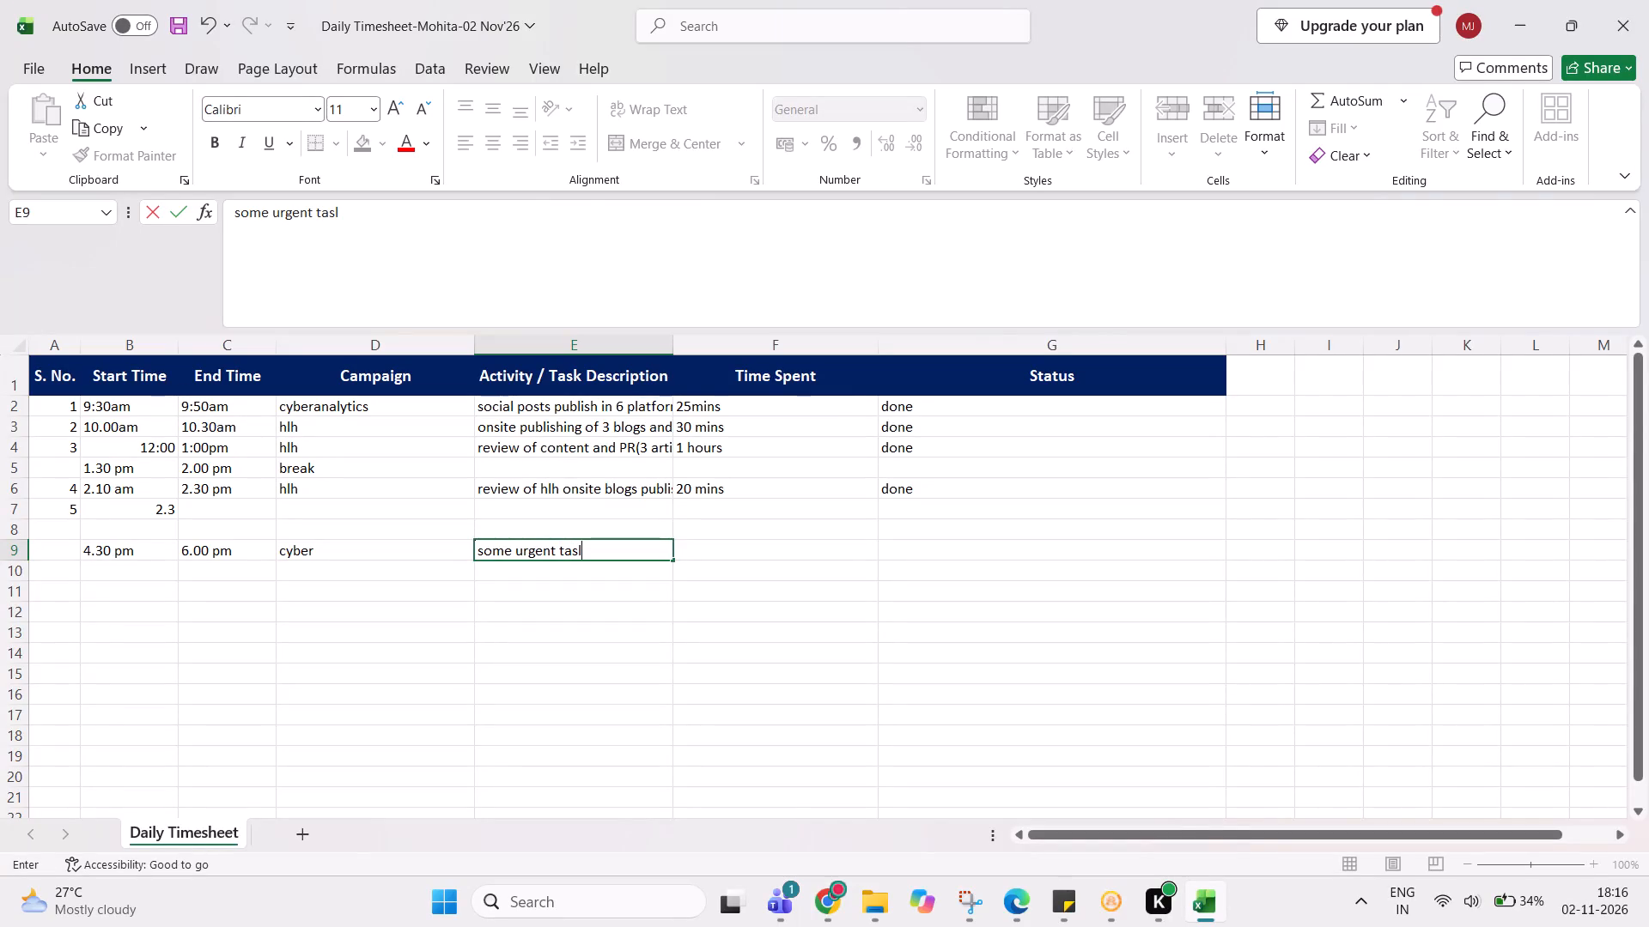
key("BackSpace")
key("BackSpace")
type("ks from")
key("space")
type("allenby and cyberanalytics cli")
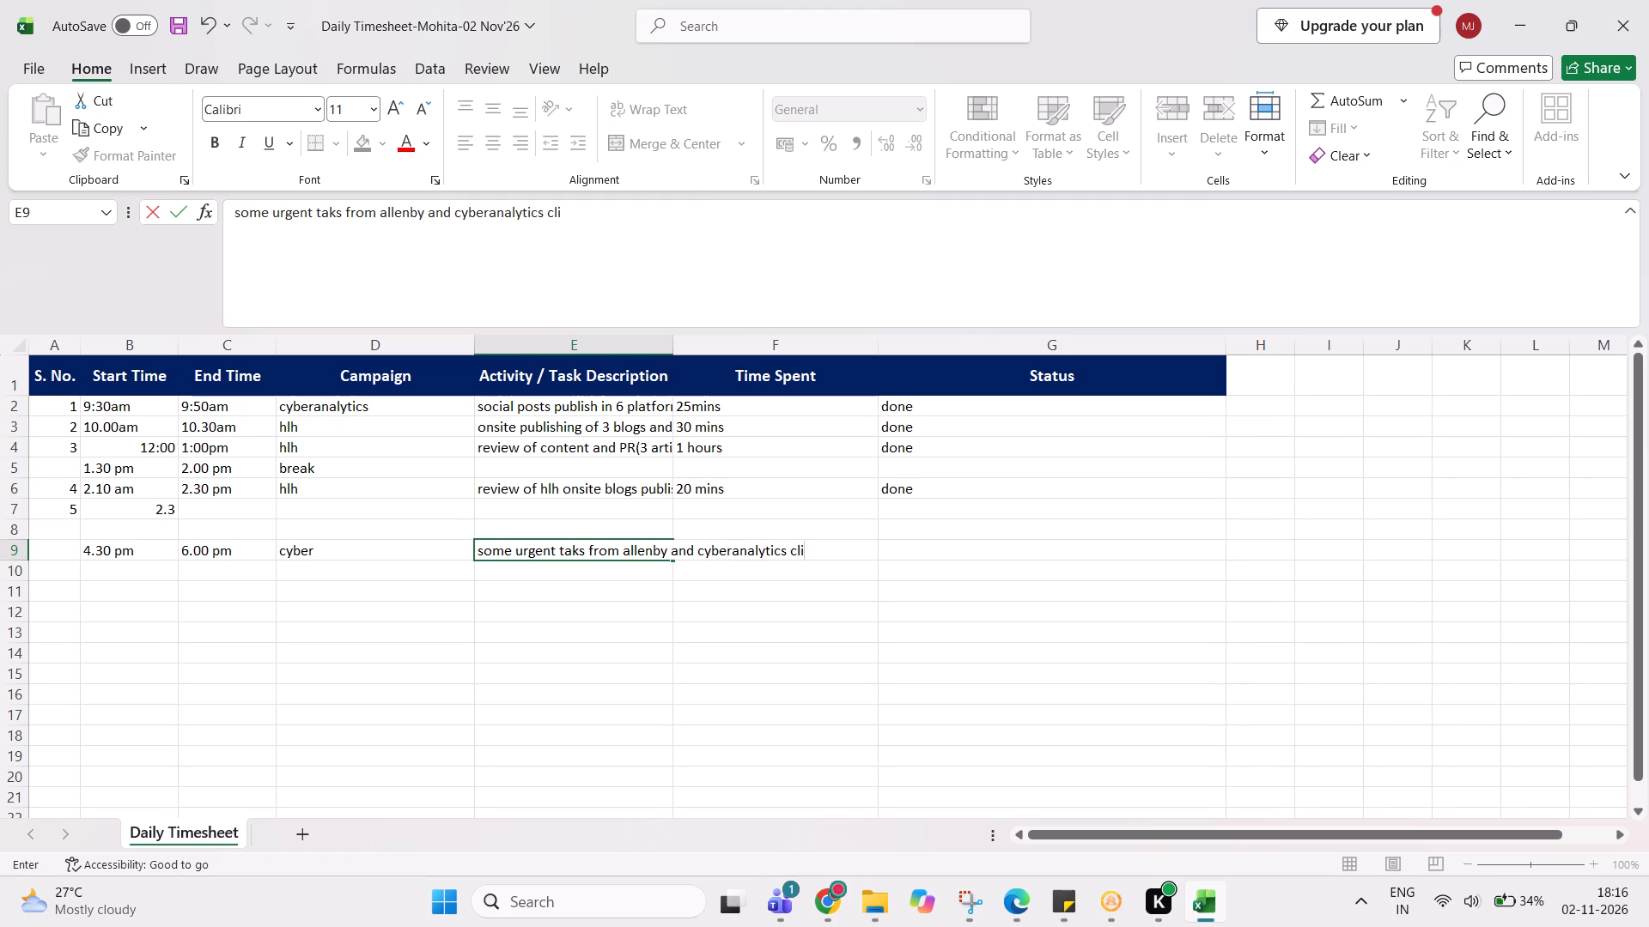
type("enst")
Extend row 9's campaign to read "cyber and aleenby".
left_click(328, 553)
double_click(331, 553)
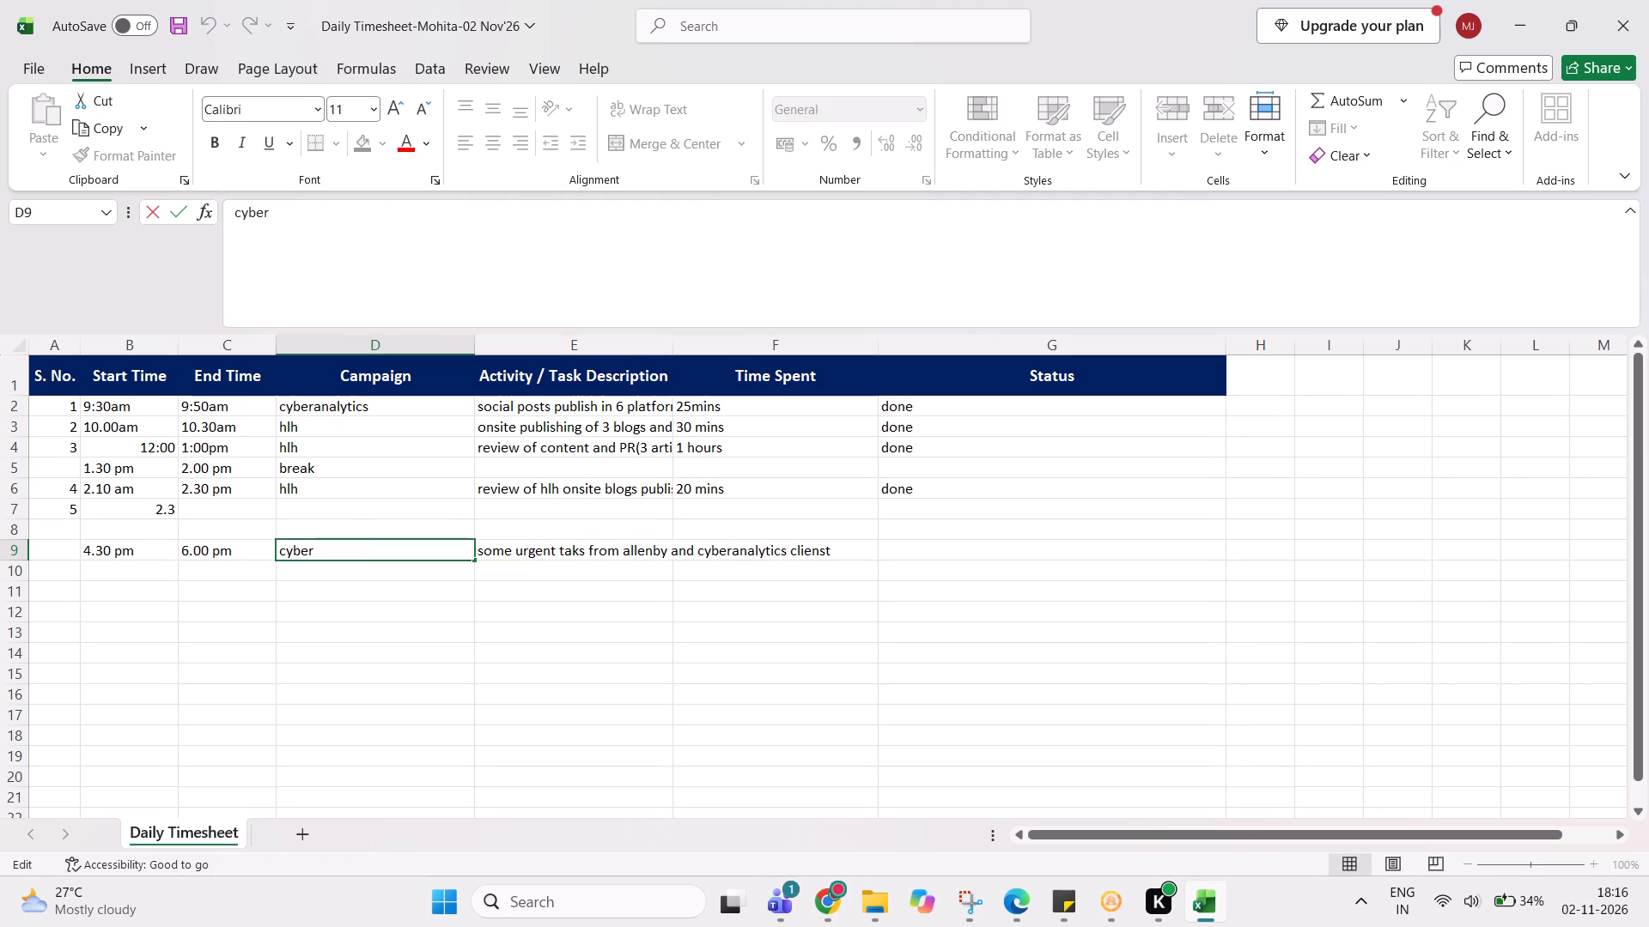
key("space")
type("an")
type("d aleenby")
Return to entry 5's start time in row 7.
left_click(156, 510)
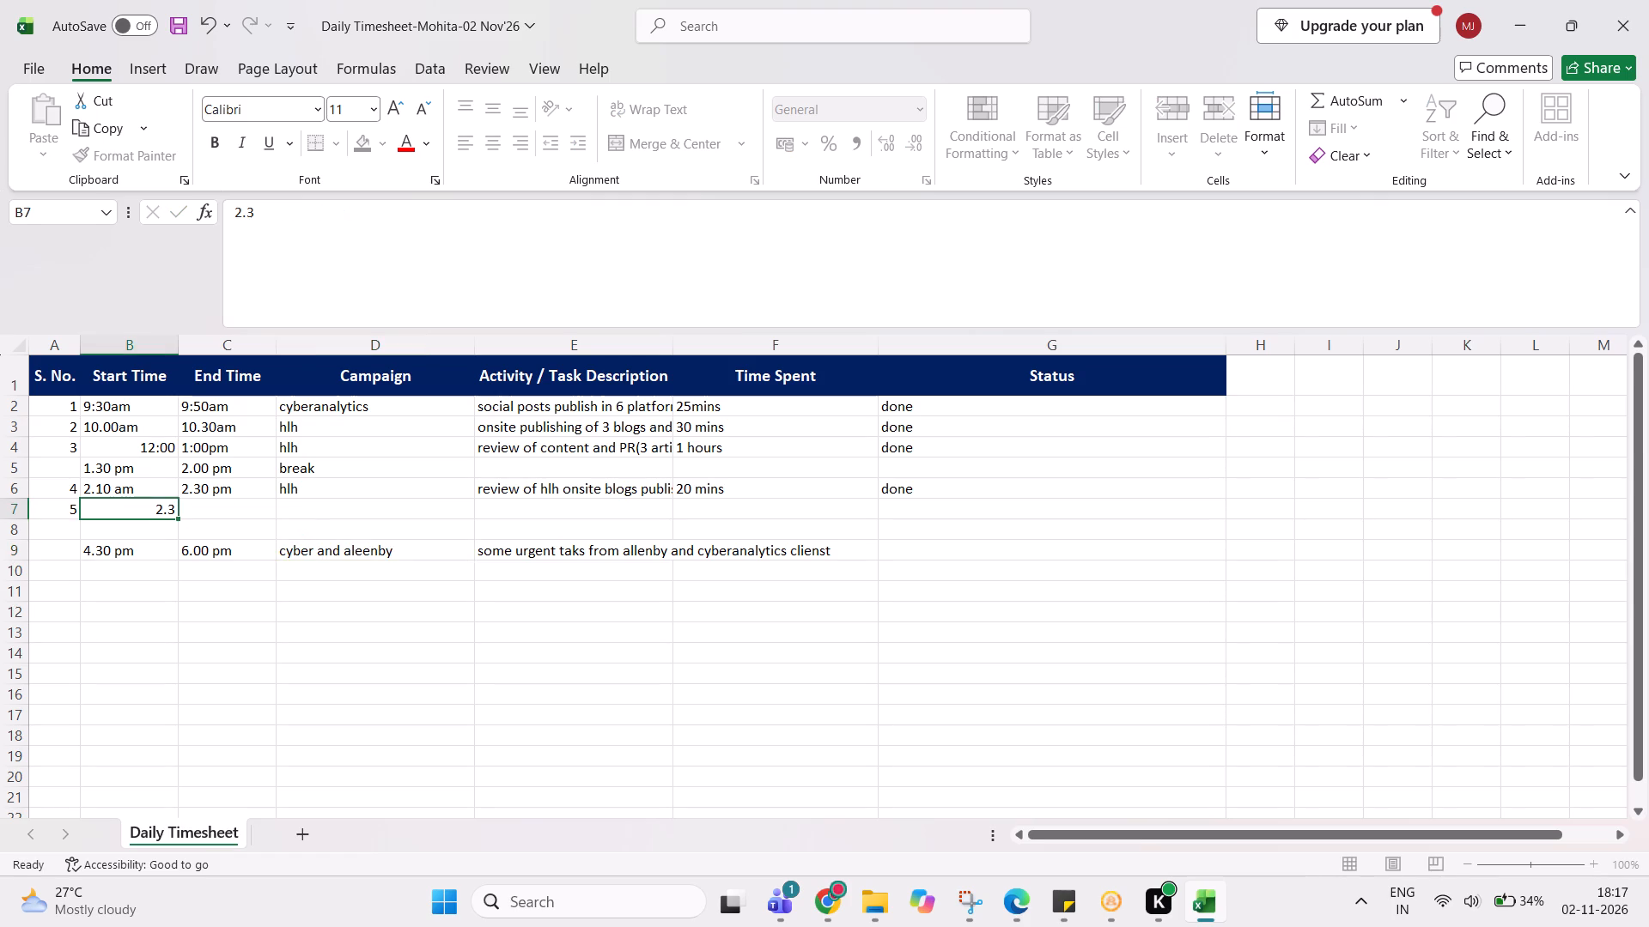
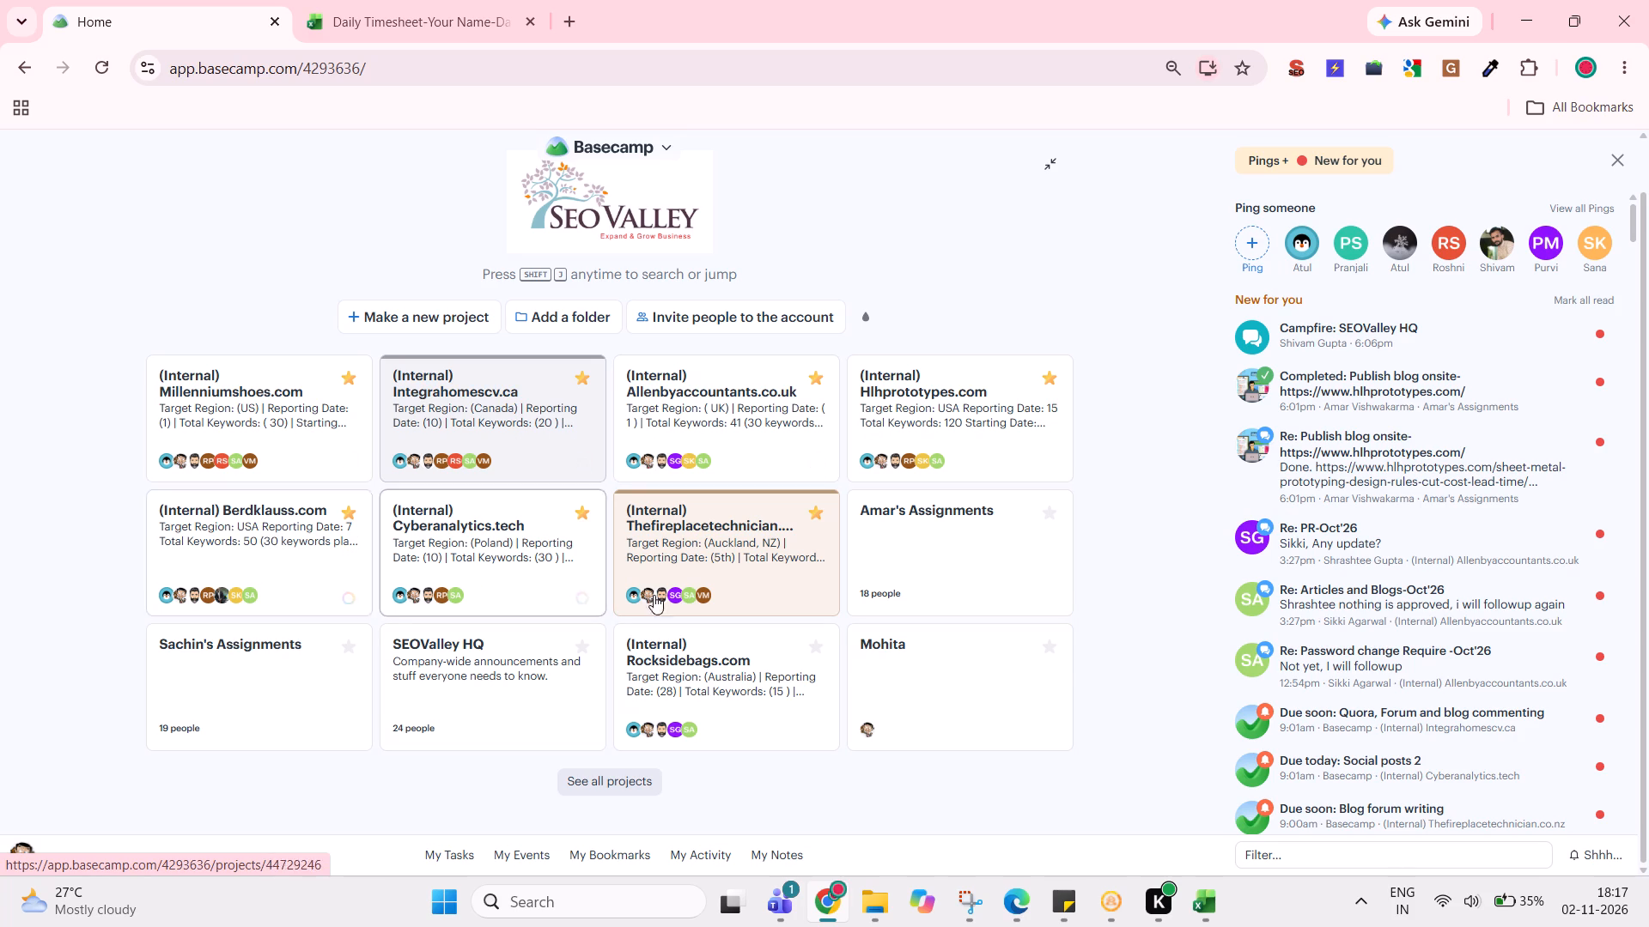
Switch to the Daily Timesheet workbook in Excel.
left_click(1204, 918)
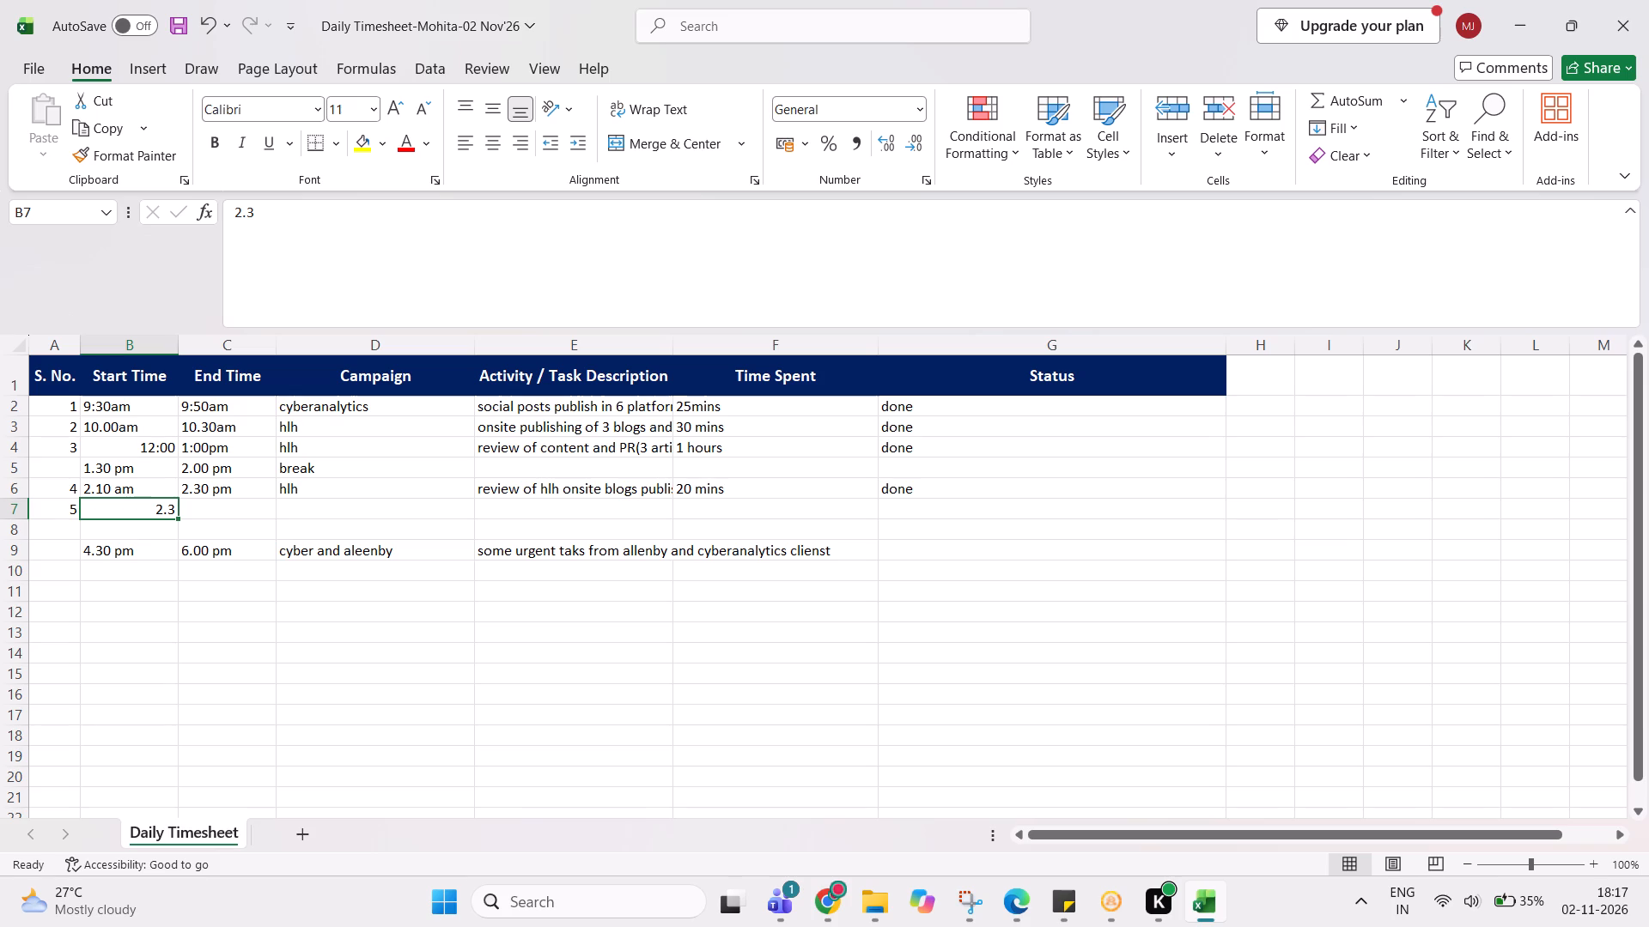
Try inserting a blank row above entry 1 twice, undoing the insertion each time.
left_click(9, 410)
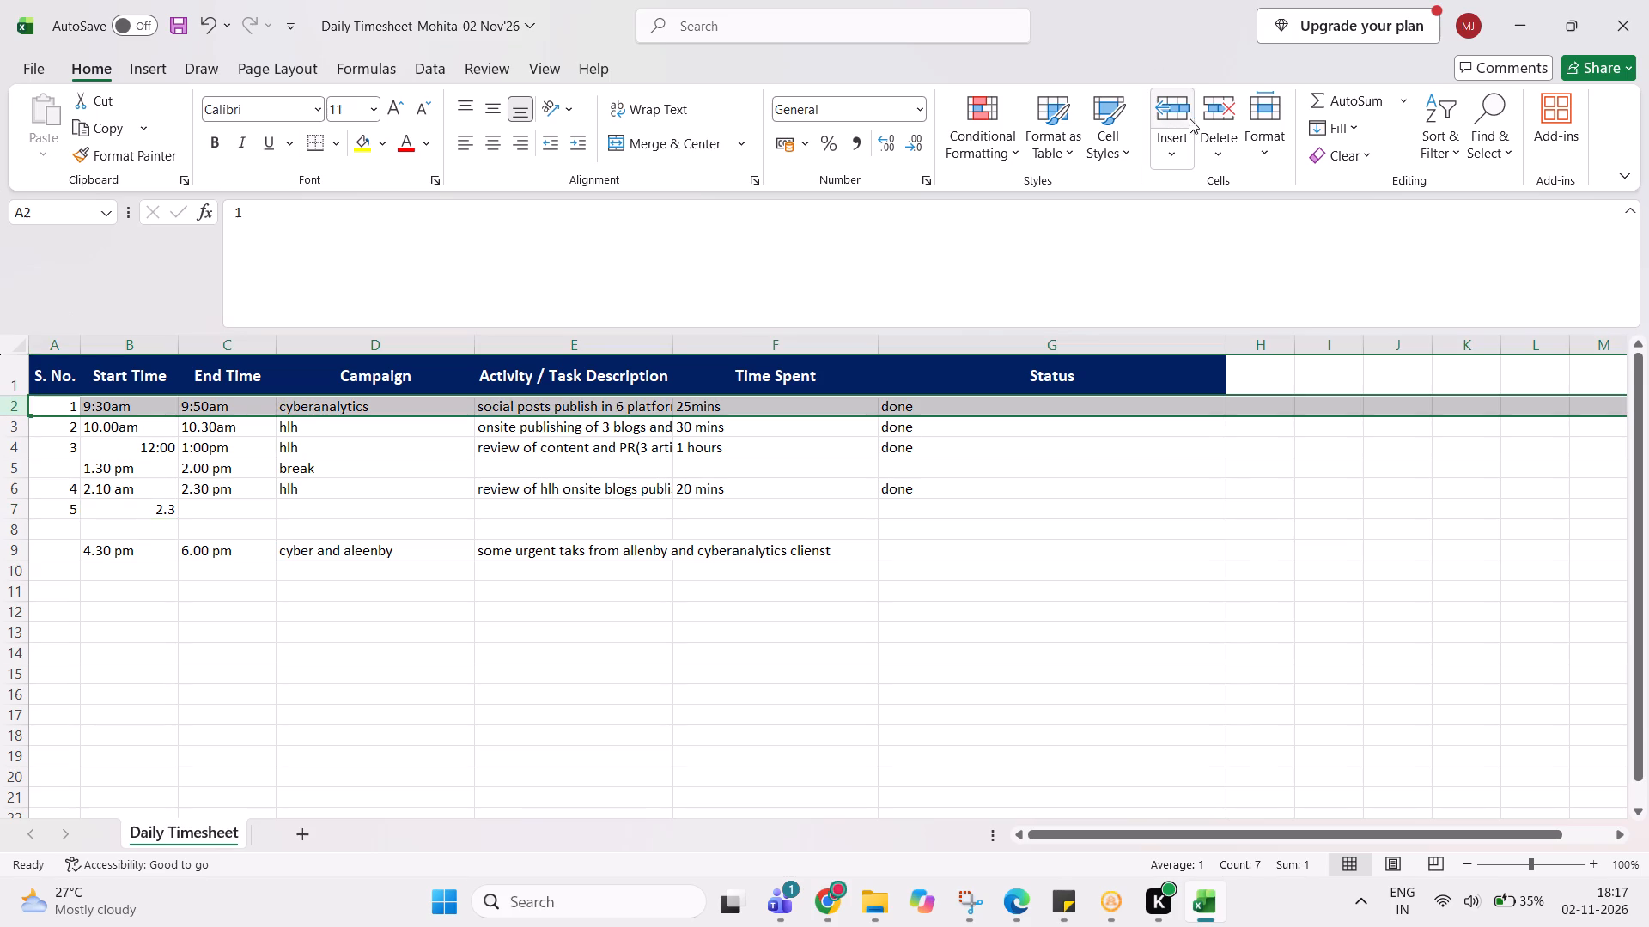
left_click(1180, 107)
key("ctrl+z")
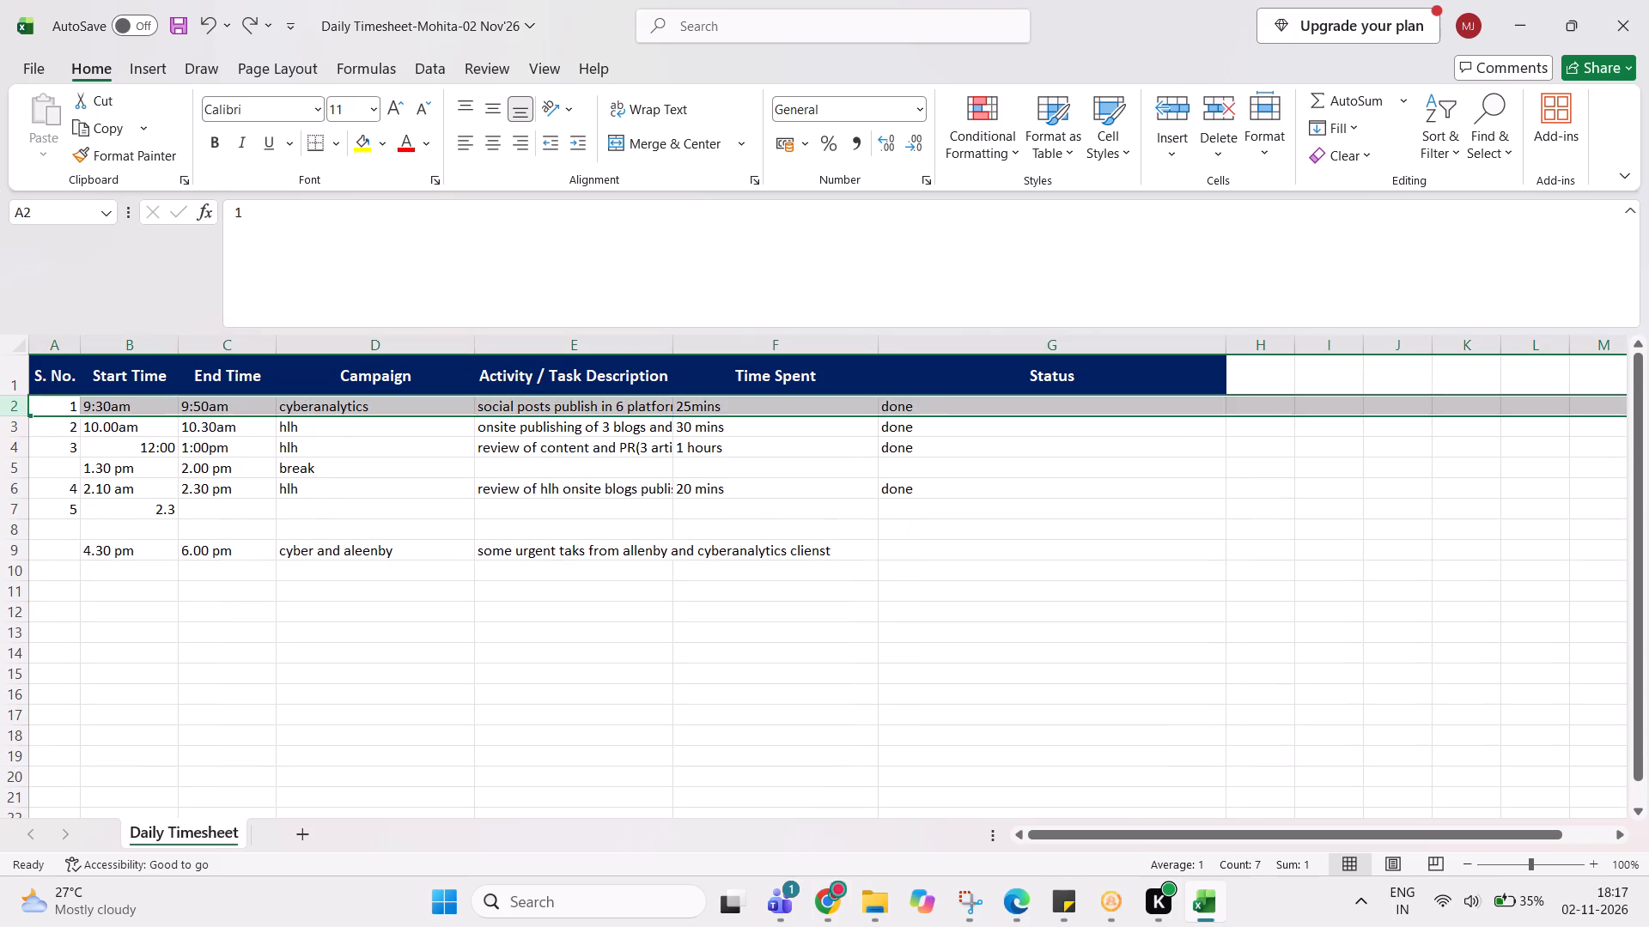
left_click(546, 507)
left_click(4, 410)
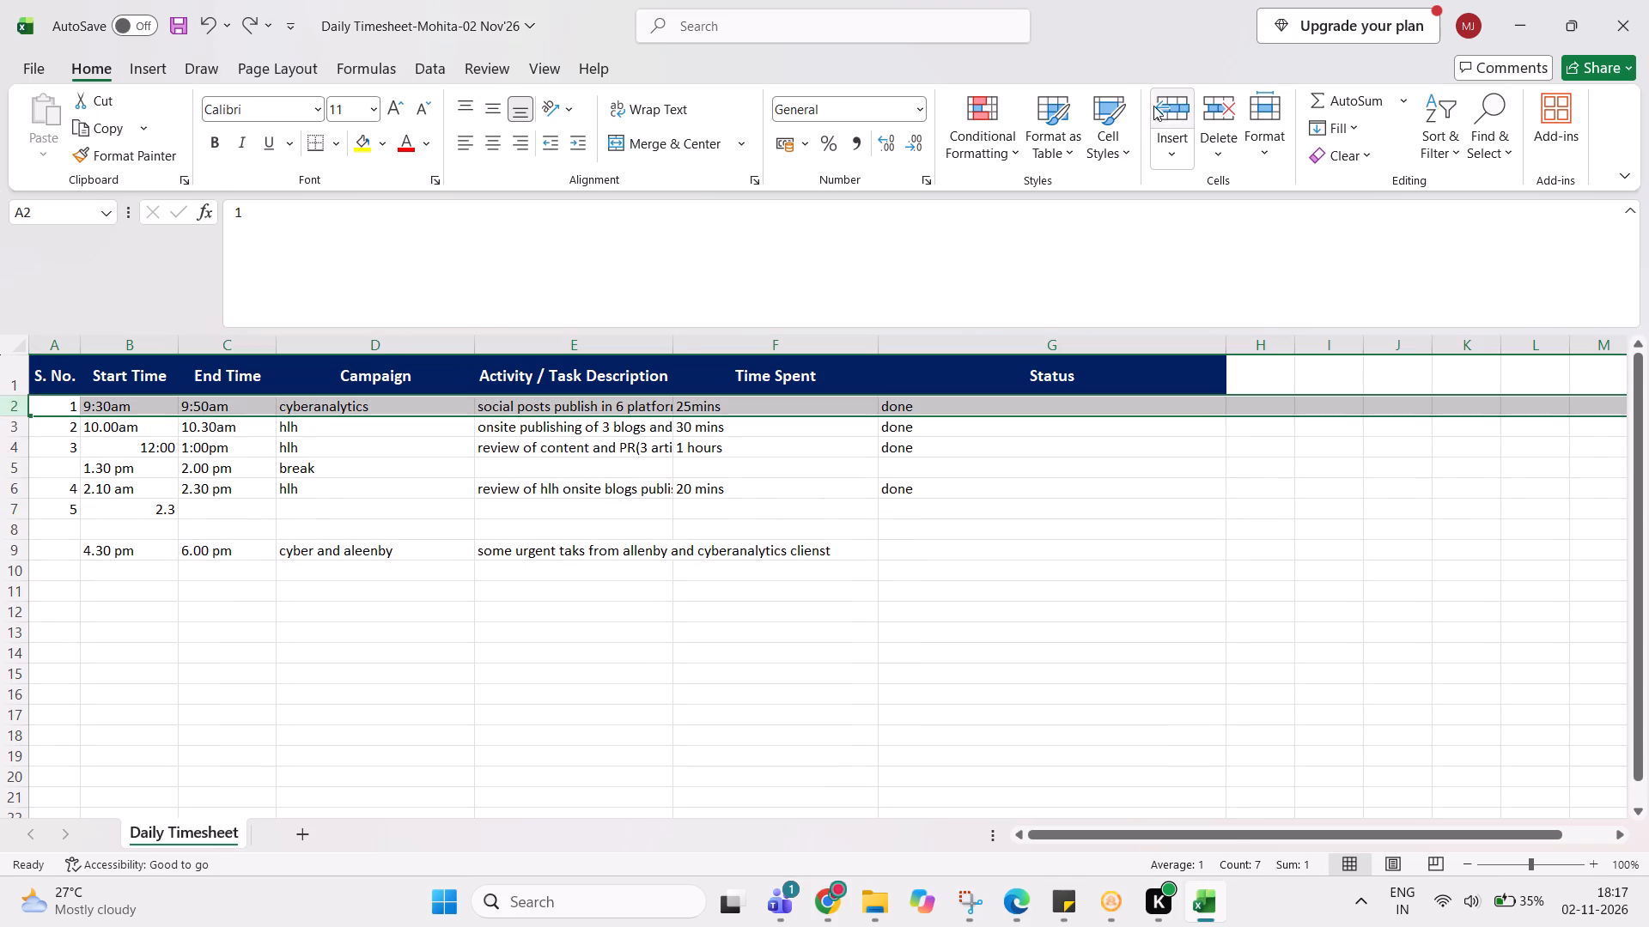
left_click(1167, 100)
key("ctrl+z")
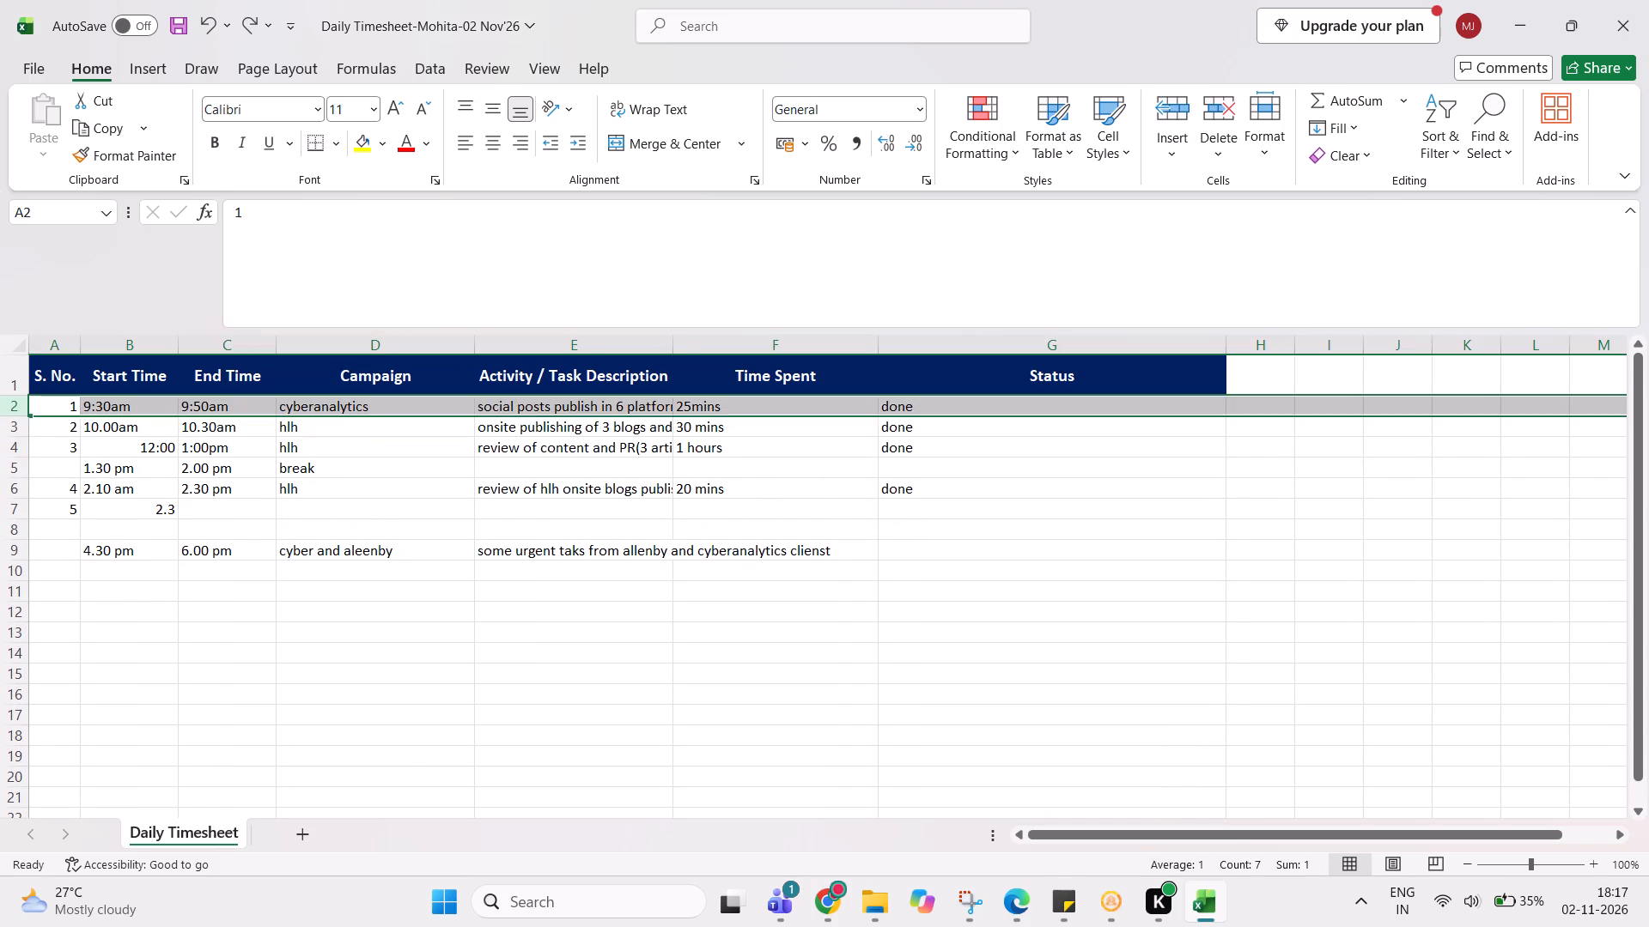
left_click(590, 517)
Insert four blank rows between entry 1 and entry 2.
left_click(17, 408)
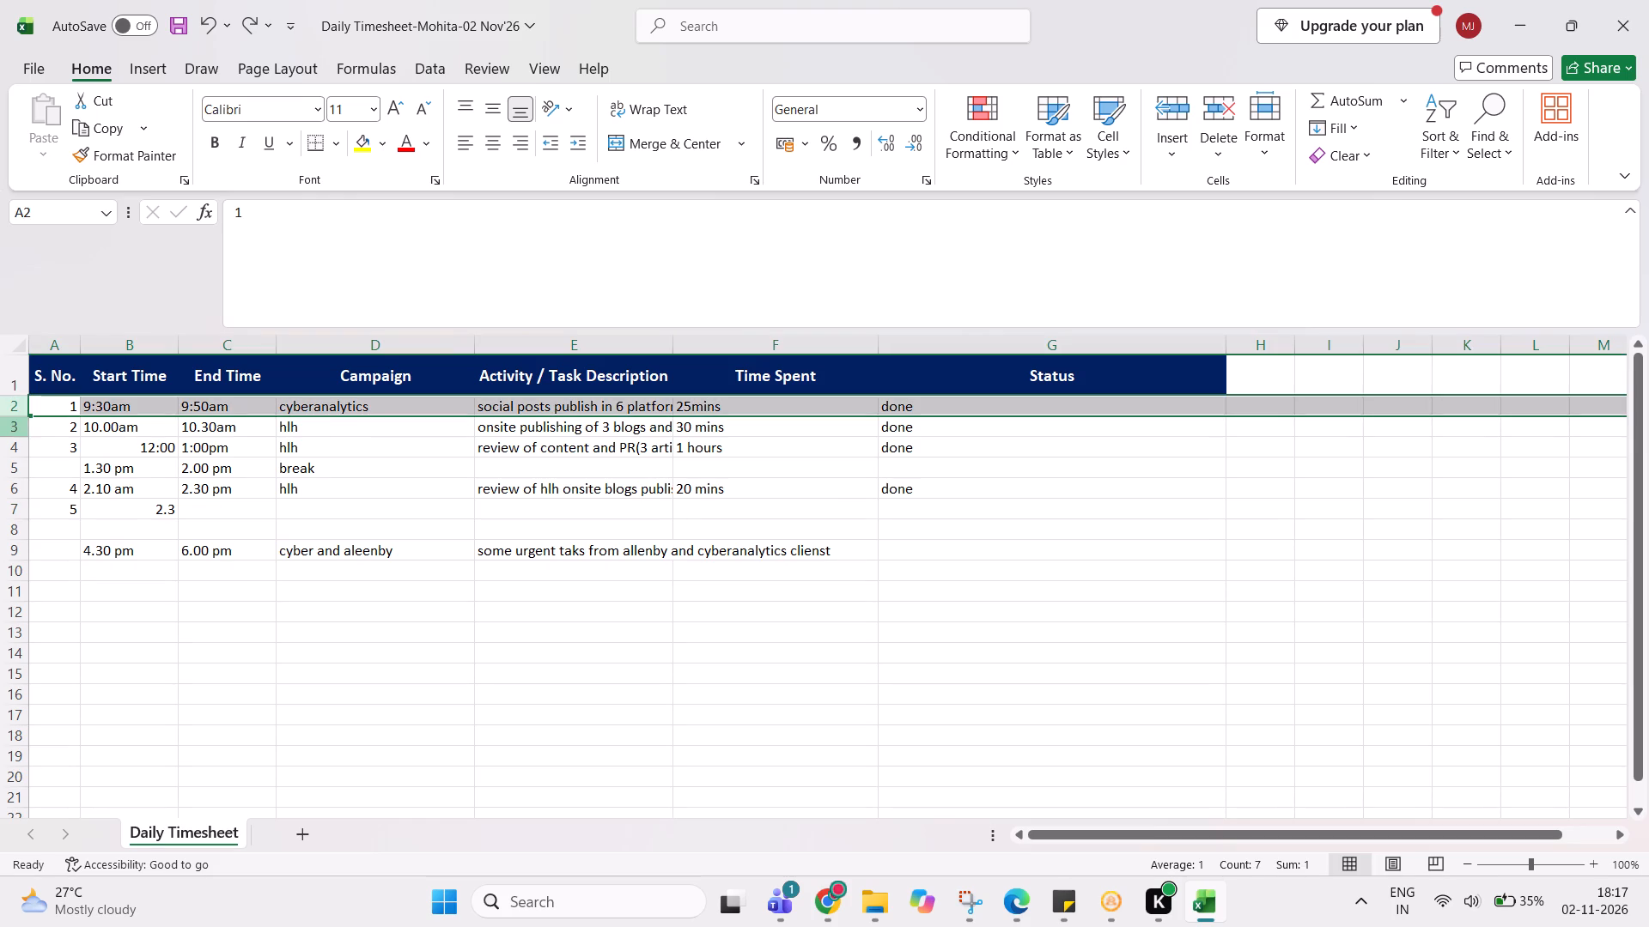
left_click(9, 424)
left_click(1170, 109)
double_click(1170, 109)
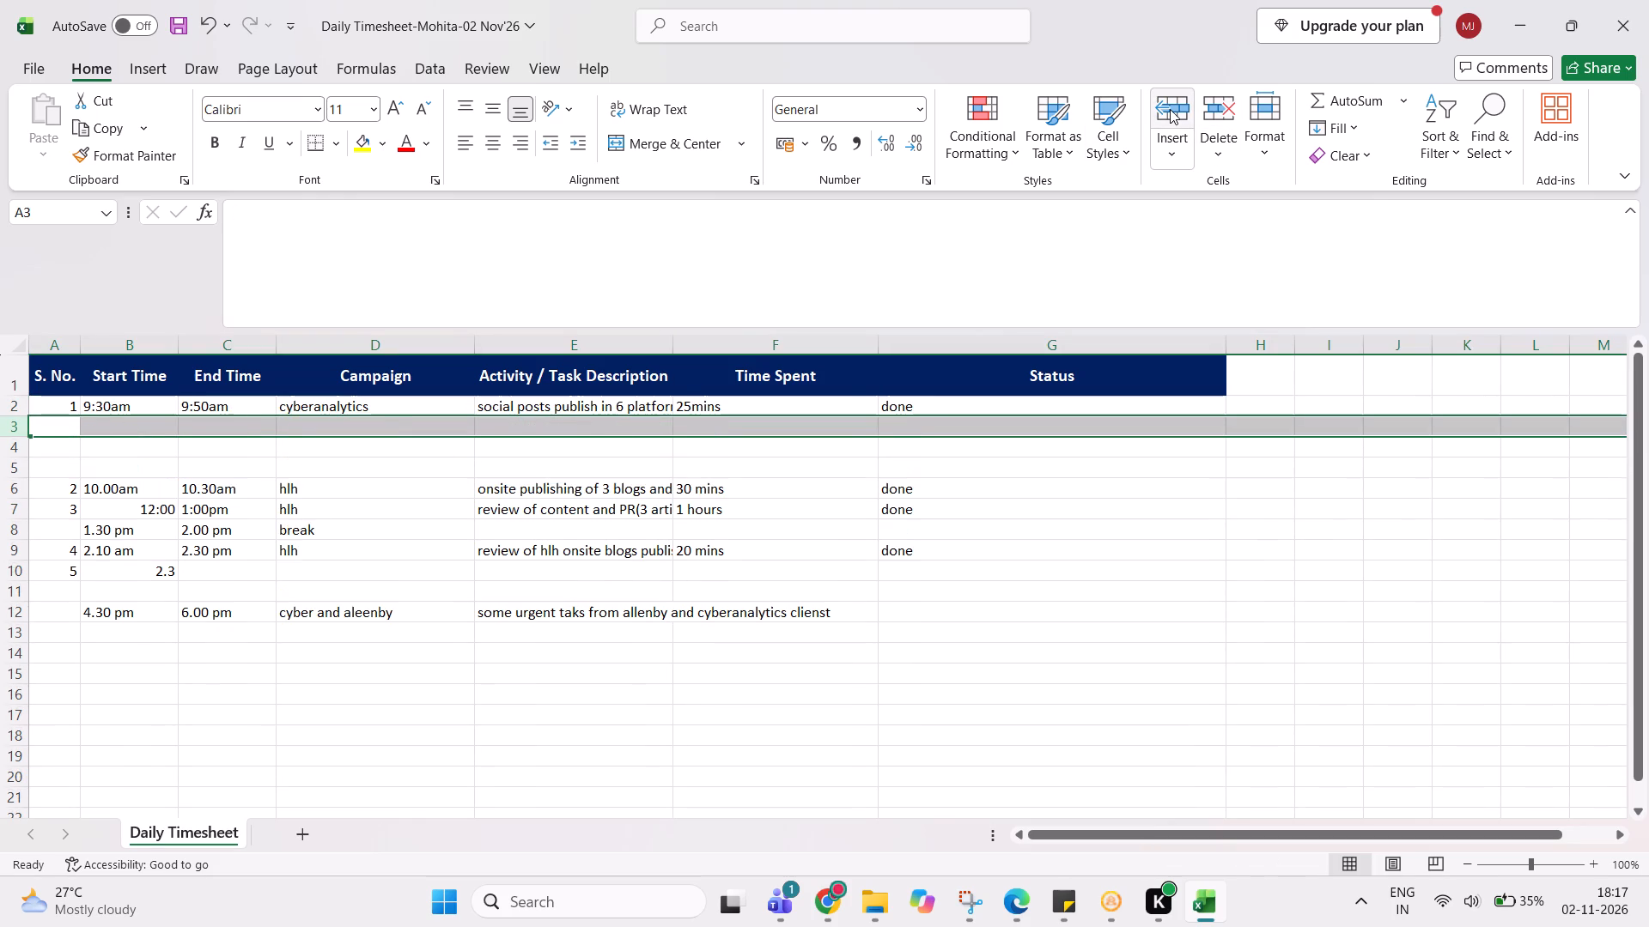
left_click(1170, 109)
left_click(565, 516)
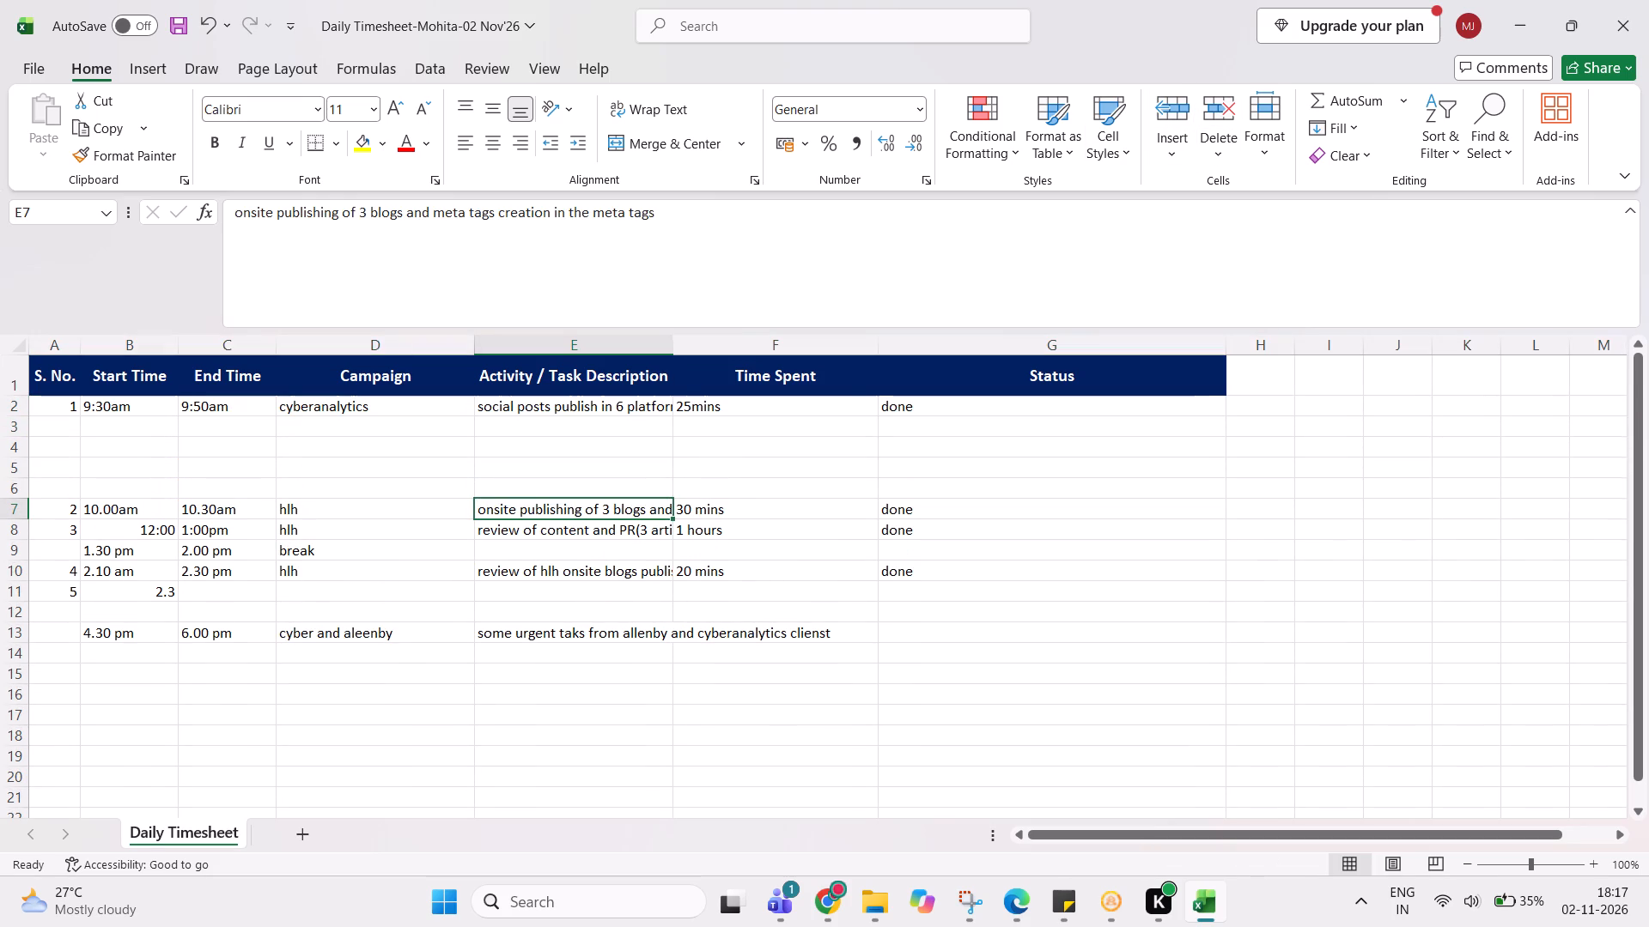
Move entry 1's campaign, activity, time spent and status cells from row 2 to row 5.
left_click_drag(47, 411, 246, 403)
left_click(362, 396)
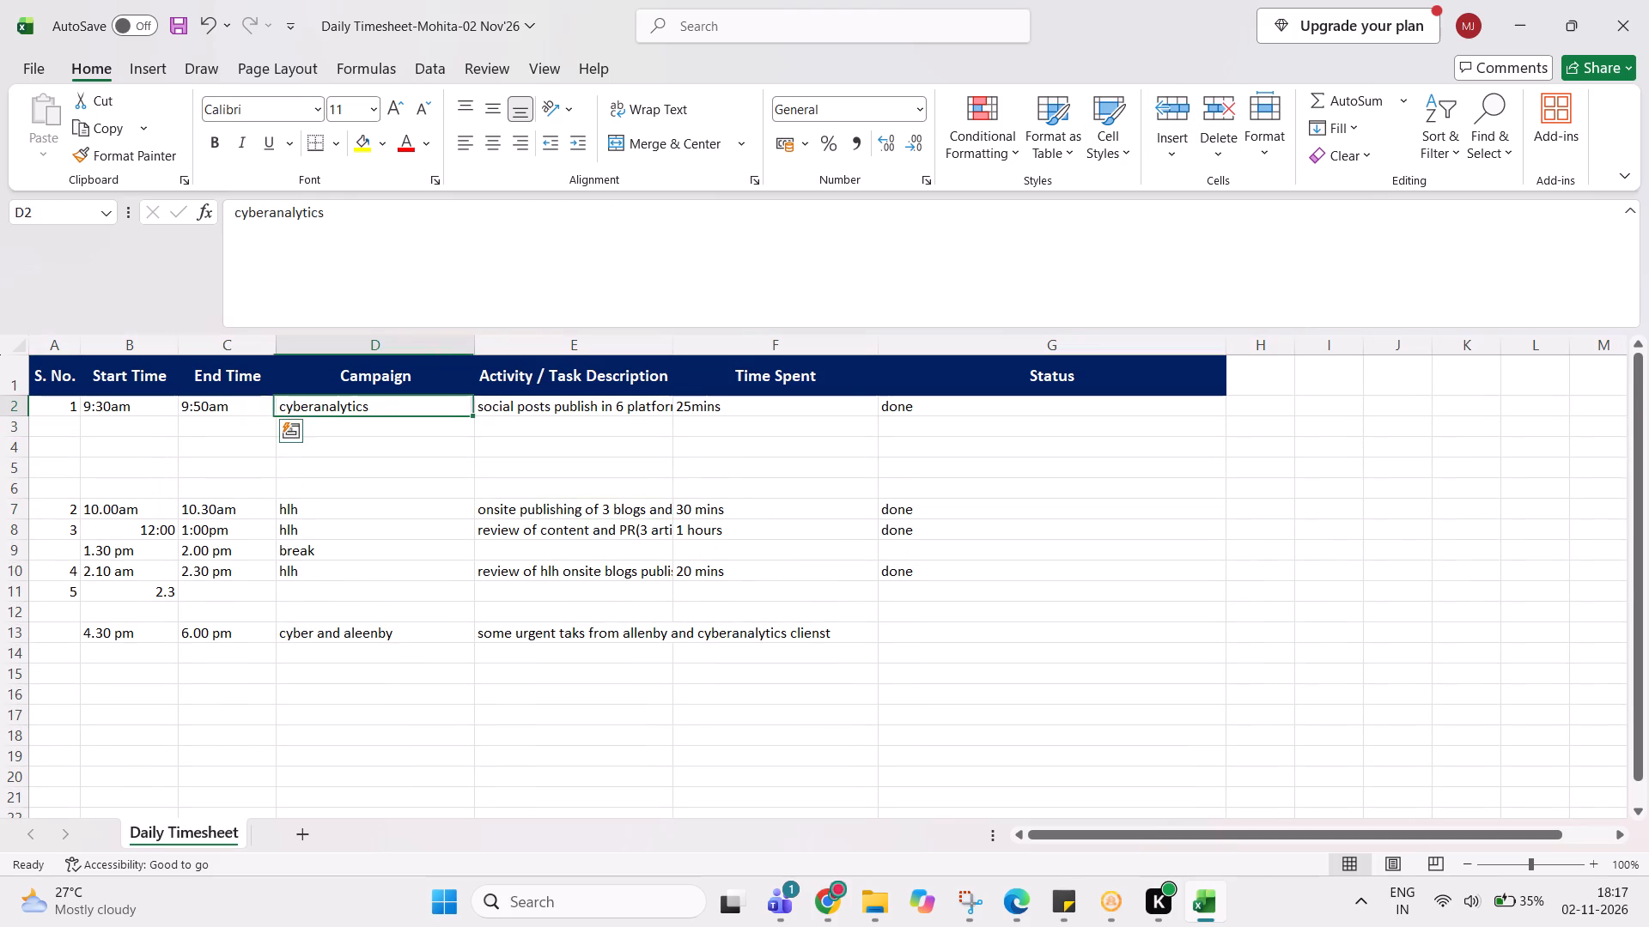
left_click_drag(373, 405, 899, 409)
key("ctrl+x")
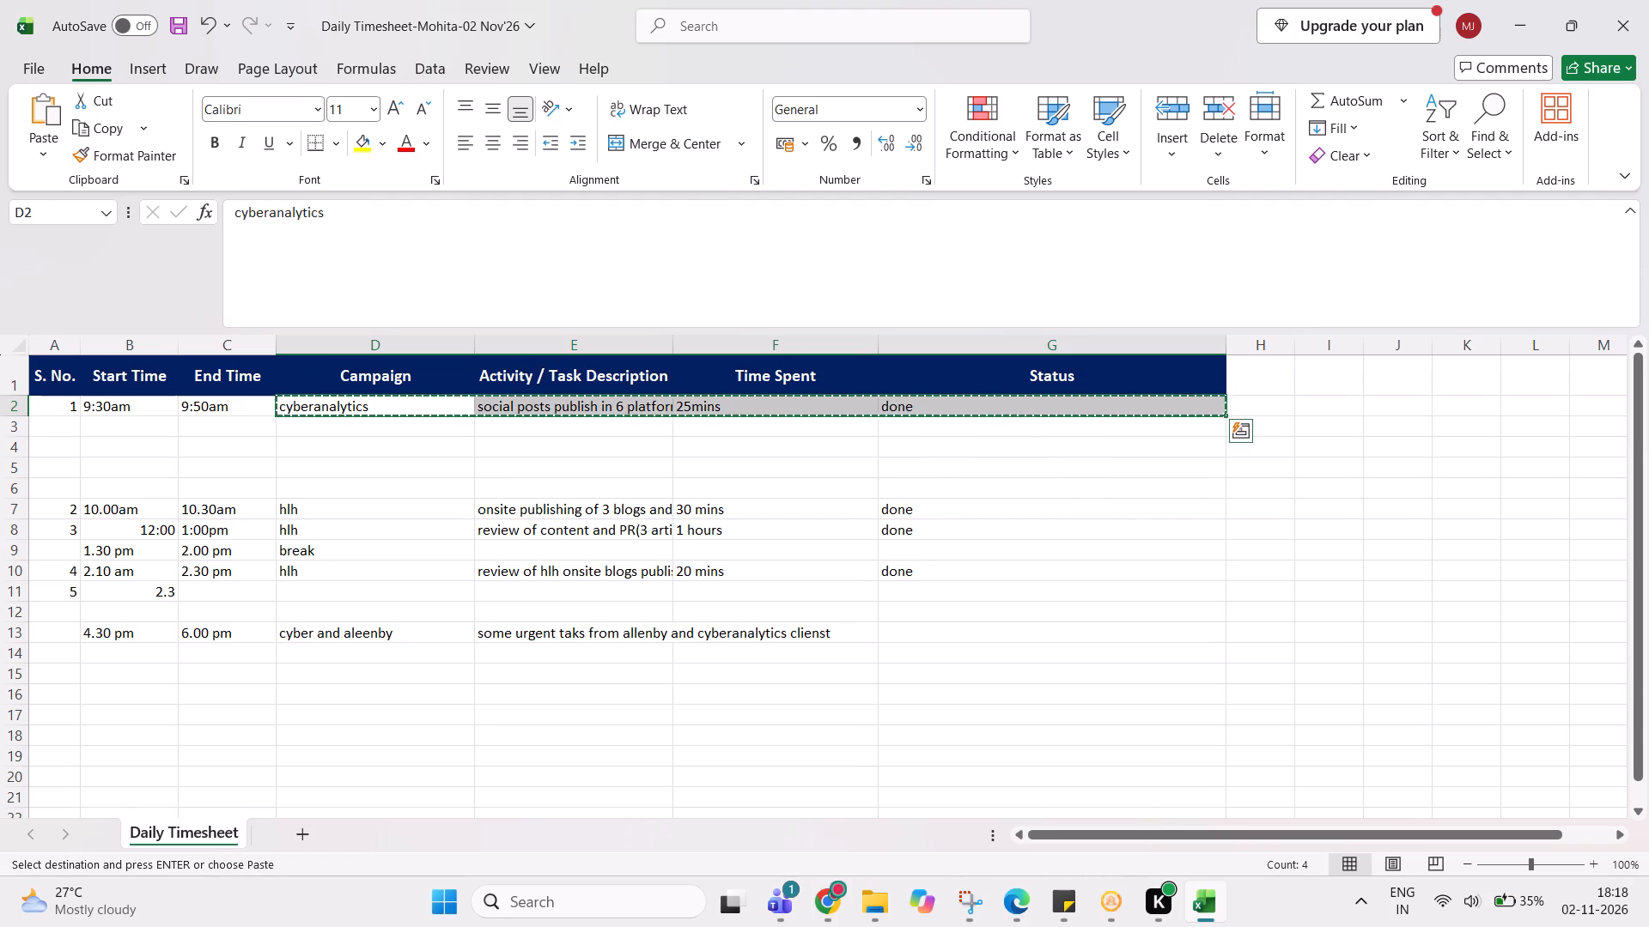
left_click(214, 474)
left_click(333, 467)
key("ctrl+v")
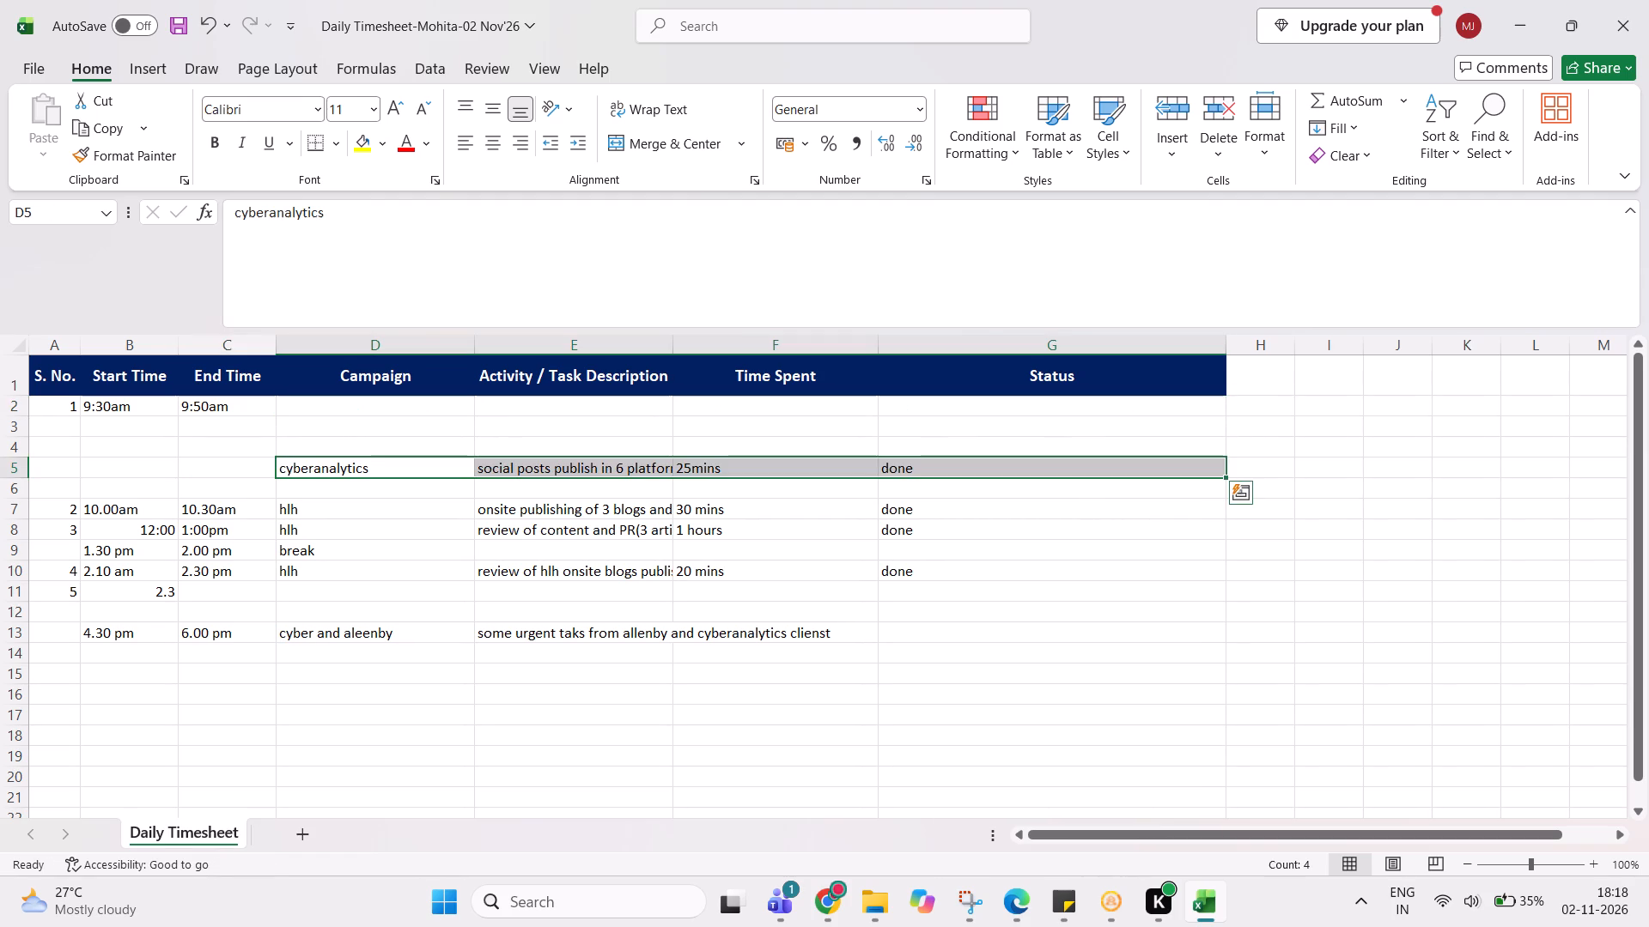
Set row 2's end time to "10.00 am".
double_click(212, 409)
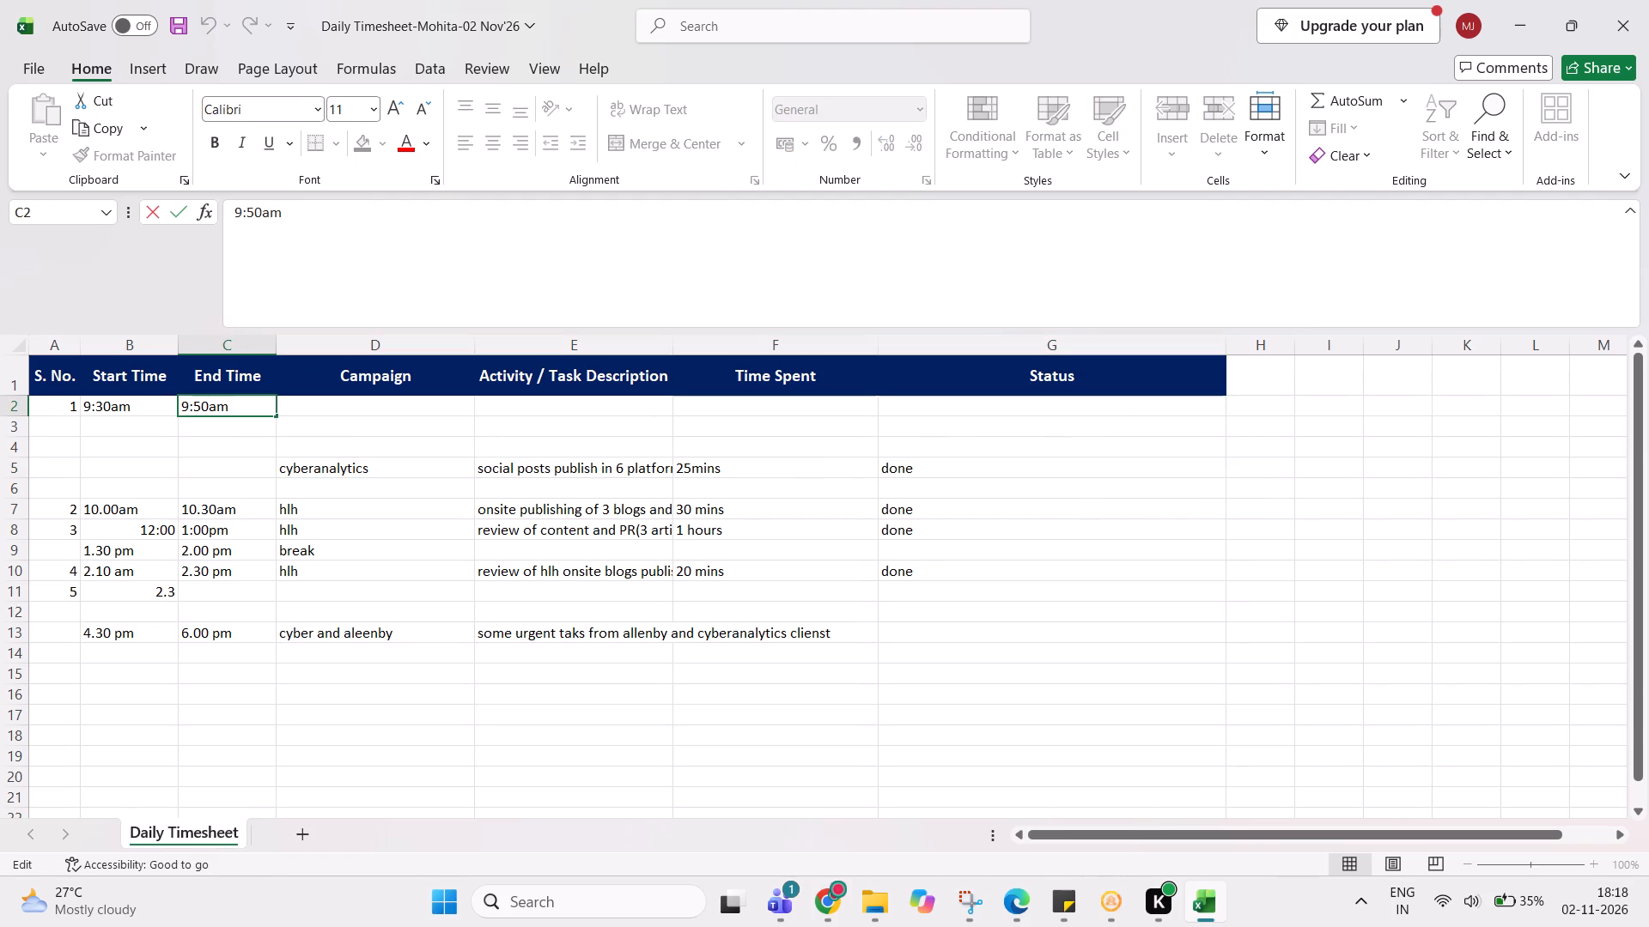
left_click_drag(246, 409, 180, 408)
left_click(257, 438)
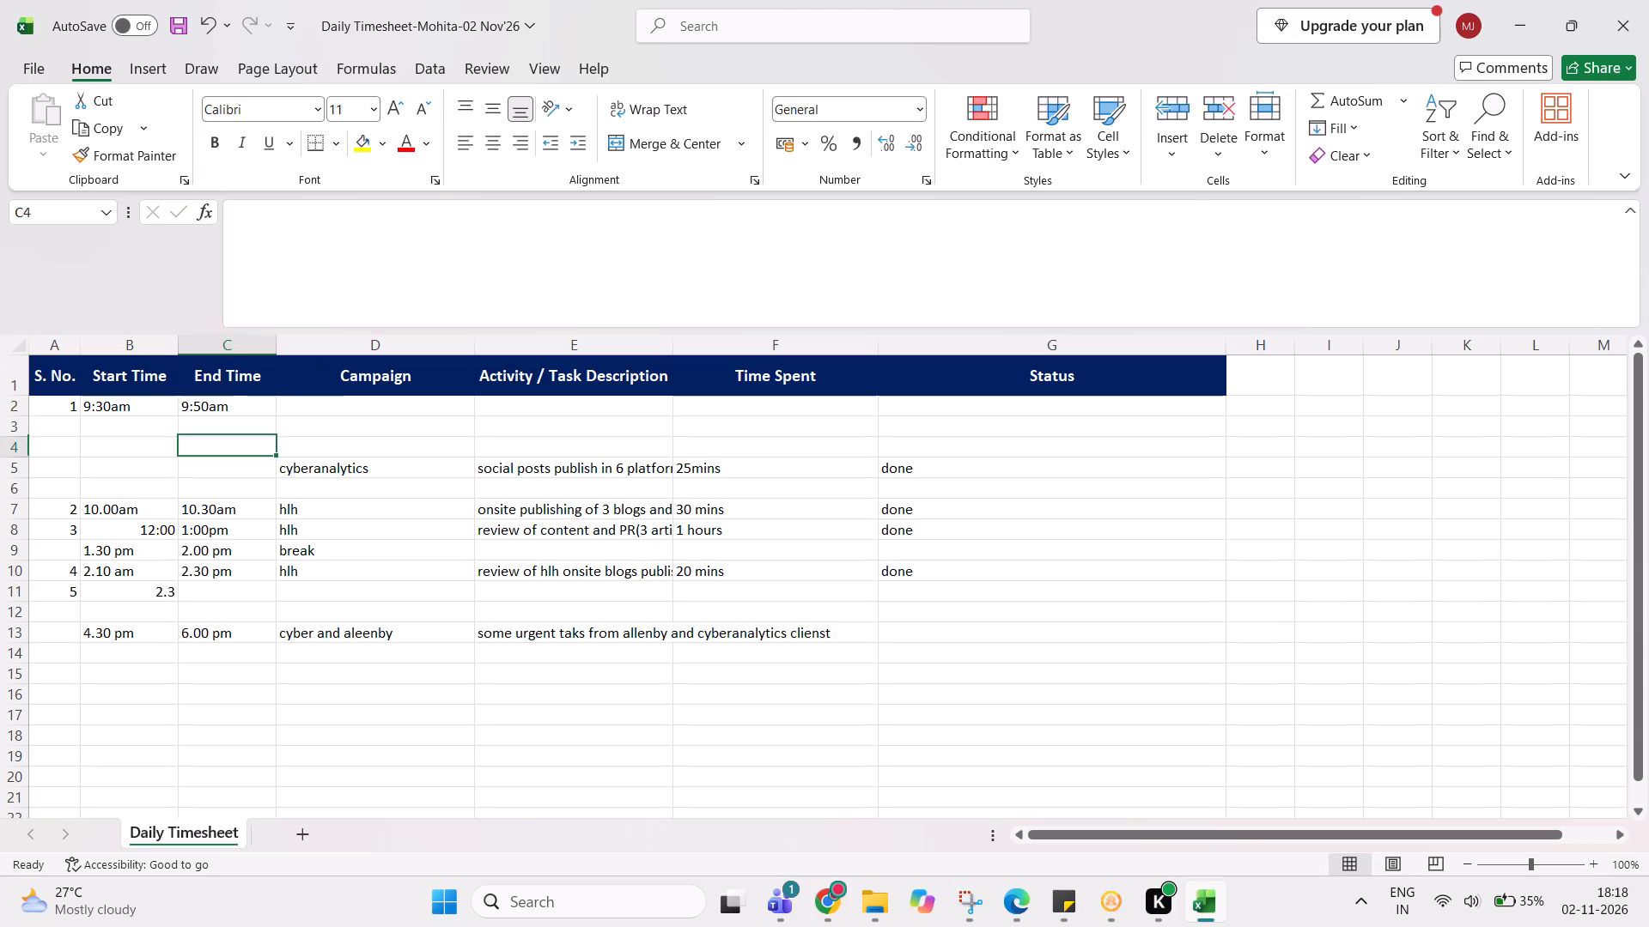
left_click(232, 404)
left_click(253, 406)
left_click_drag(253, 406, 176, 404)
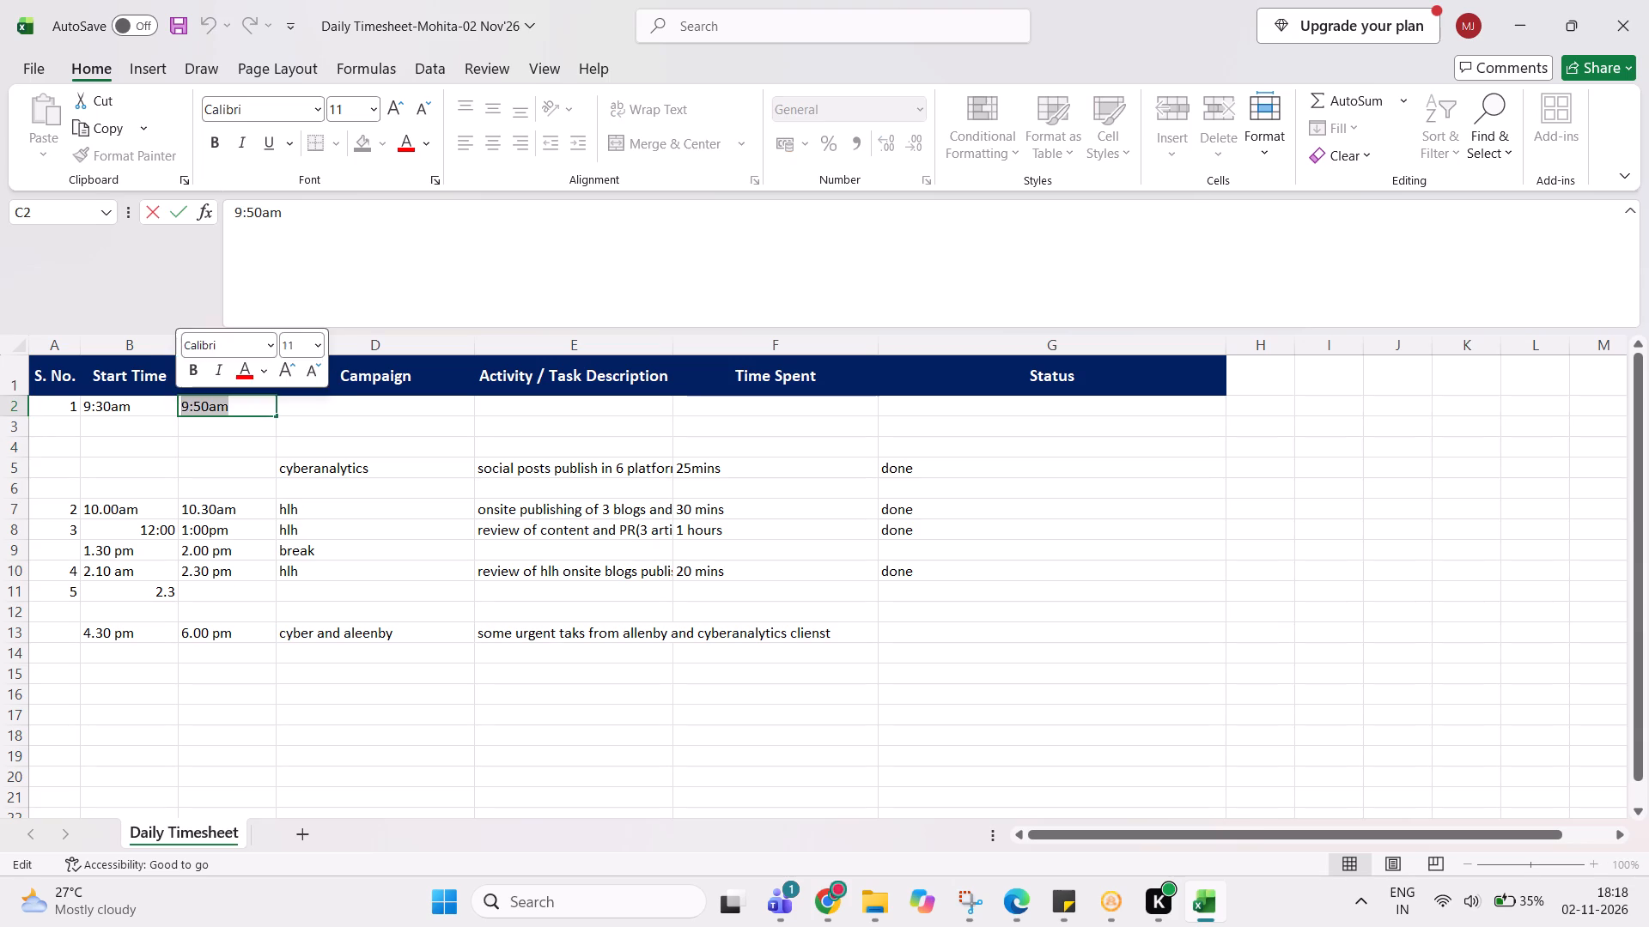
type("10.00")
key("space")
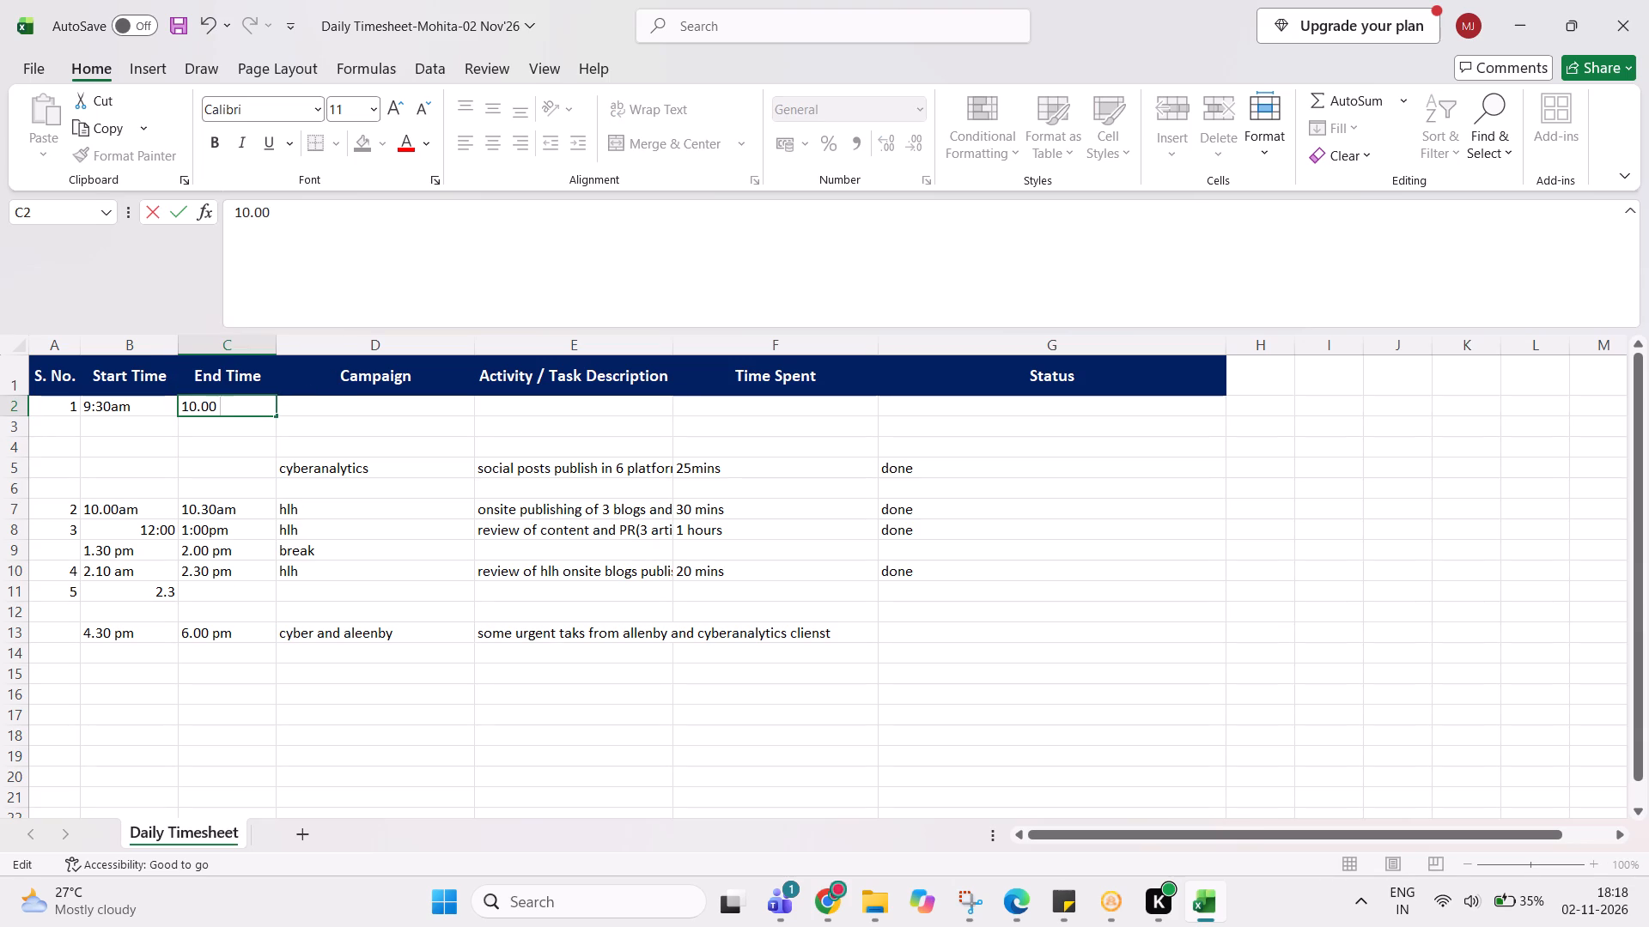
type("am")
Set row 2's campaign to "berdjkaluss" and its activity to "quora wririntg".
left_click(341, 409)
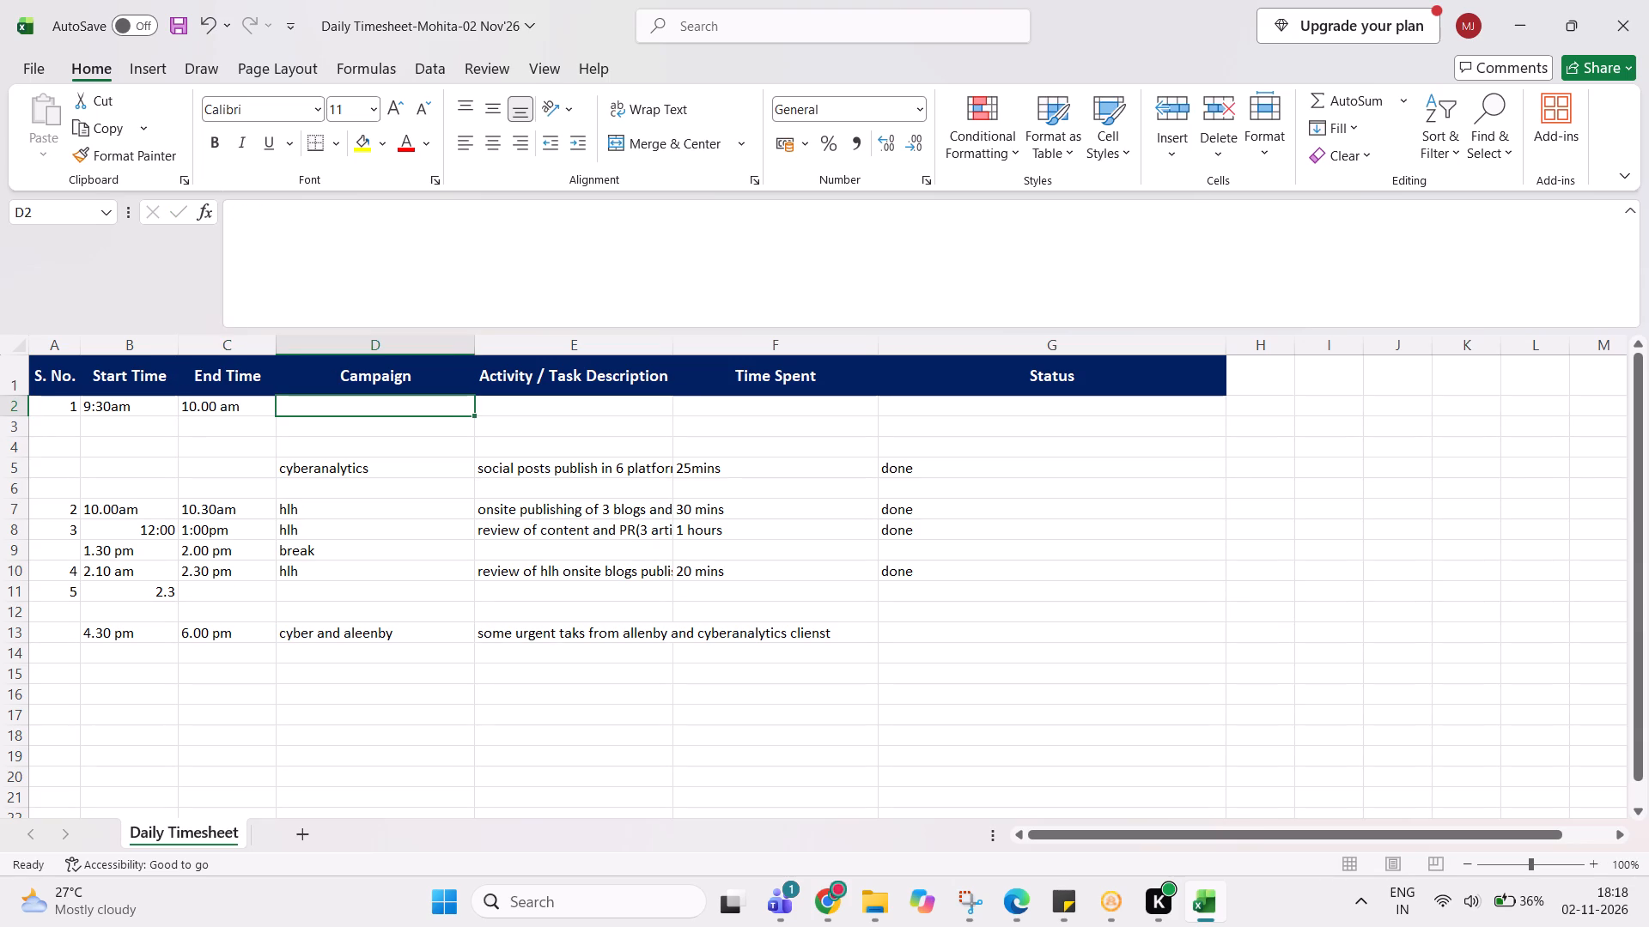
type("berdjkaluss")
key("space")
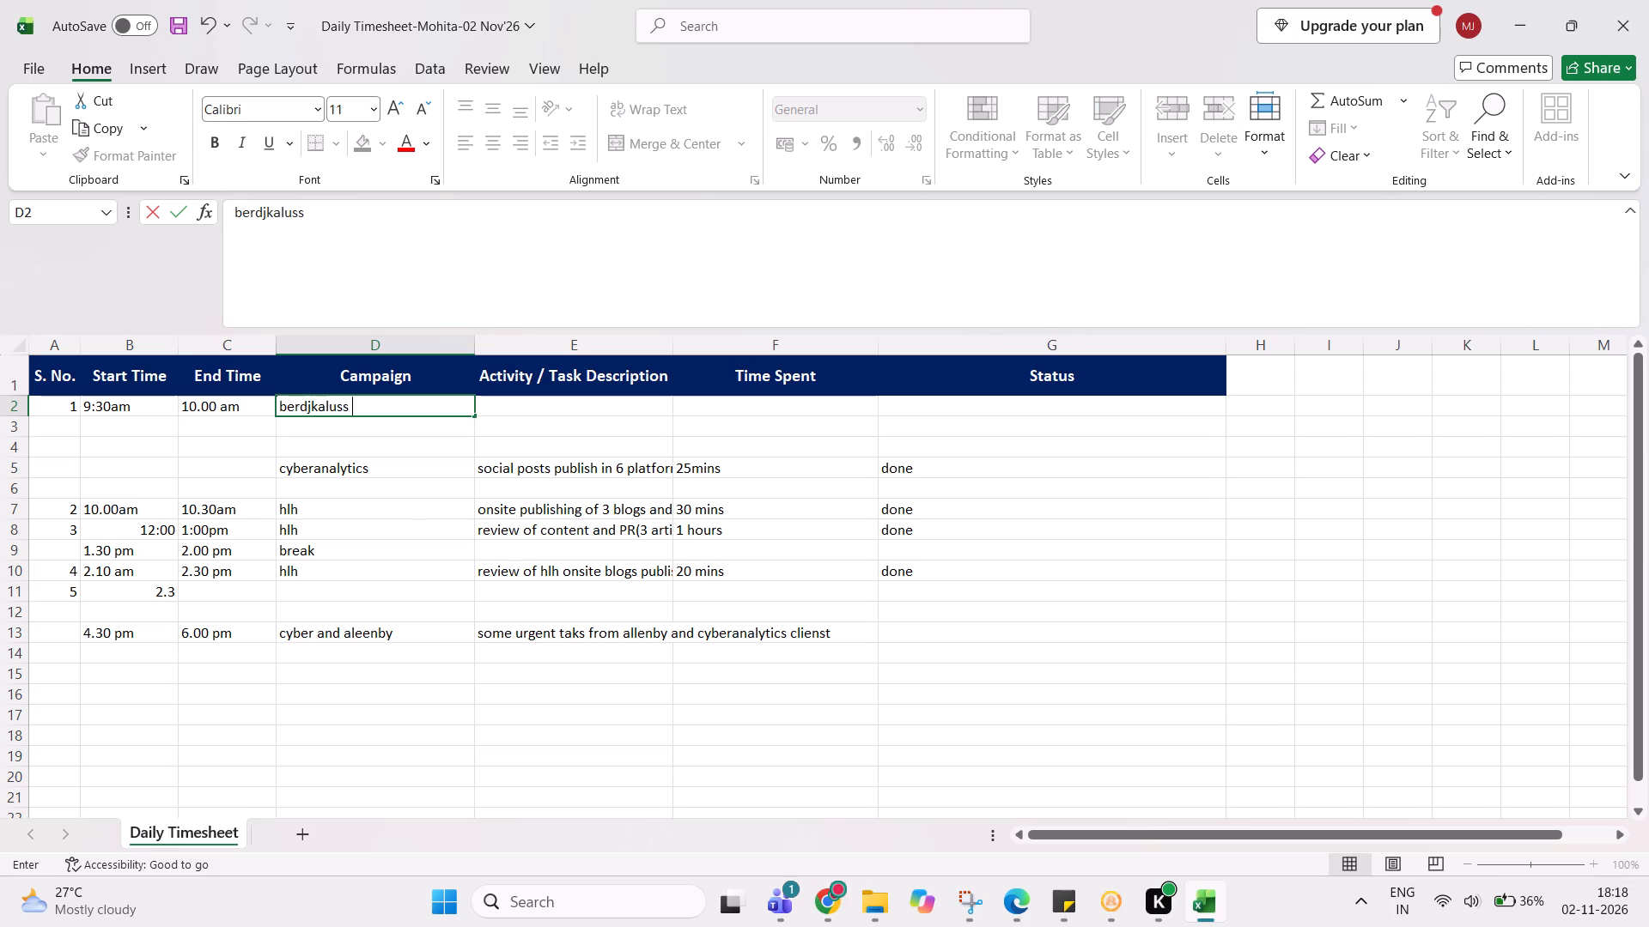
left_click(515, 407)
type("quora wririntg")
left_click(714, 406)
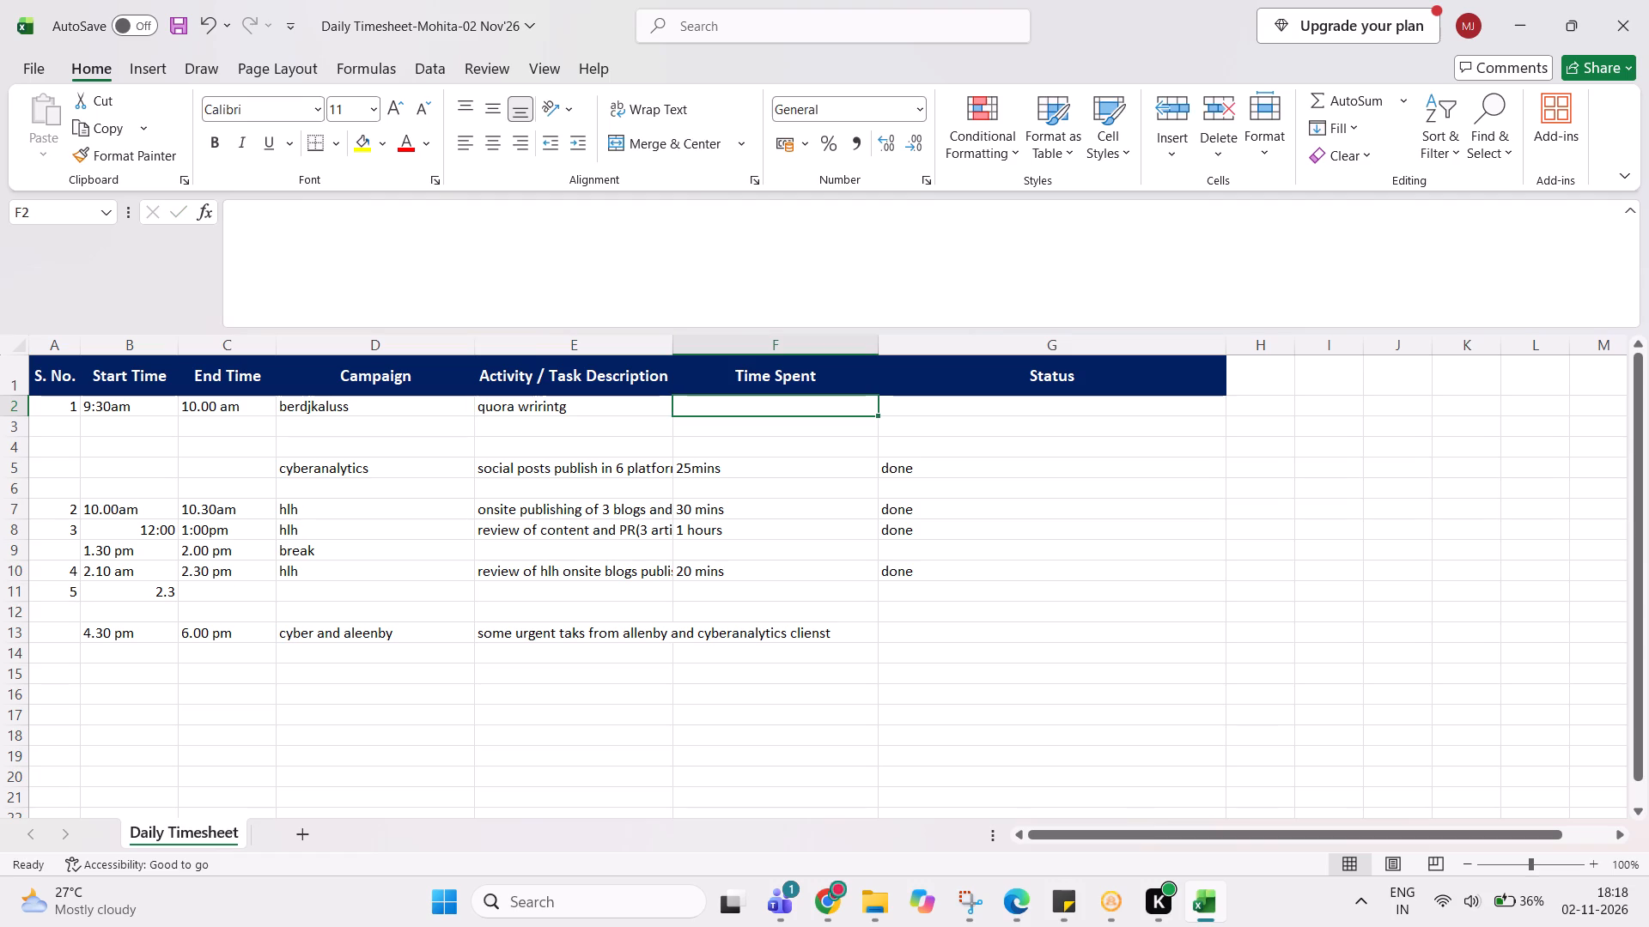
Set row 2's start time to "9:35am".
double_click(113, 407)
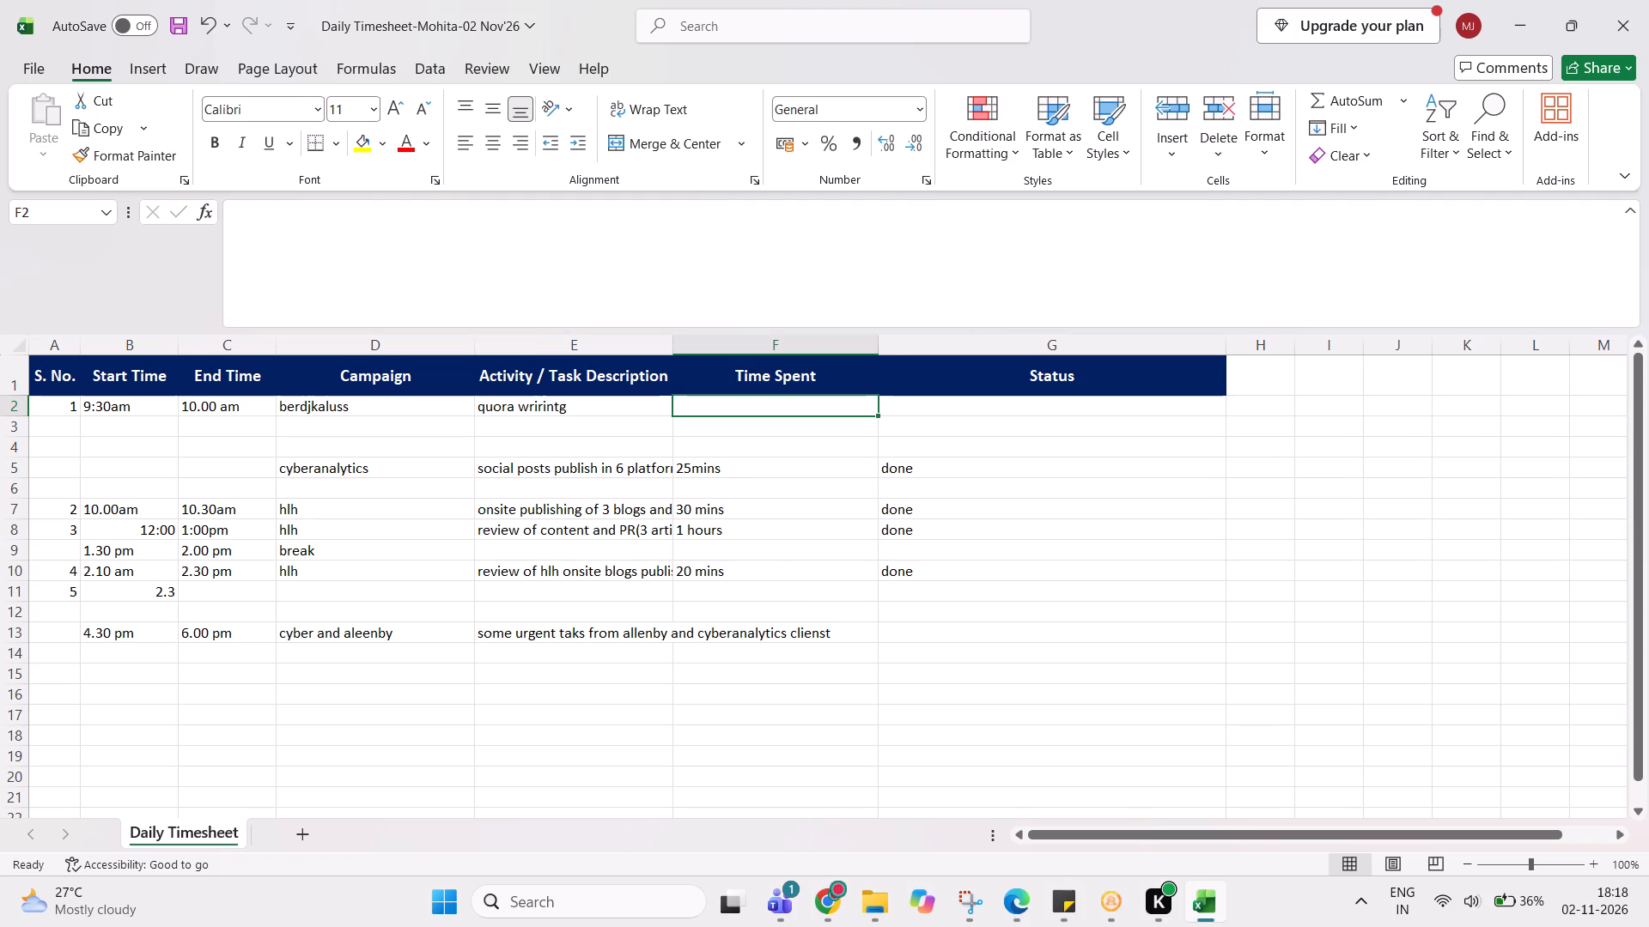
left_click(111, 407)
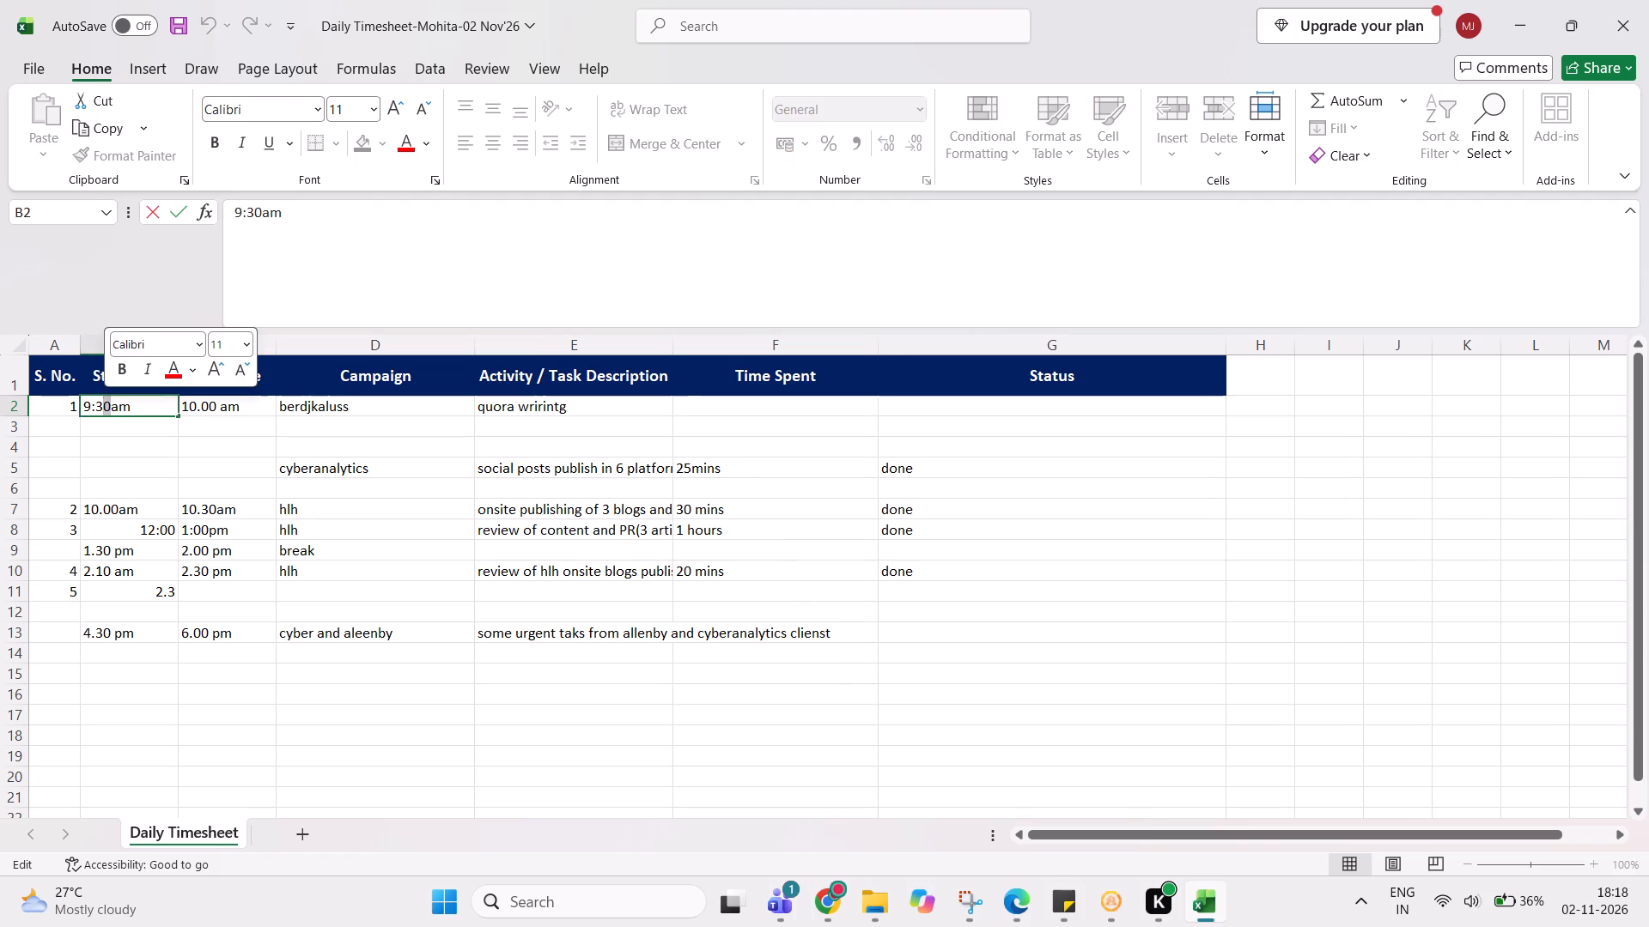
key("5")
left_click(240, 430)
left_click(119, 406)
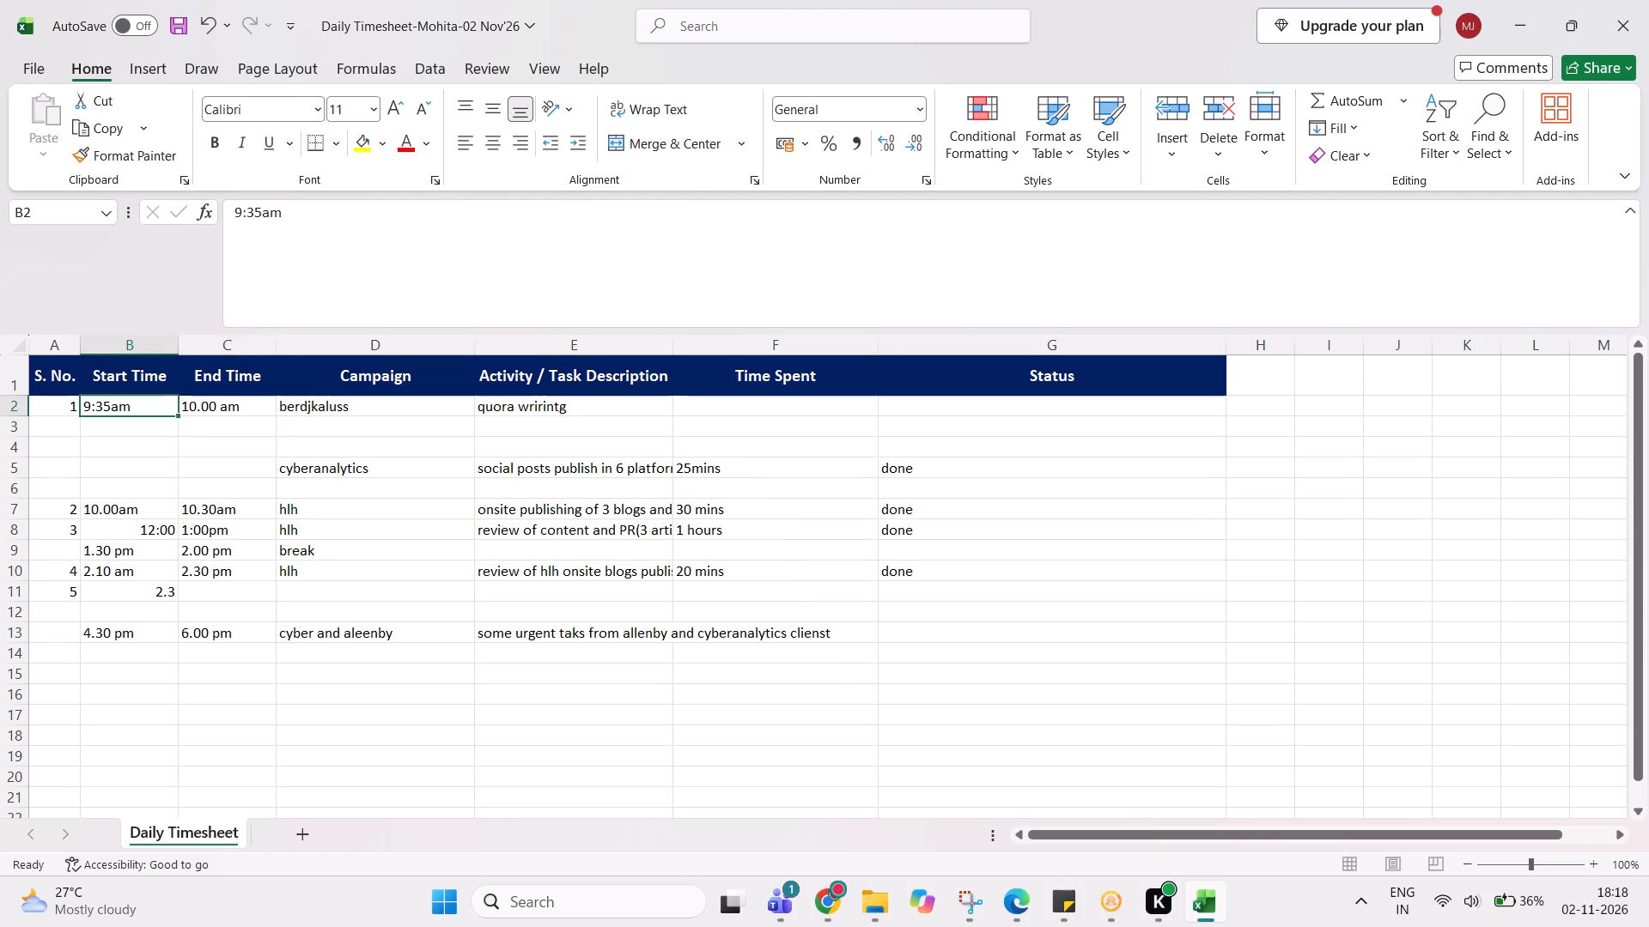
Fill row 3 with start time "10.00 am", end time "10.00 pm", campaign "the fireplace" and activity "quora wriritng".
left_click(138, 430)
type("10.00 am")
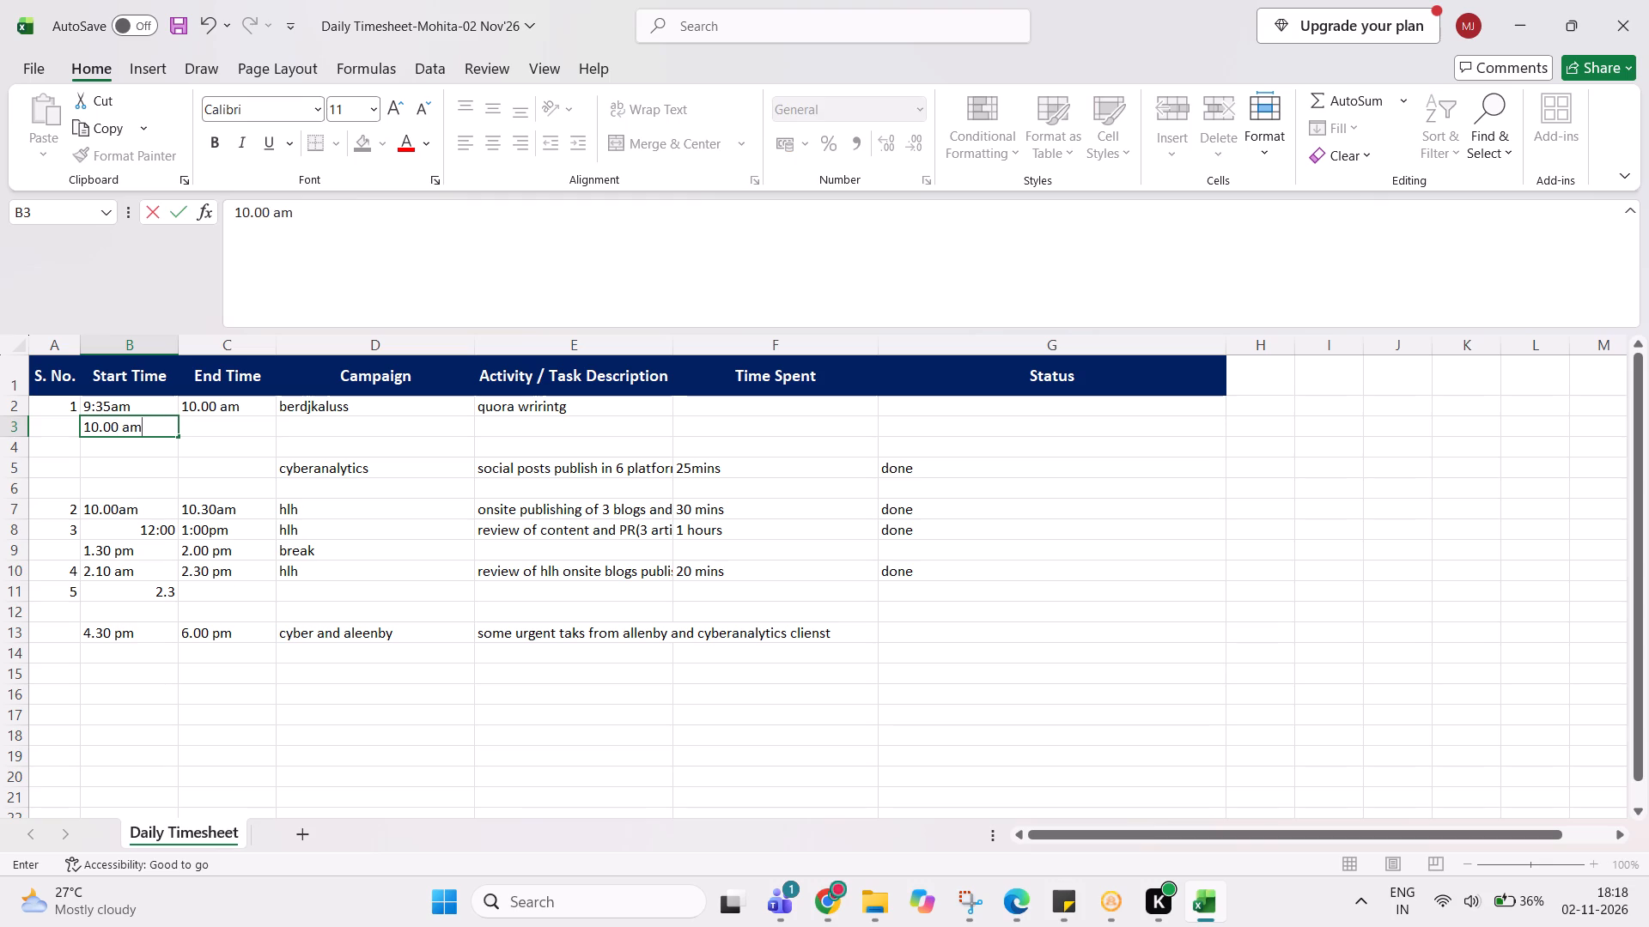
left_click(207, 428)
type("10.00 pm")
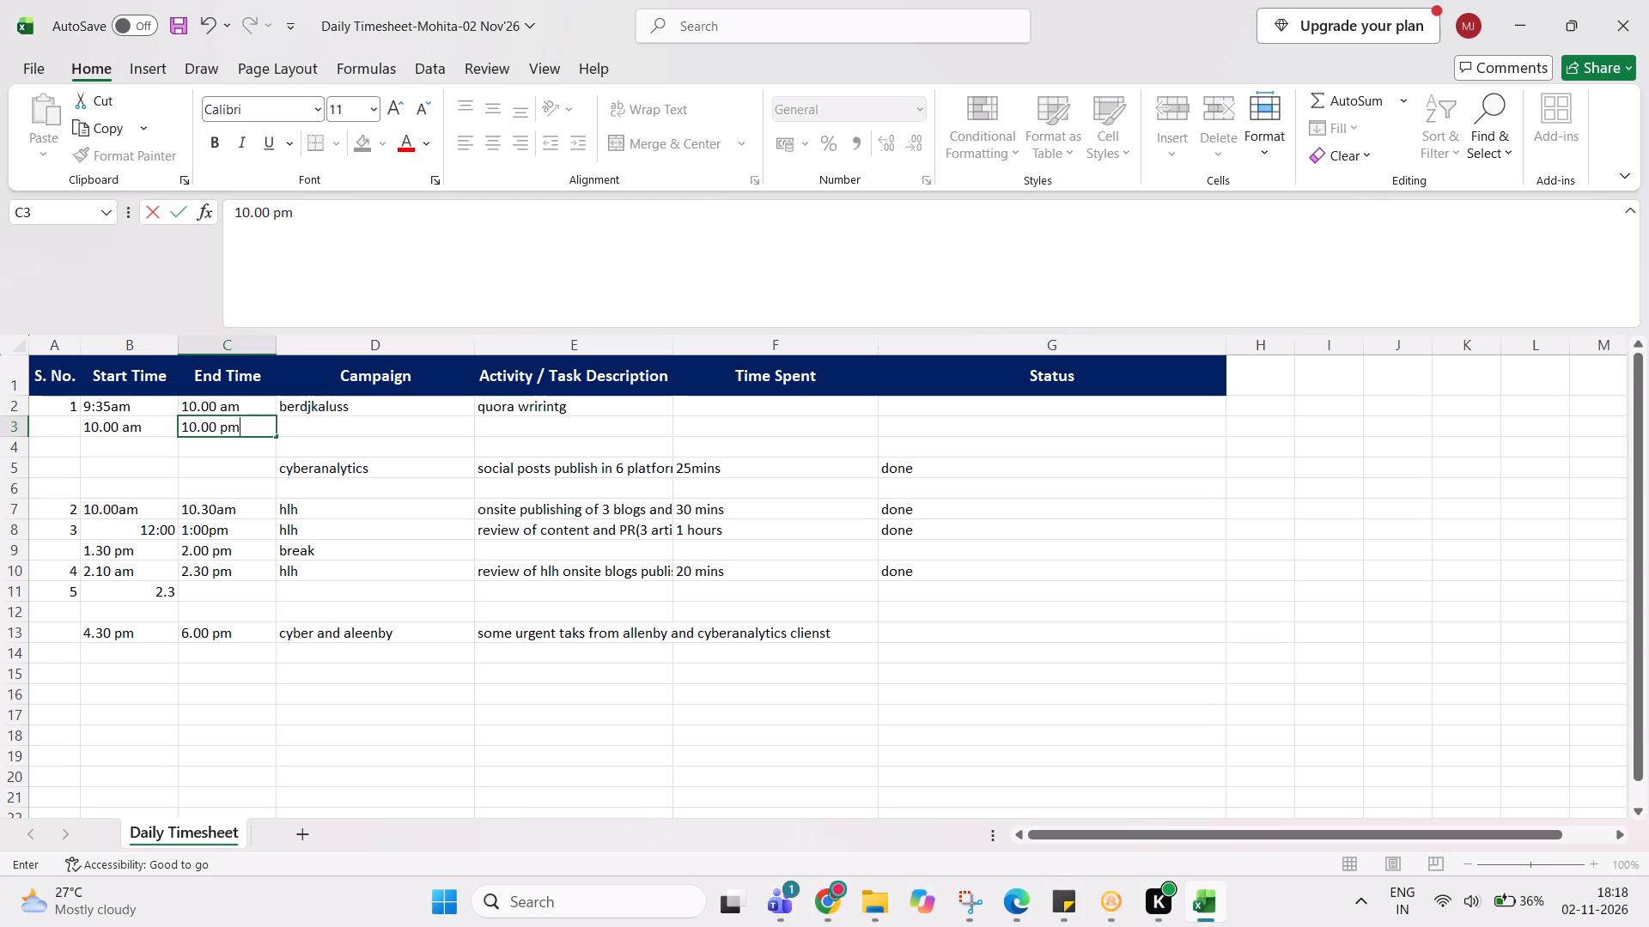
left_click(344, 433)
type("the fireplace")
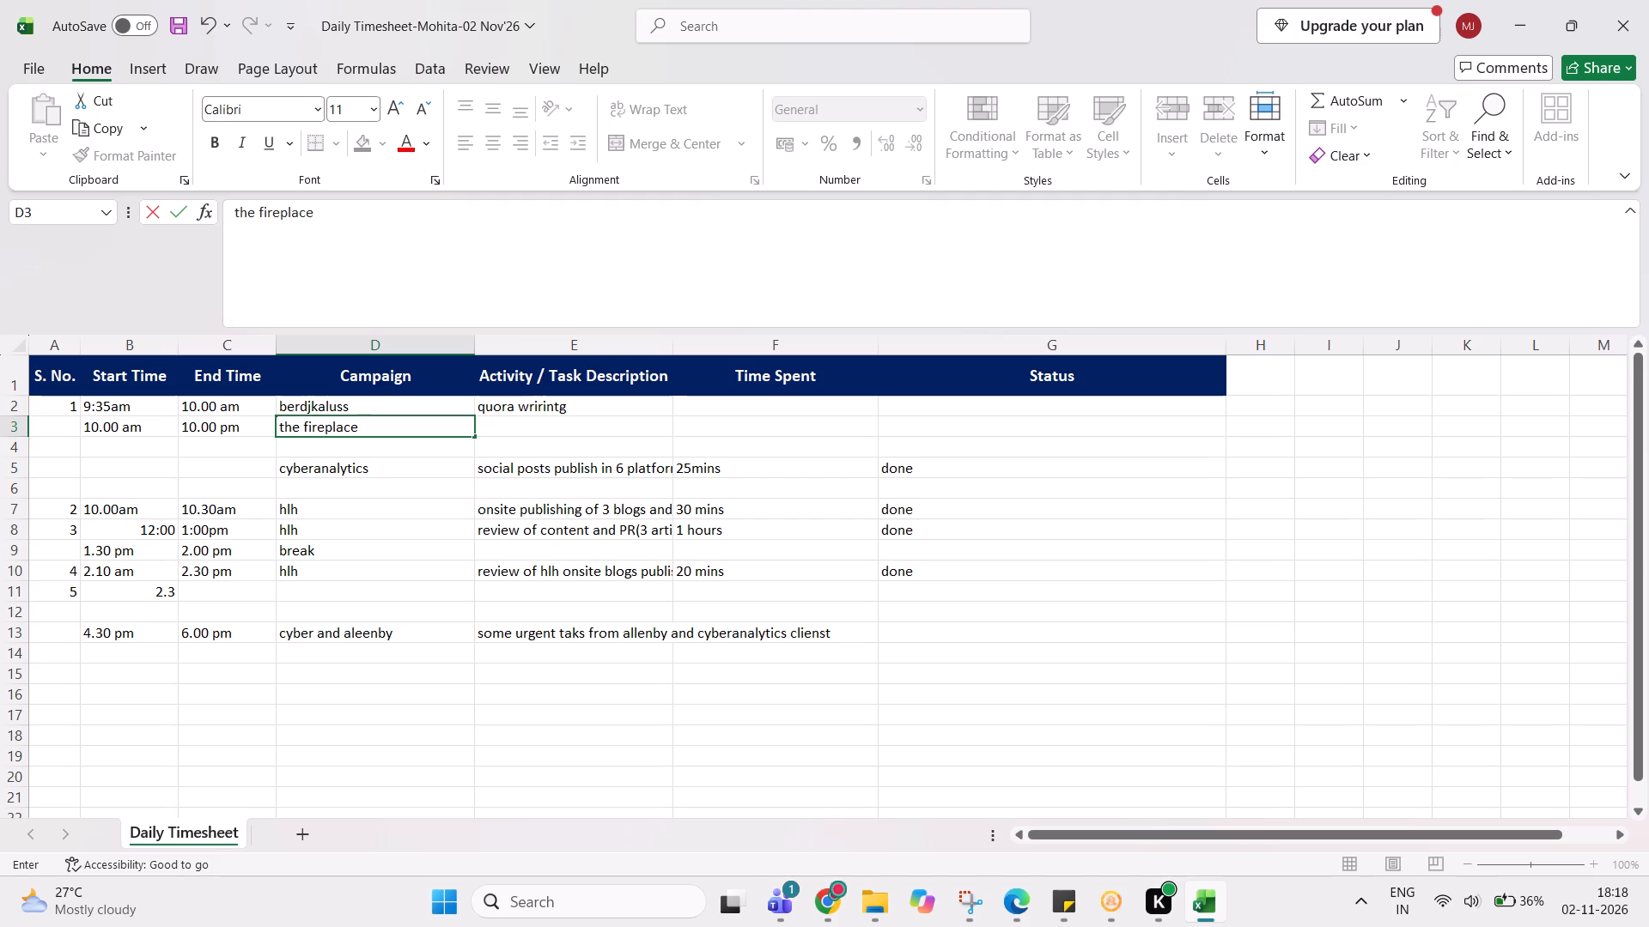
left_click(526, 419)
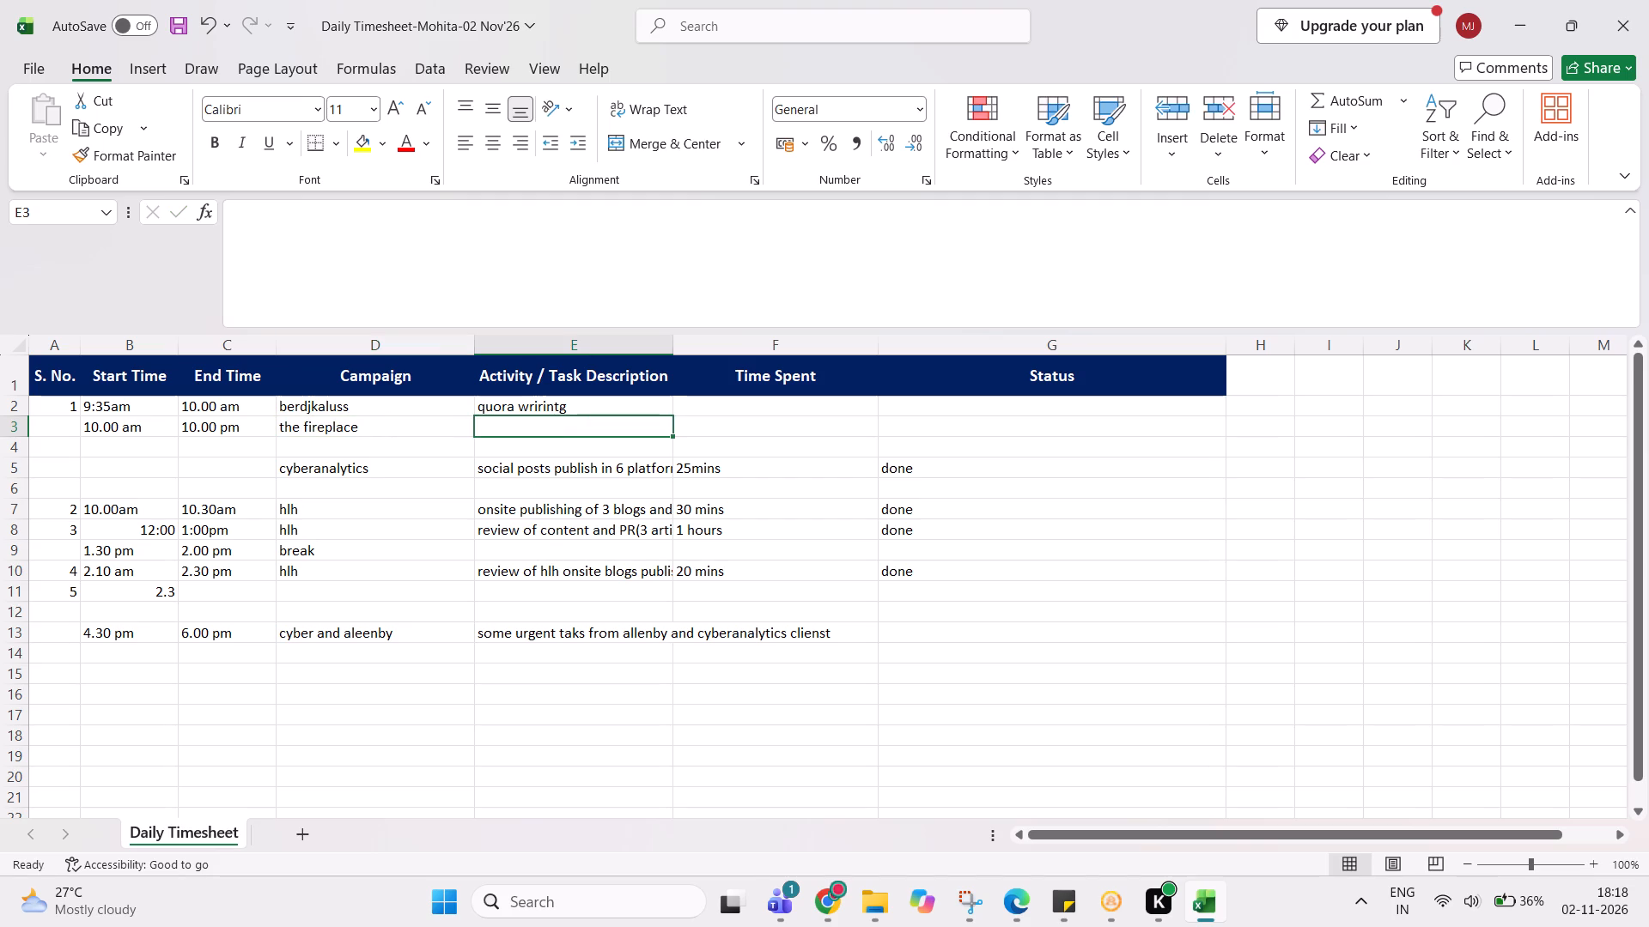
type("quora wriritng")
left_click(597, 485)
Fill the serial number from row 2 down into row 3.
left_click(72, 401)
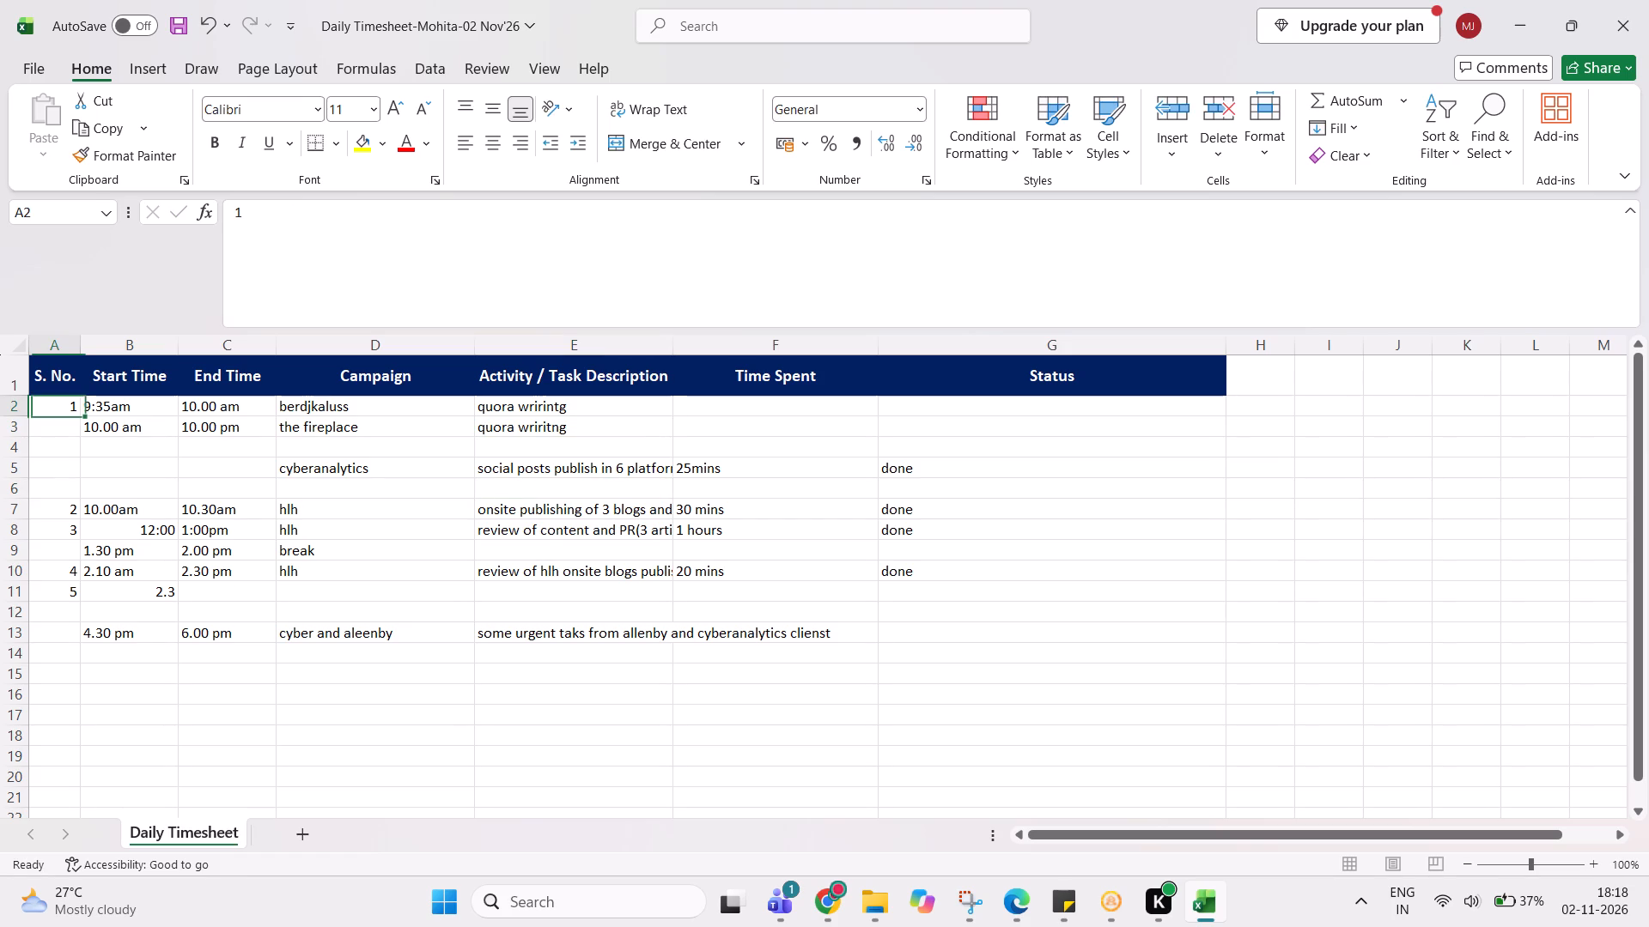
left_click_drag(79, 414, 82, 437)
Set the status of rows 2 and 3 to "done".
left_click(752, 406)
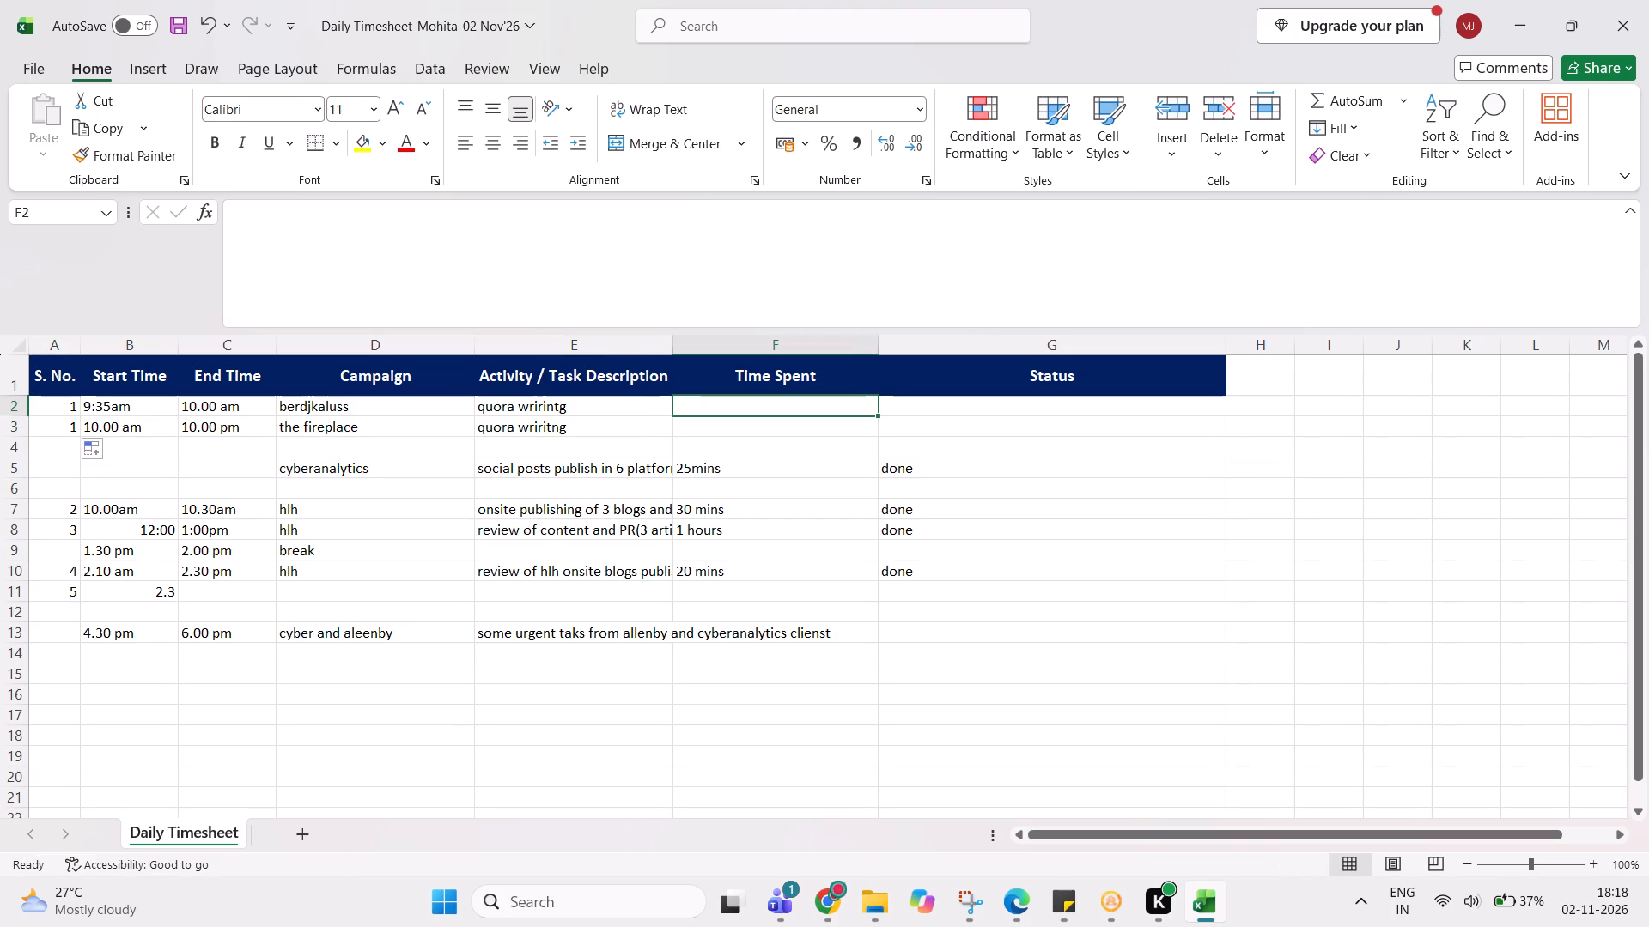
left_click(947, 409)
type("done")
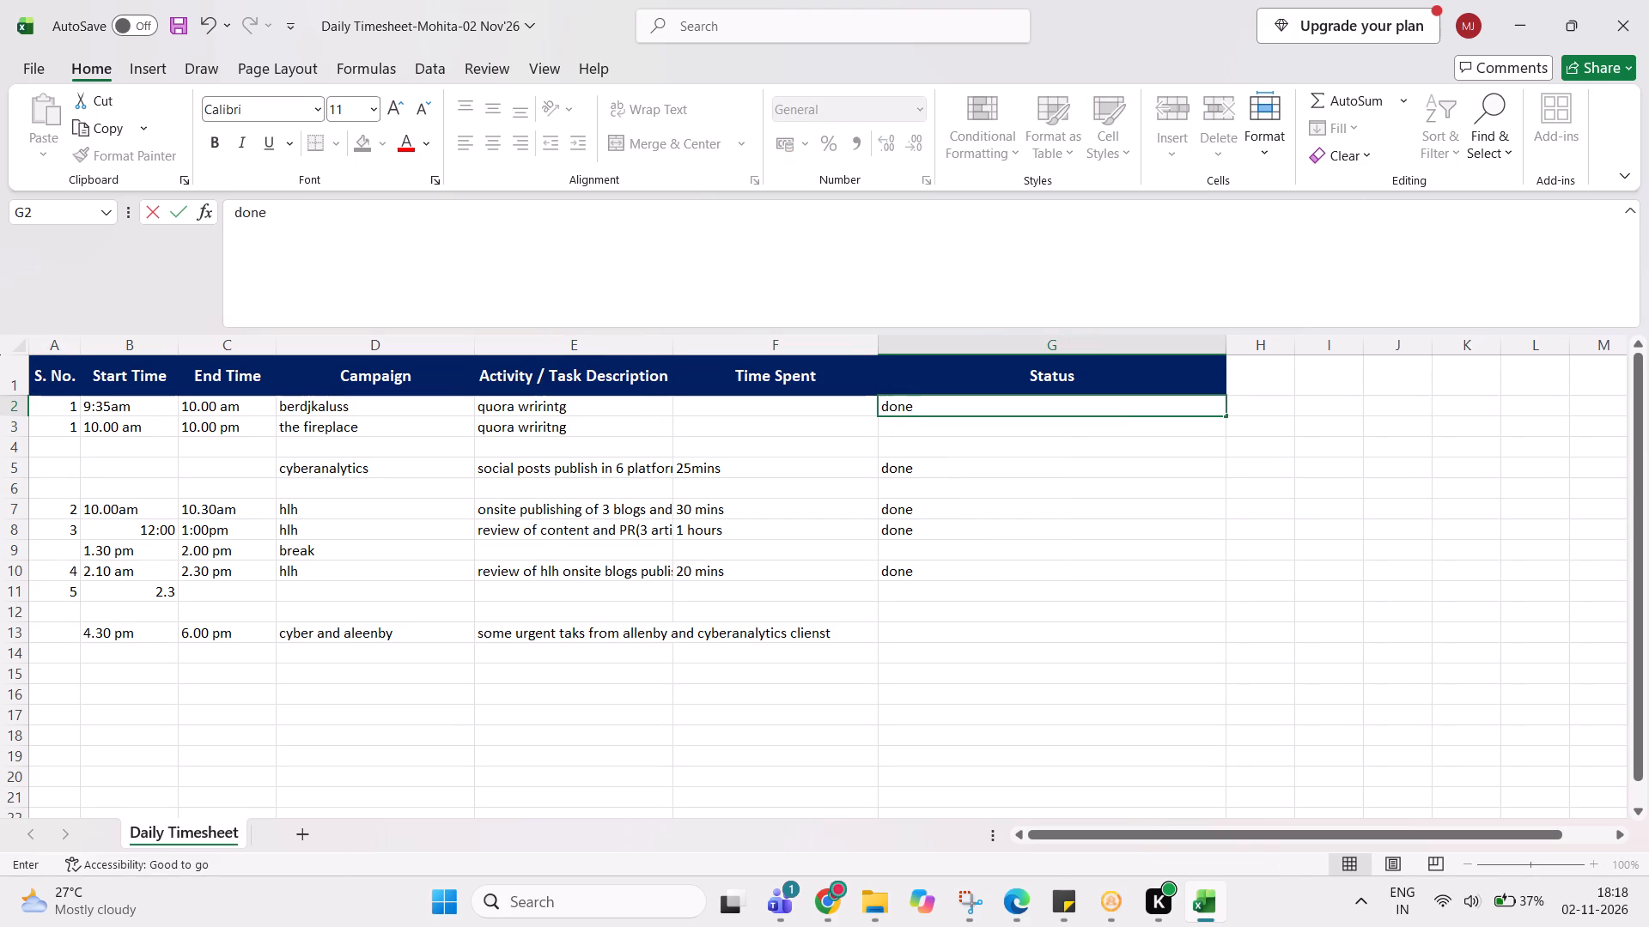
left_click(898, 427)
type("done")
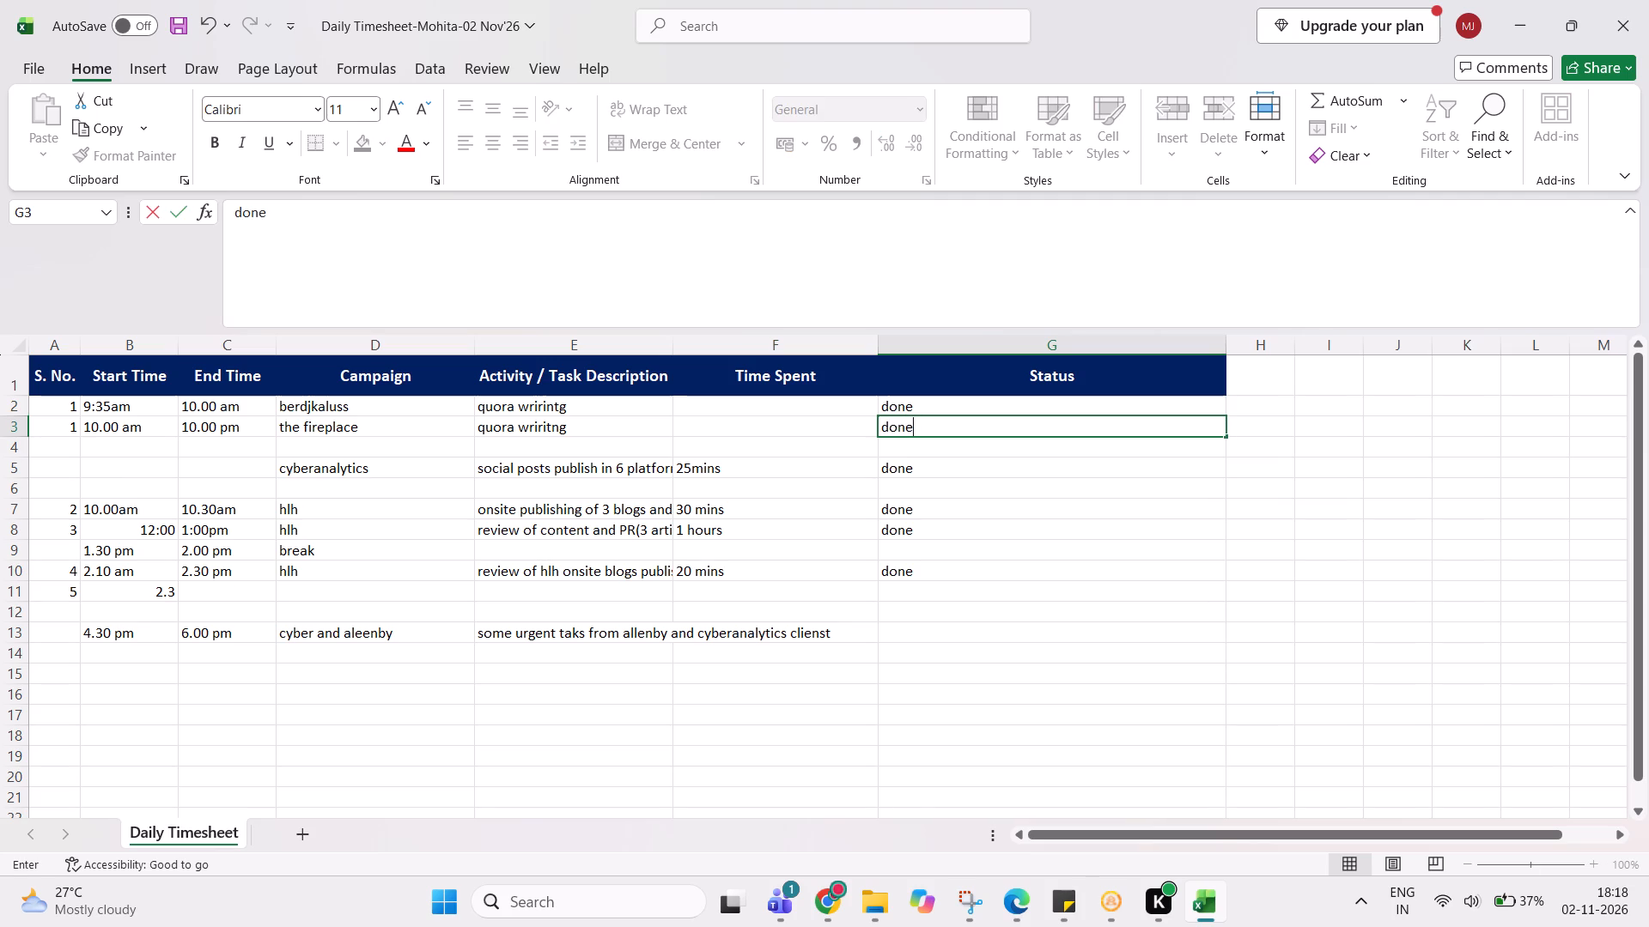
Set row 3's end time to "10.30 pm".
double_click(134, 470)
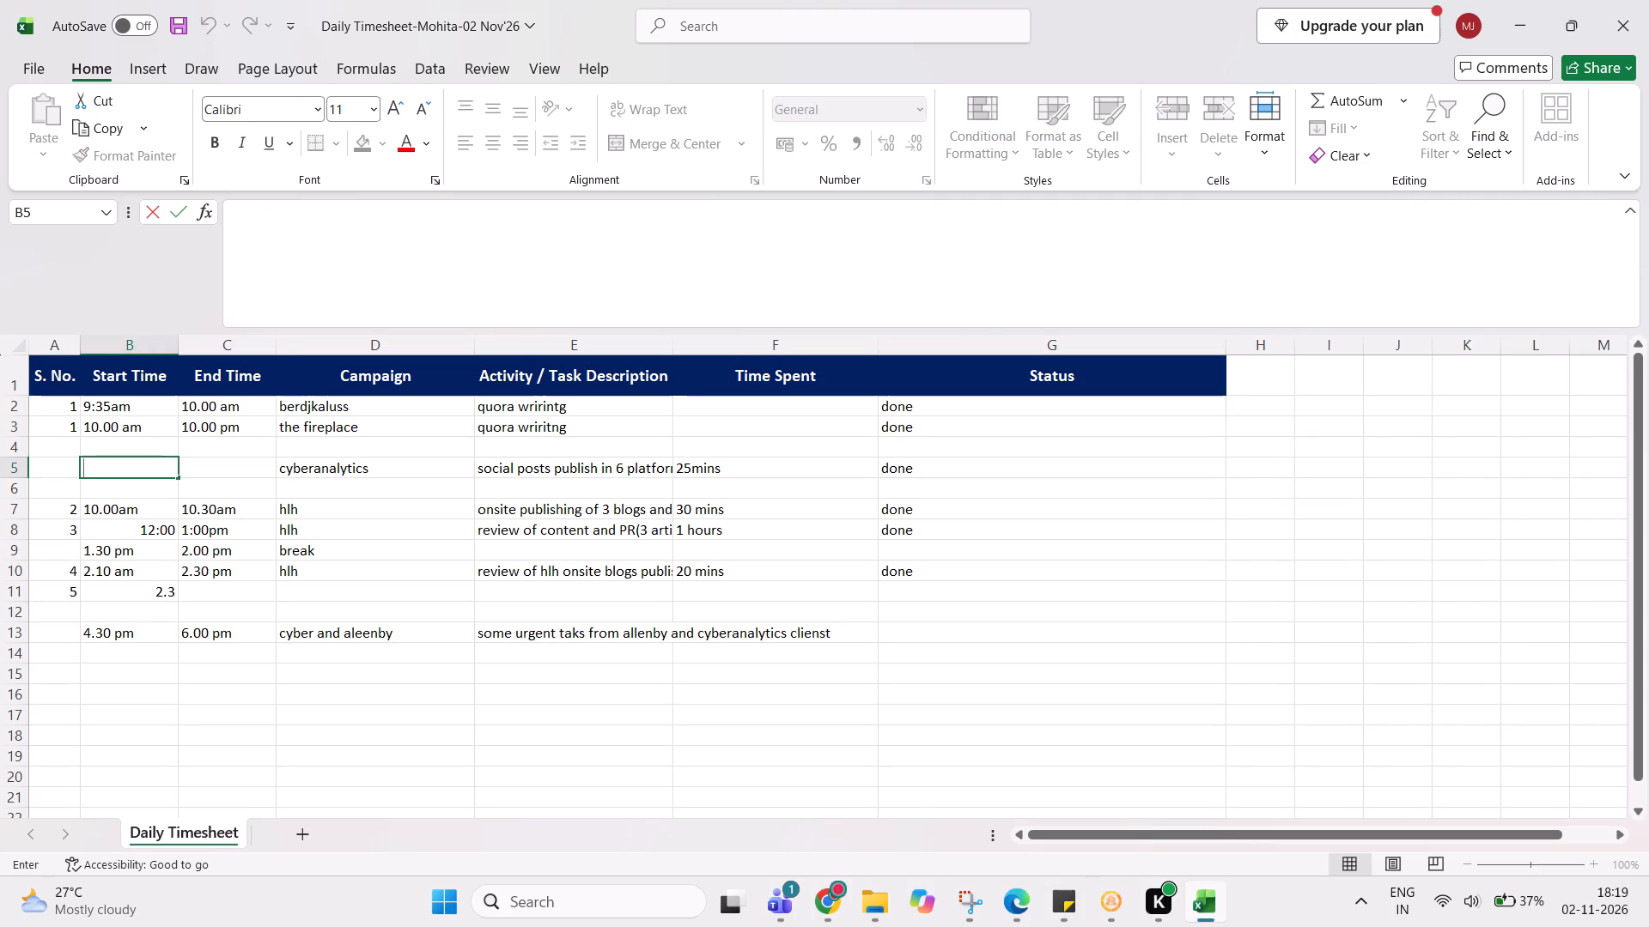
double_click(203, 427)
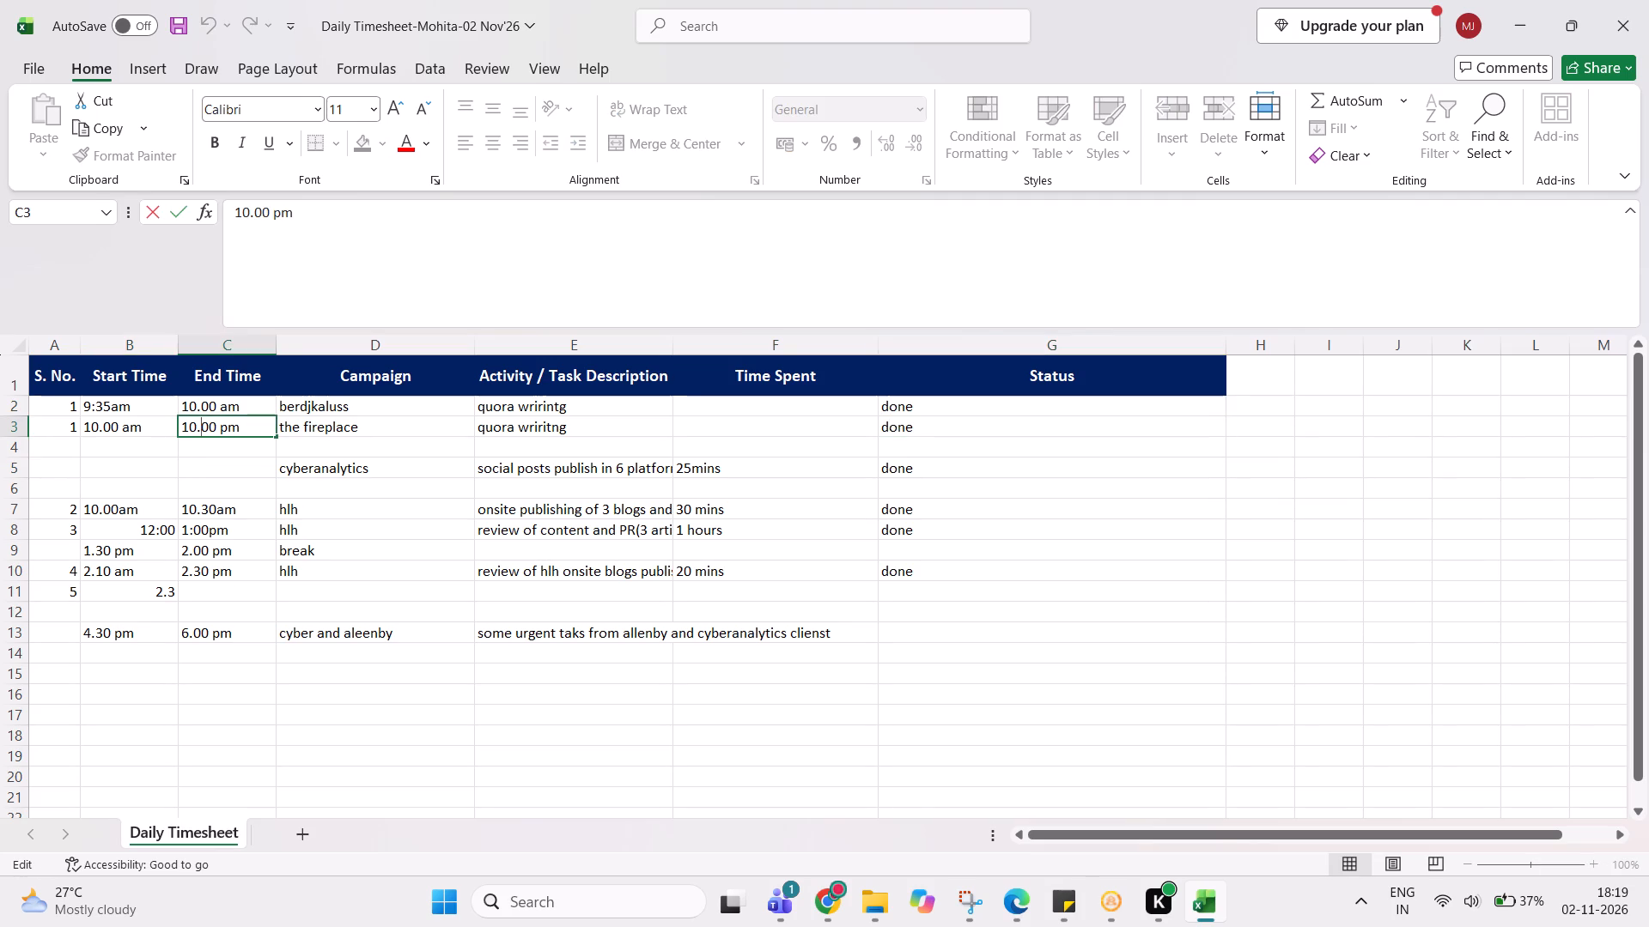
left_click(208, 430)
key("3")
Enter start time 10.35 for the cyberanalytics entry in row 5, moving on to its end time.
left_click(142, 464)
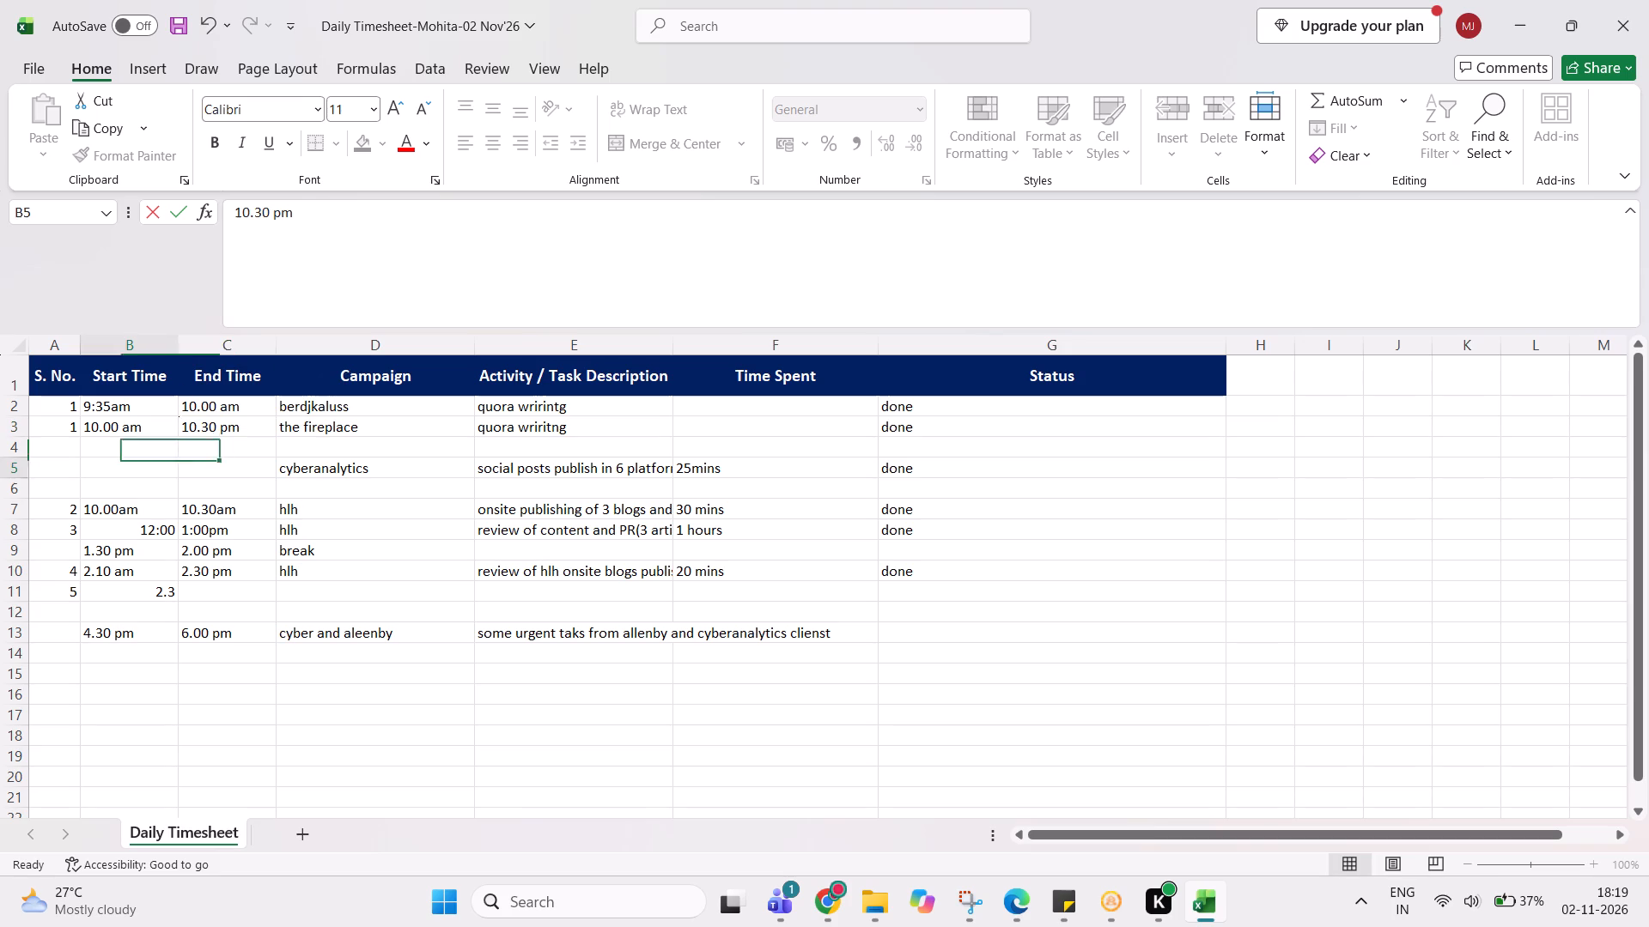
type("10.")
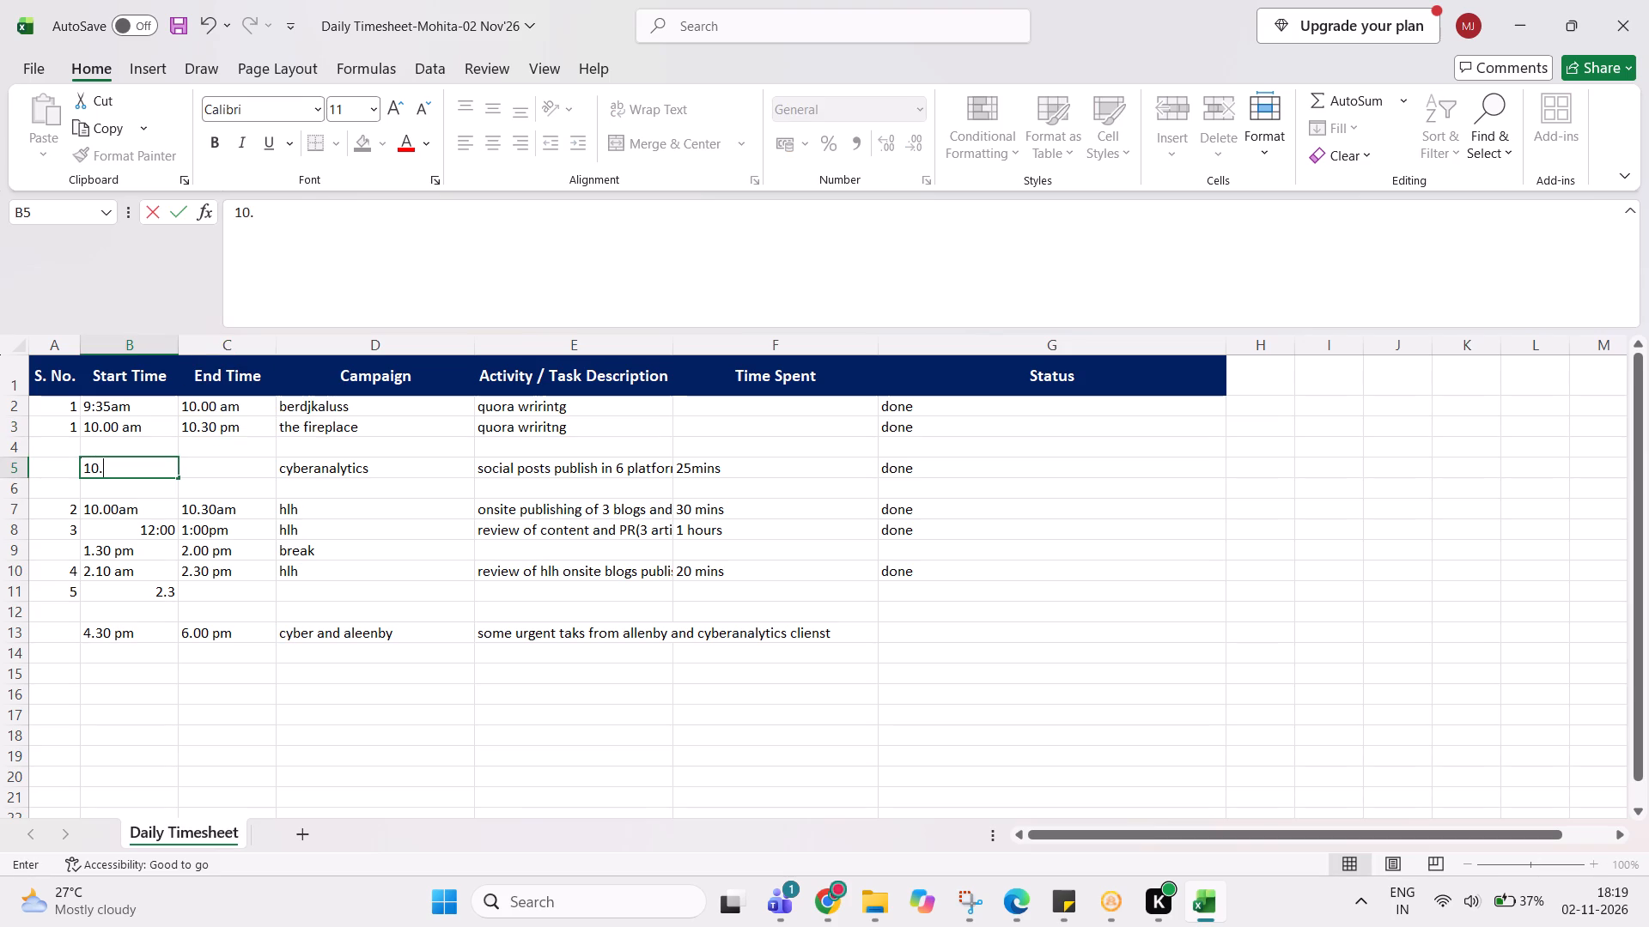
type("35")
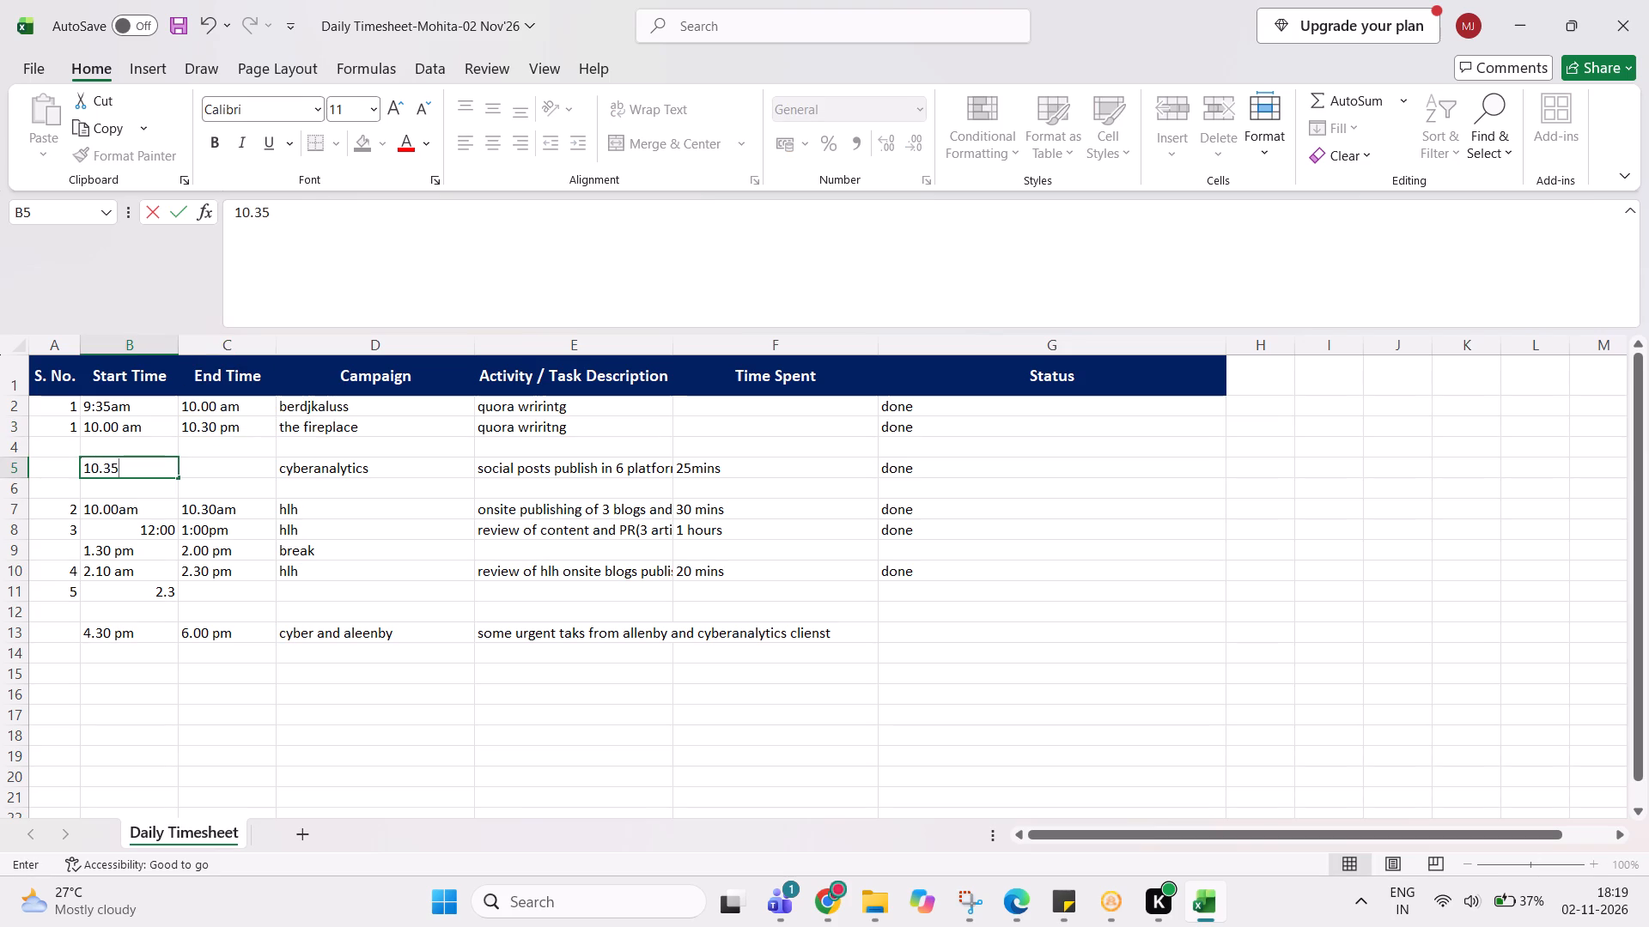
left_click(232, 468)
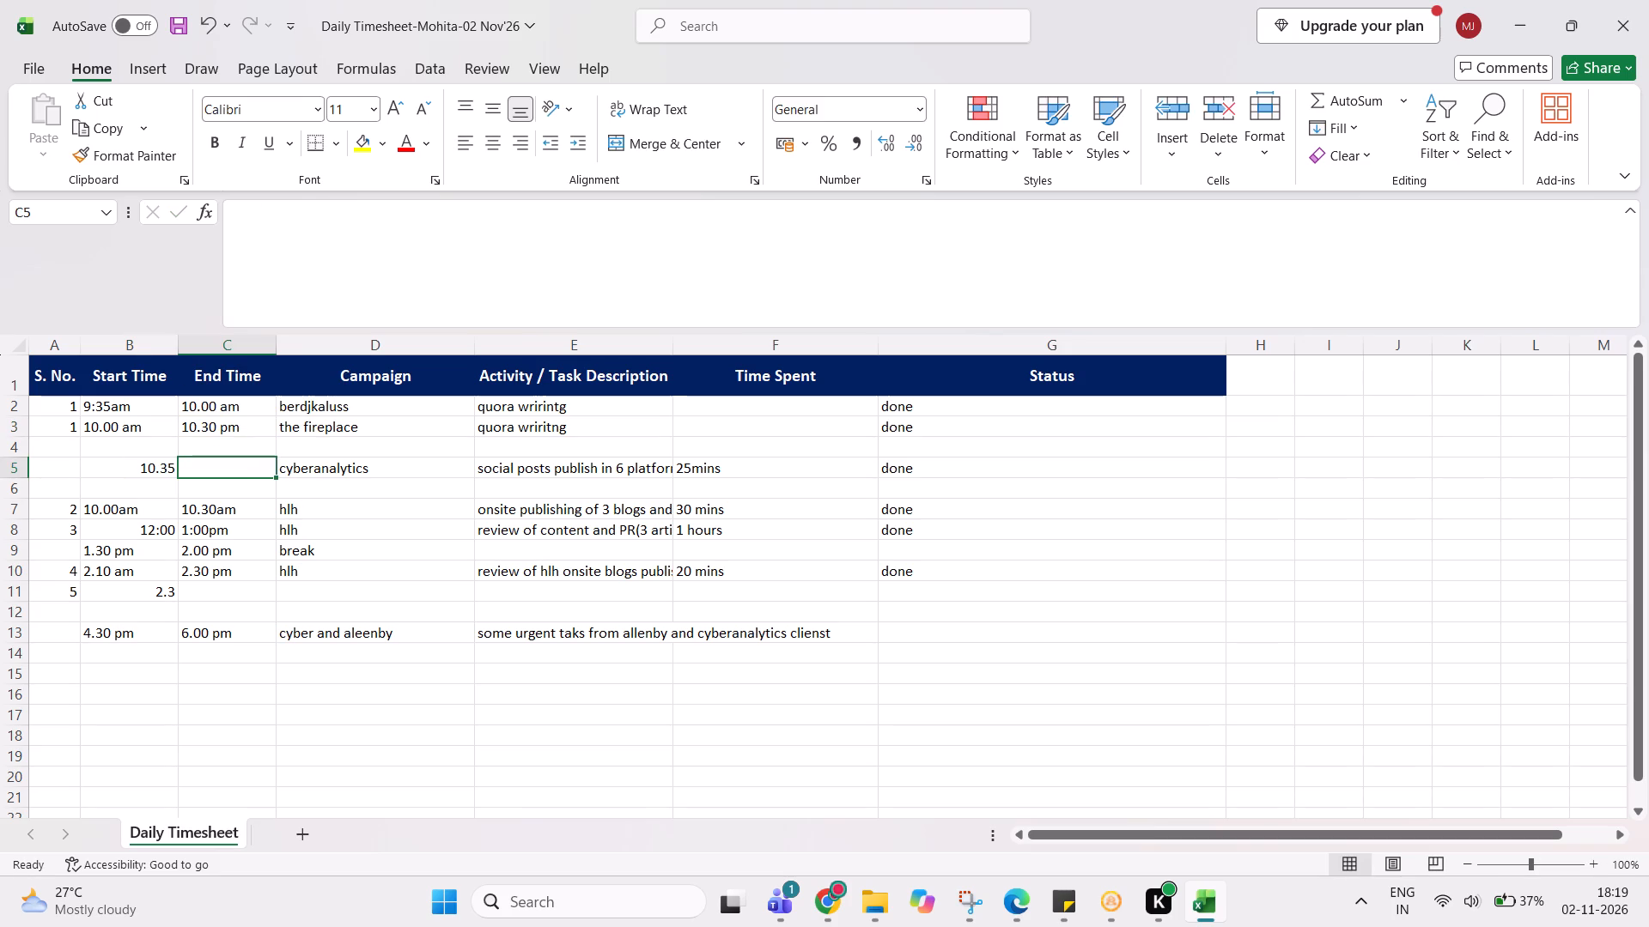
Set the end time of the cyberanalytics entry in row 5 to "11.10am".
type("11.10")
type("am")
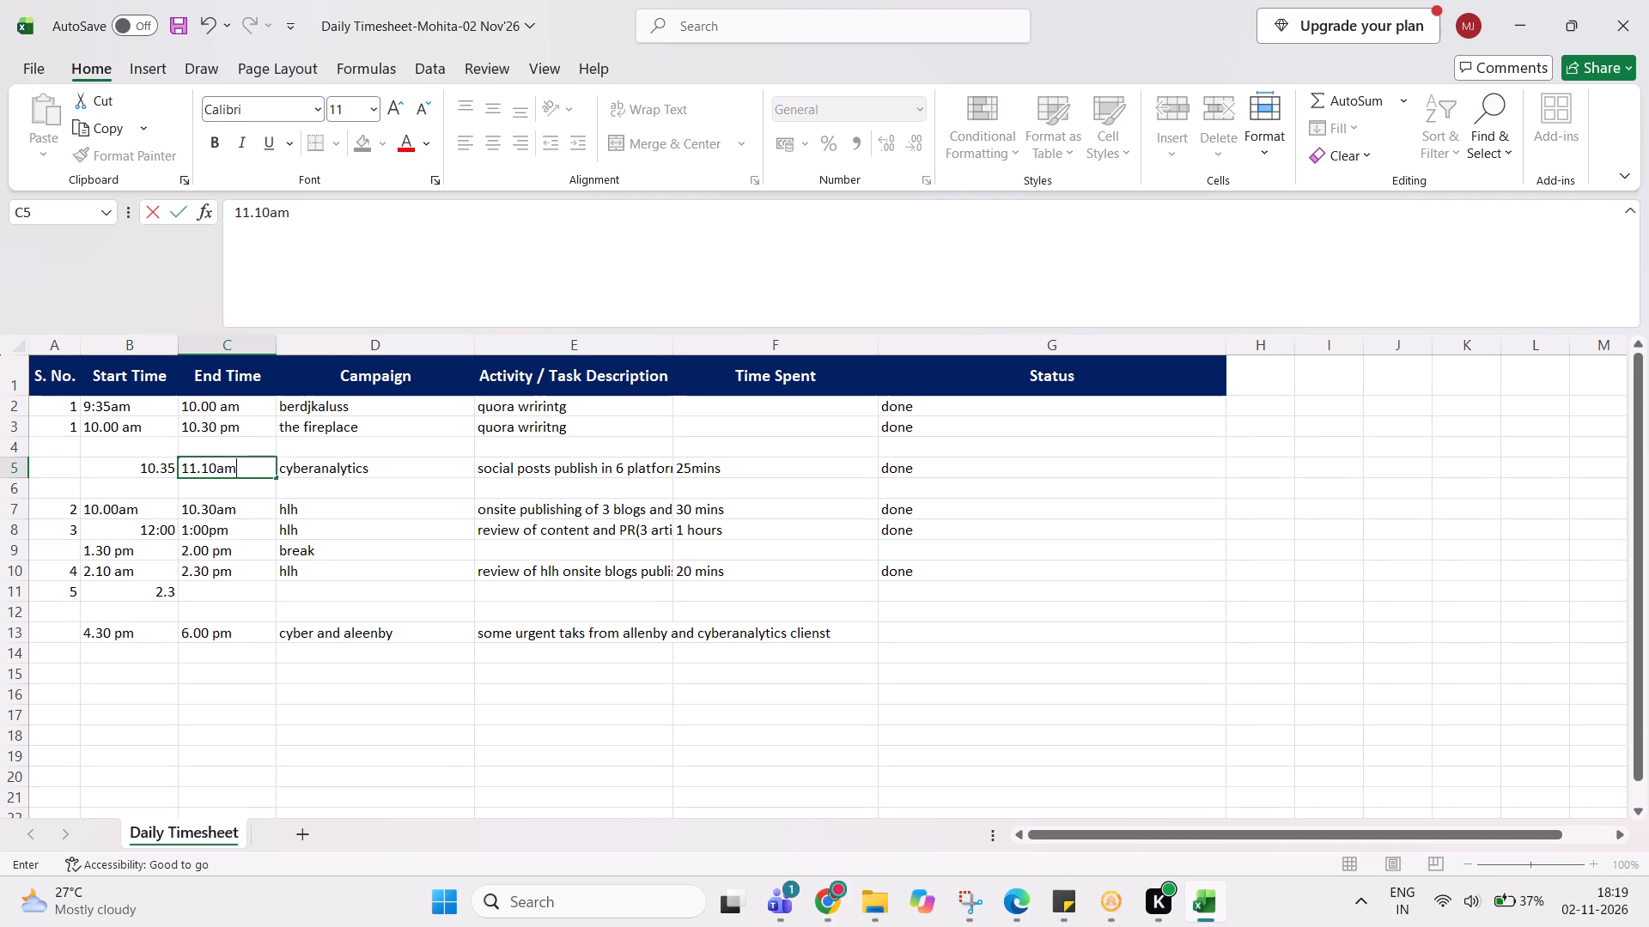
left_click(116, 512)
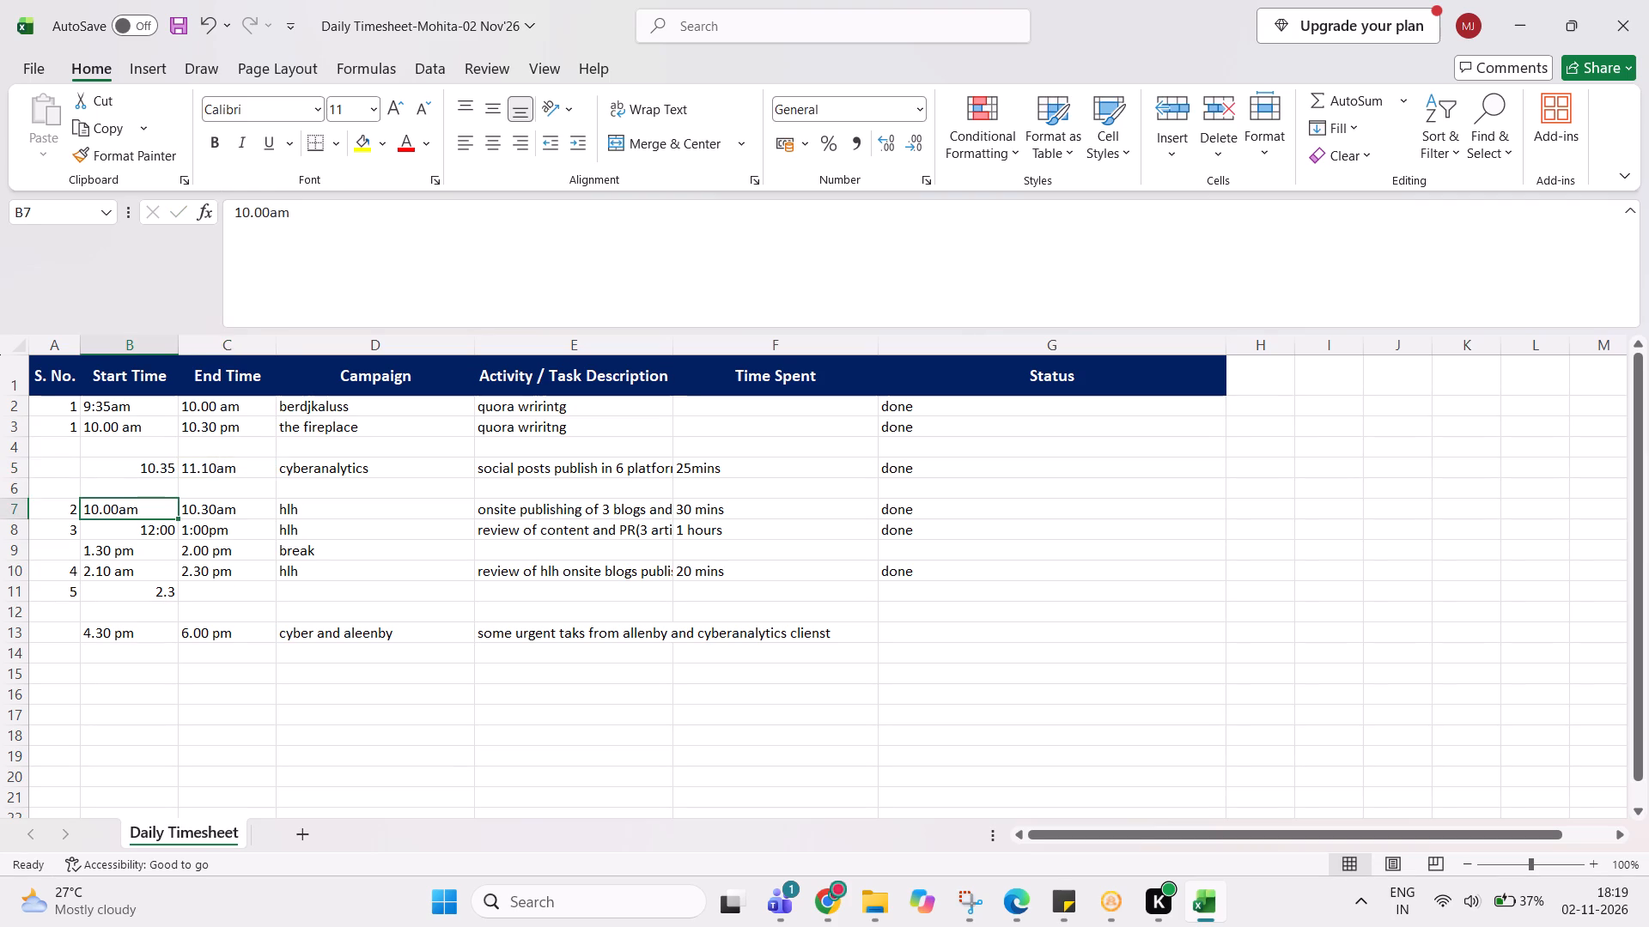
Delete the blank row 6 between the cyberanalytics entry and the first hlh entry.
left_click(5, 482)
left_click(15, 491)
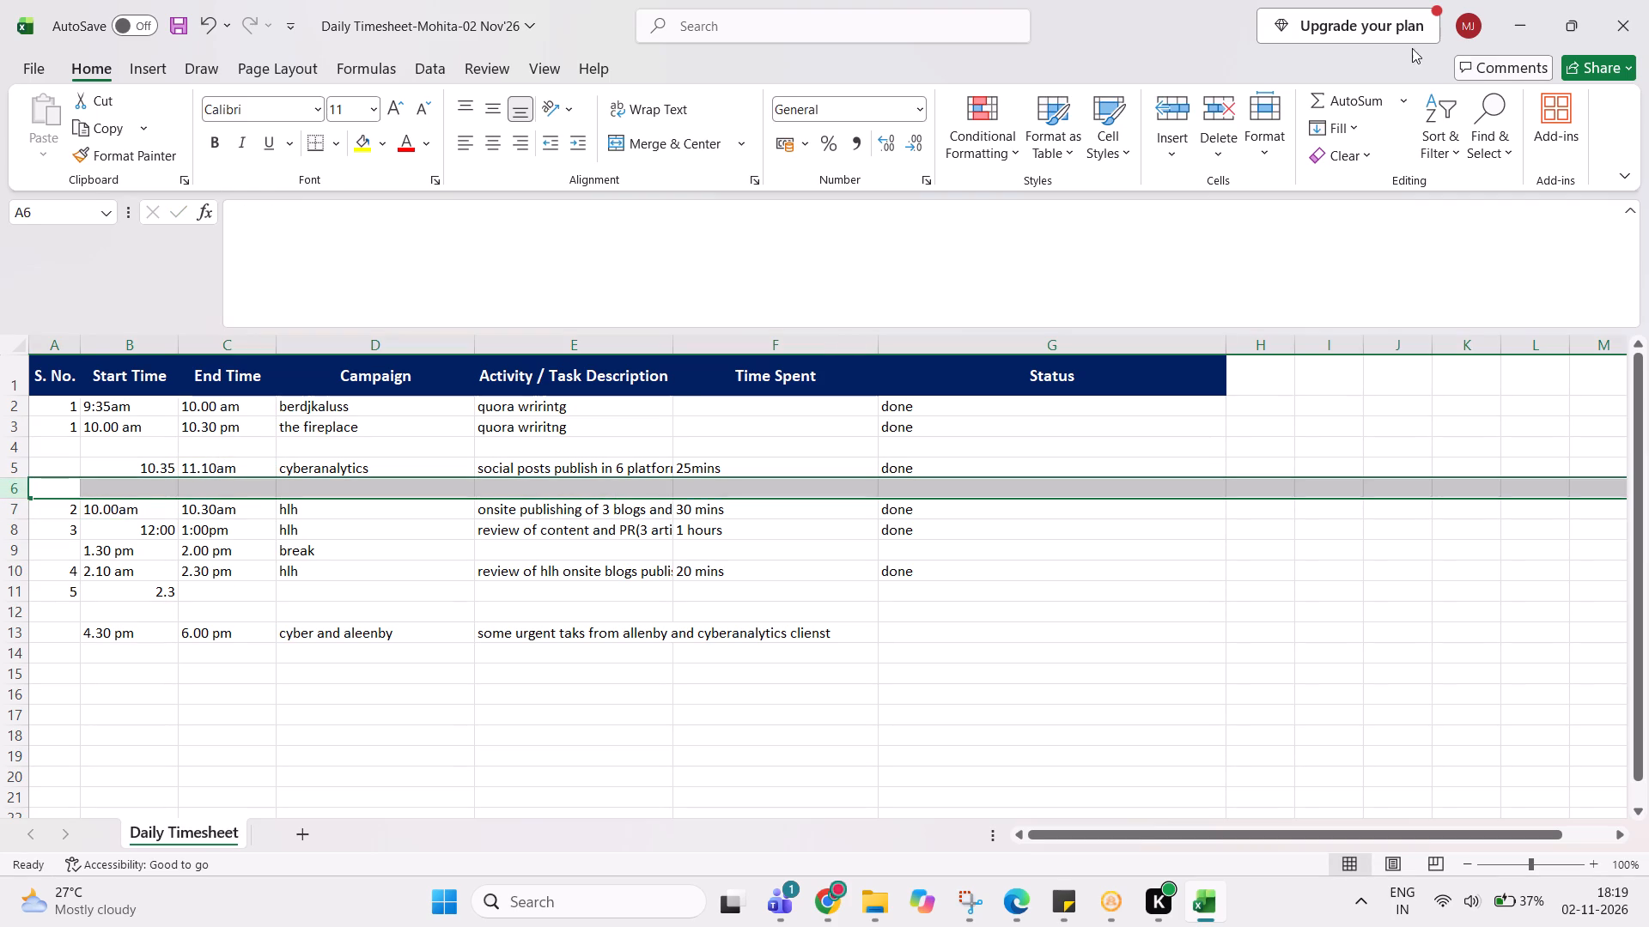
left_click(1212, 110)
left_click(514, 514)
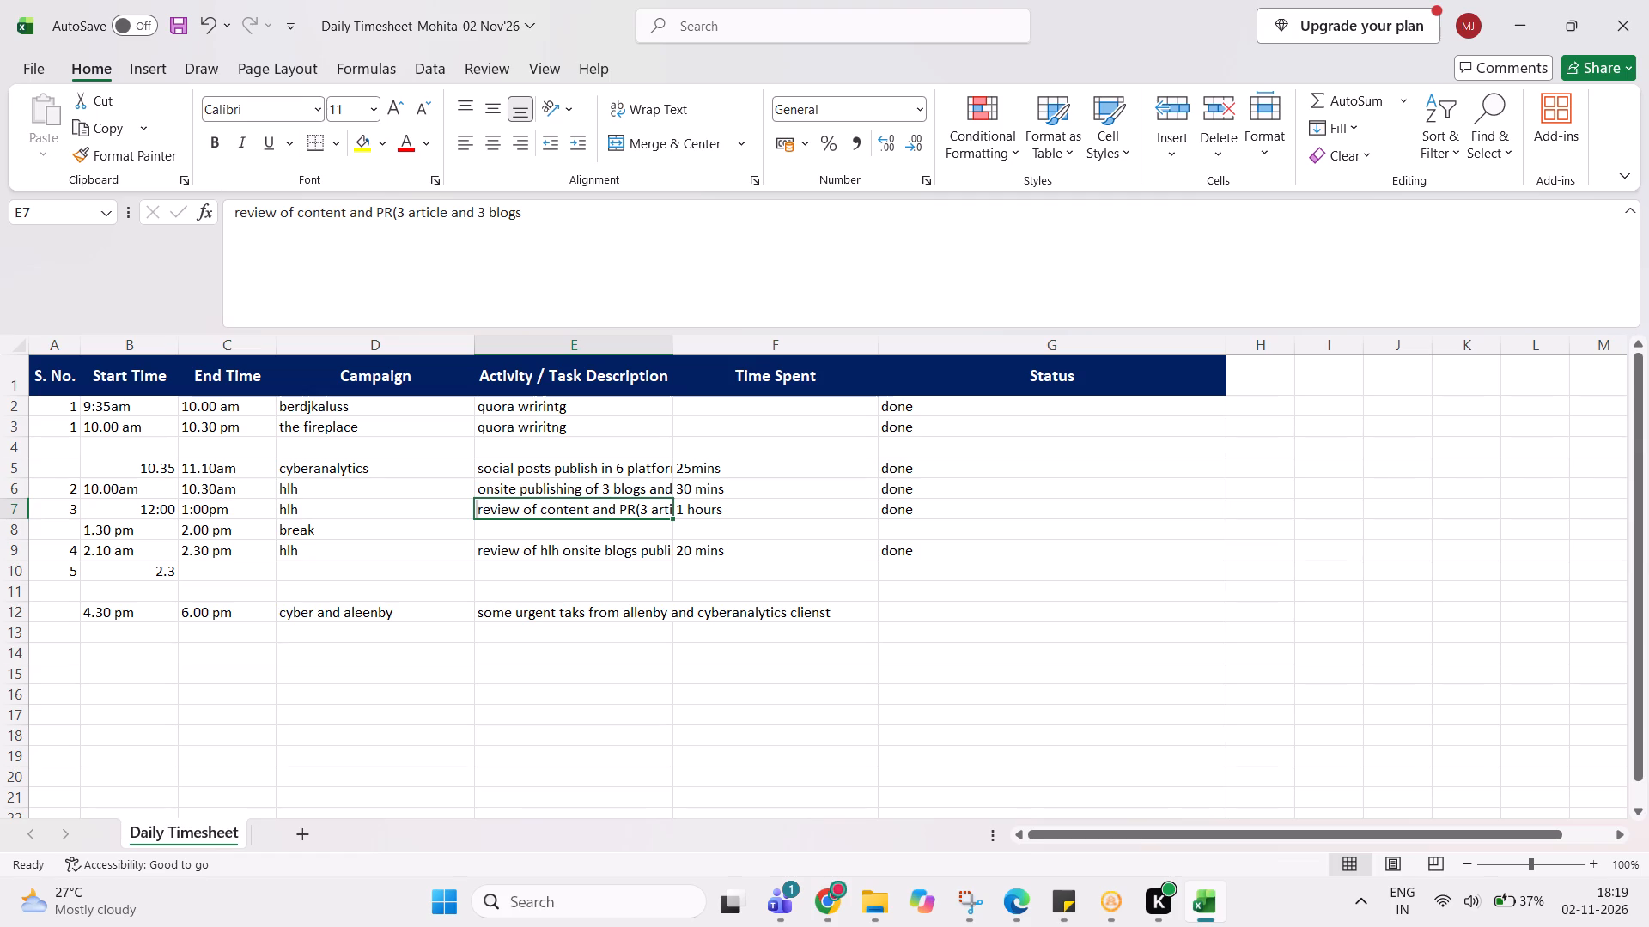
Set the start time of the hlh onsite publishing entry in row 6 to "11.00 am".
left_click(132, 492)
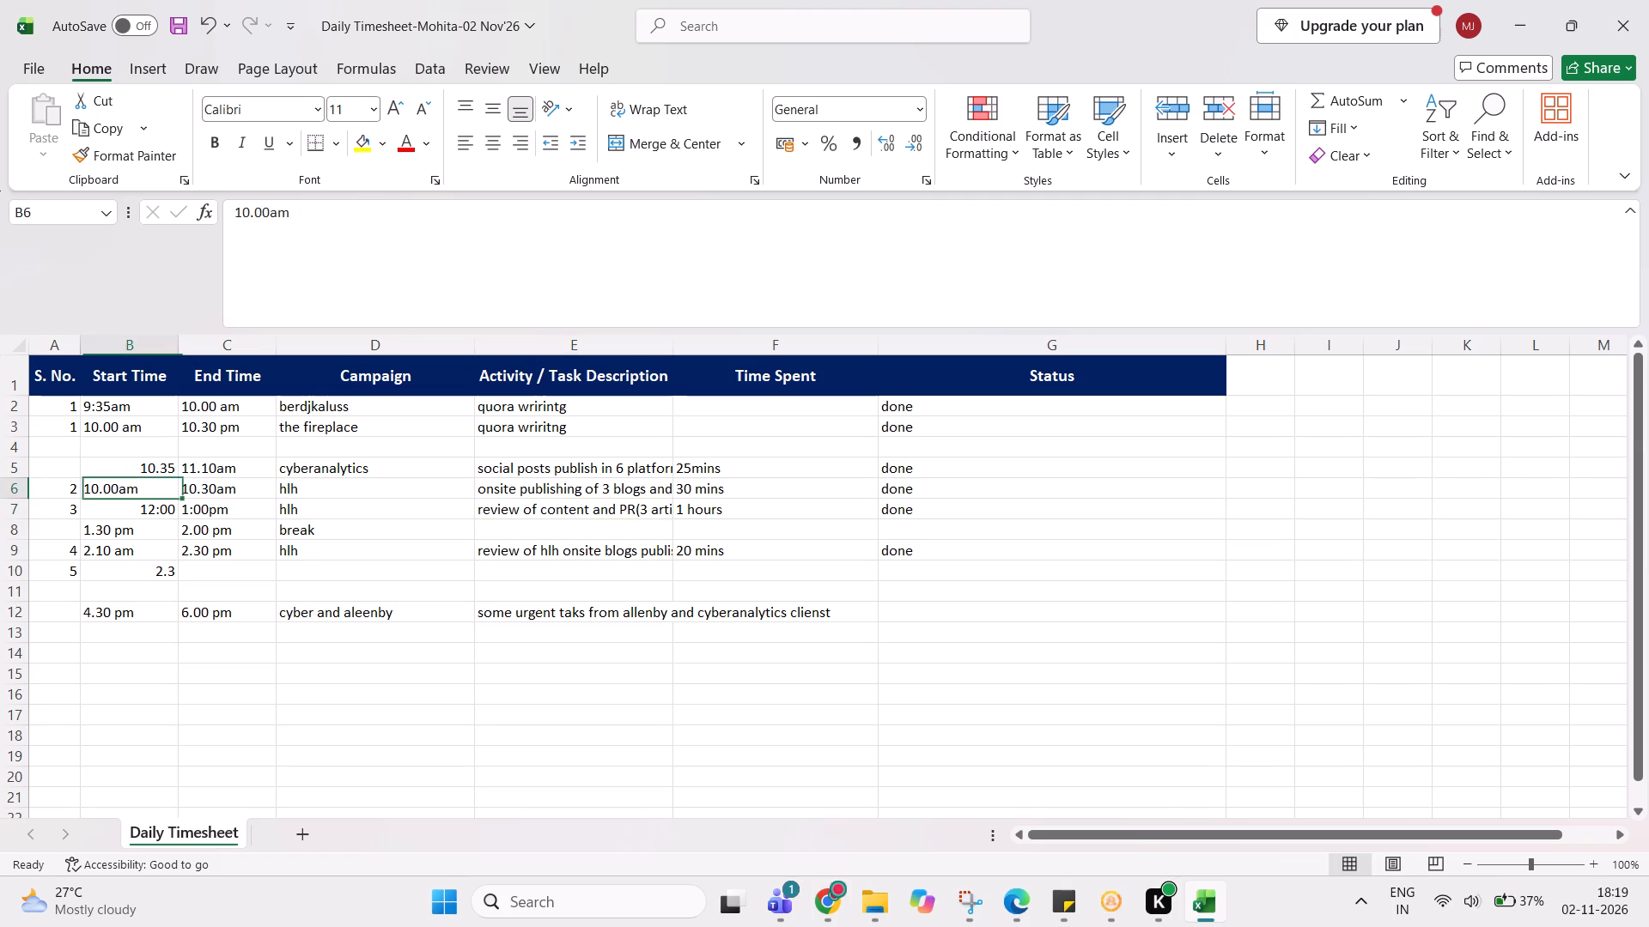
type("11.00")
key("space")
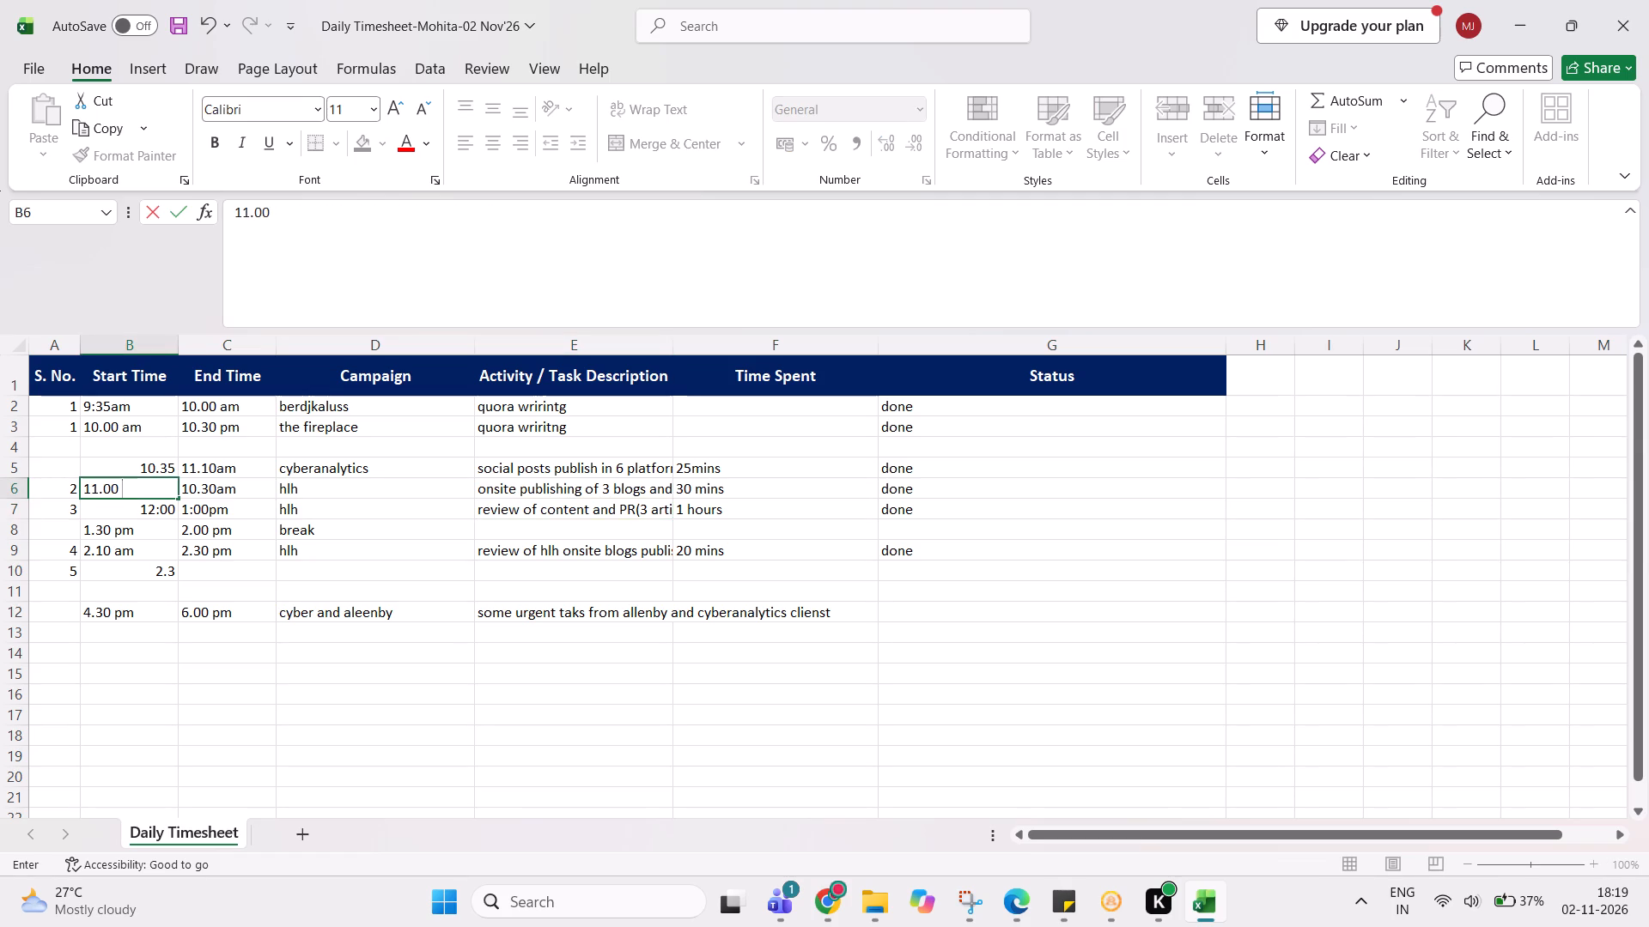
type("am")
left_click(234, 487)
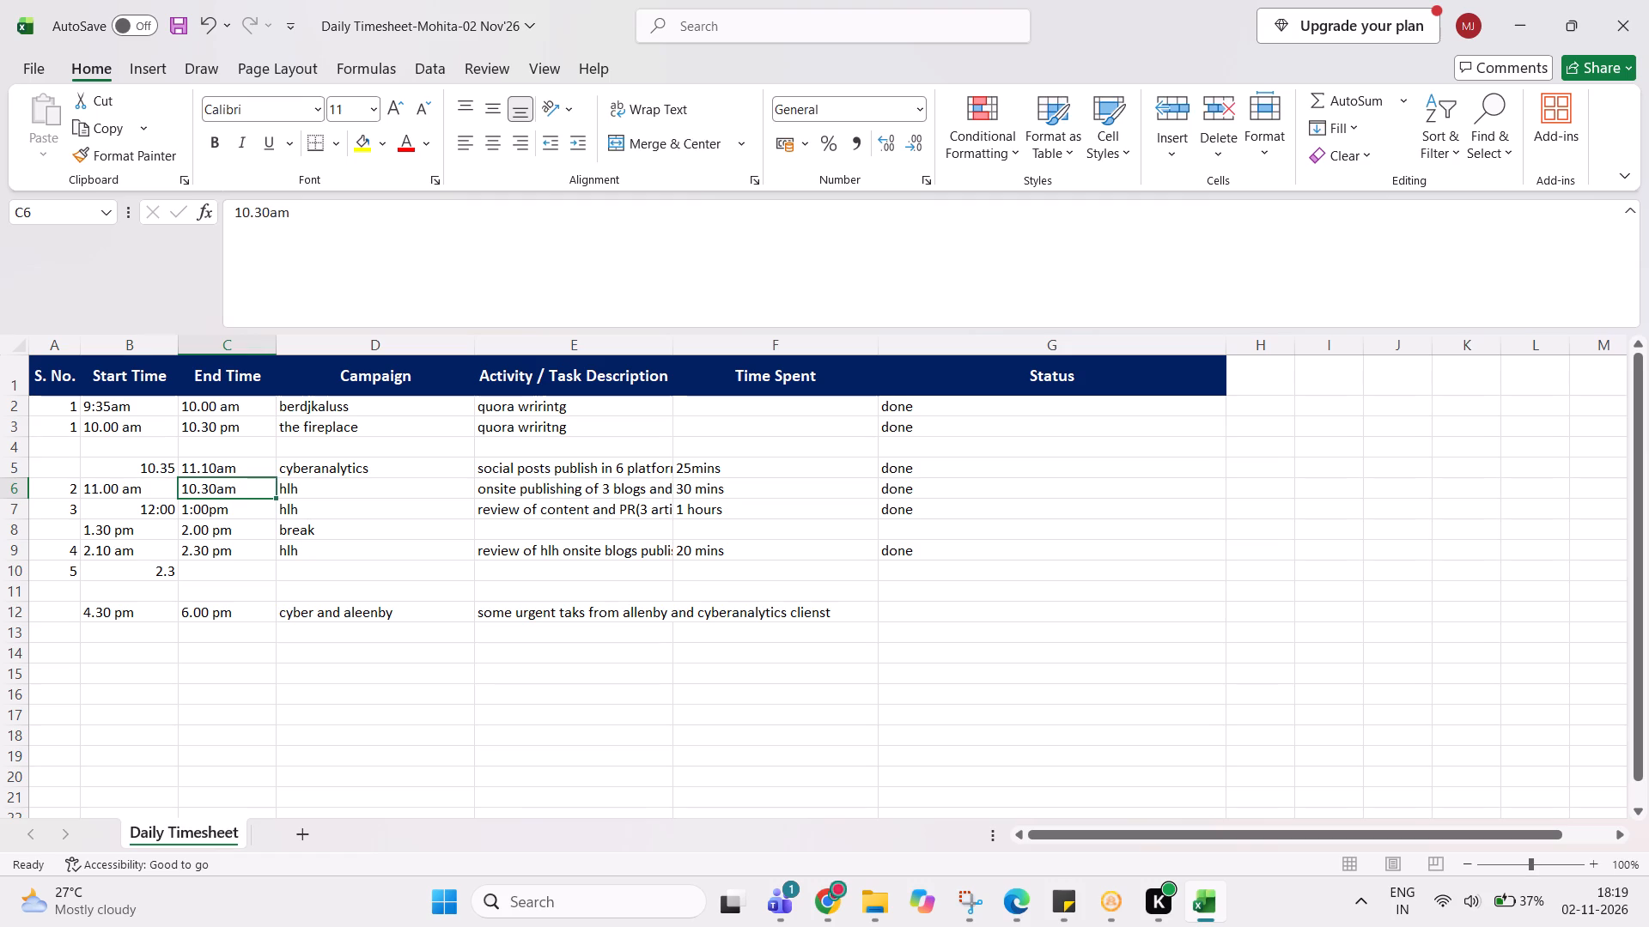
Set the hlh onsite publishing entry in row 6 to start at "11.15AM" and end at "11.45 PM".
left_click(113, 493)
type("11.15")
key("BackSpace")
type("AM")
left_click(251, 492)
type("10")
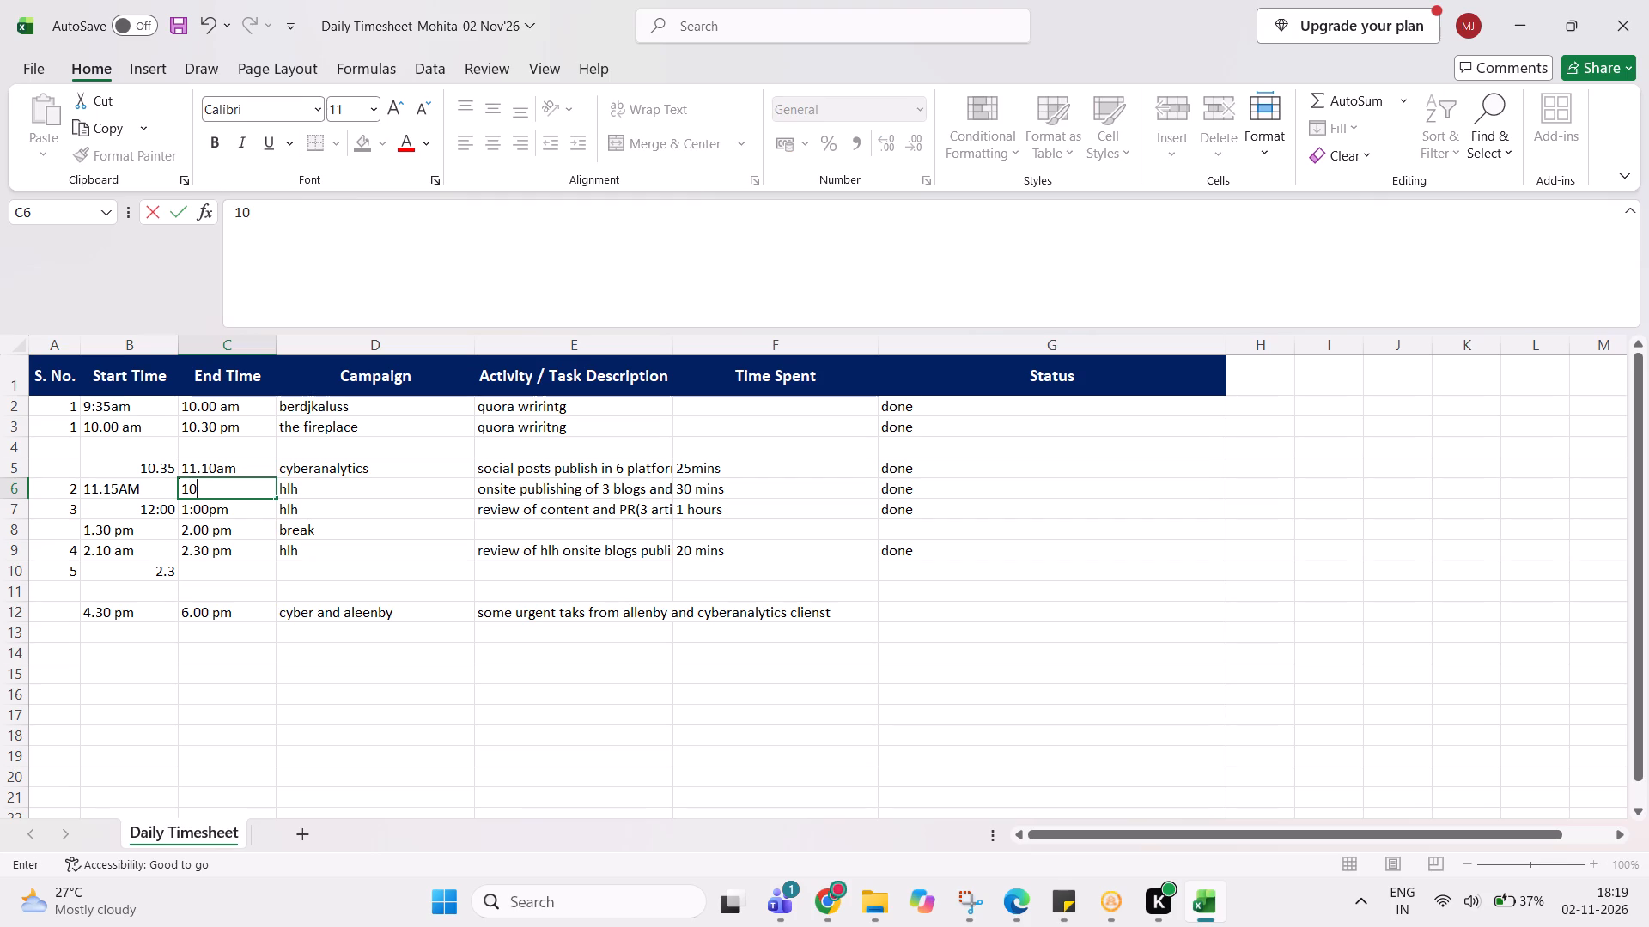
key("BackSpace")
key("1")
type(".5")
key("BackSpace")
type("45 PM")
left_click(559, 505)
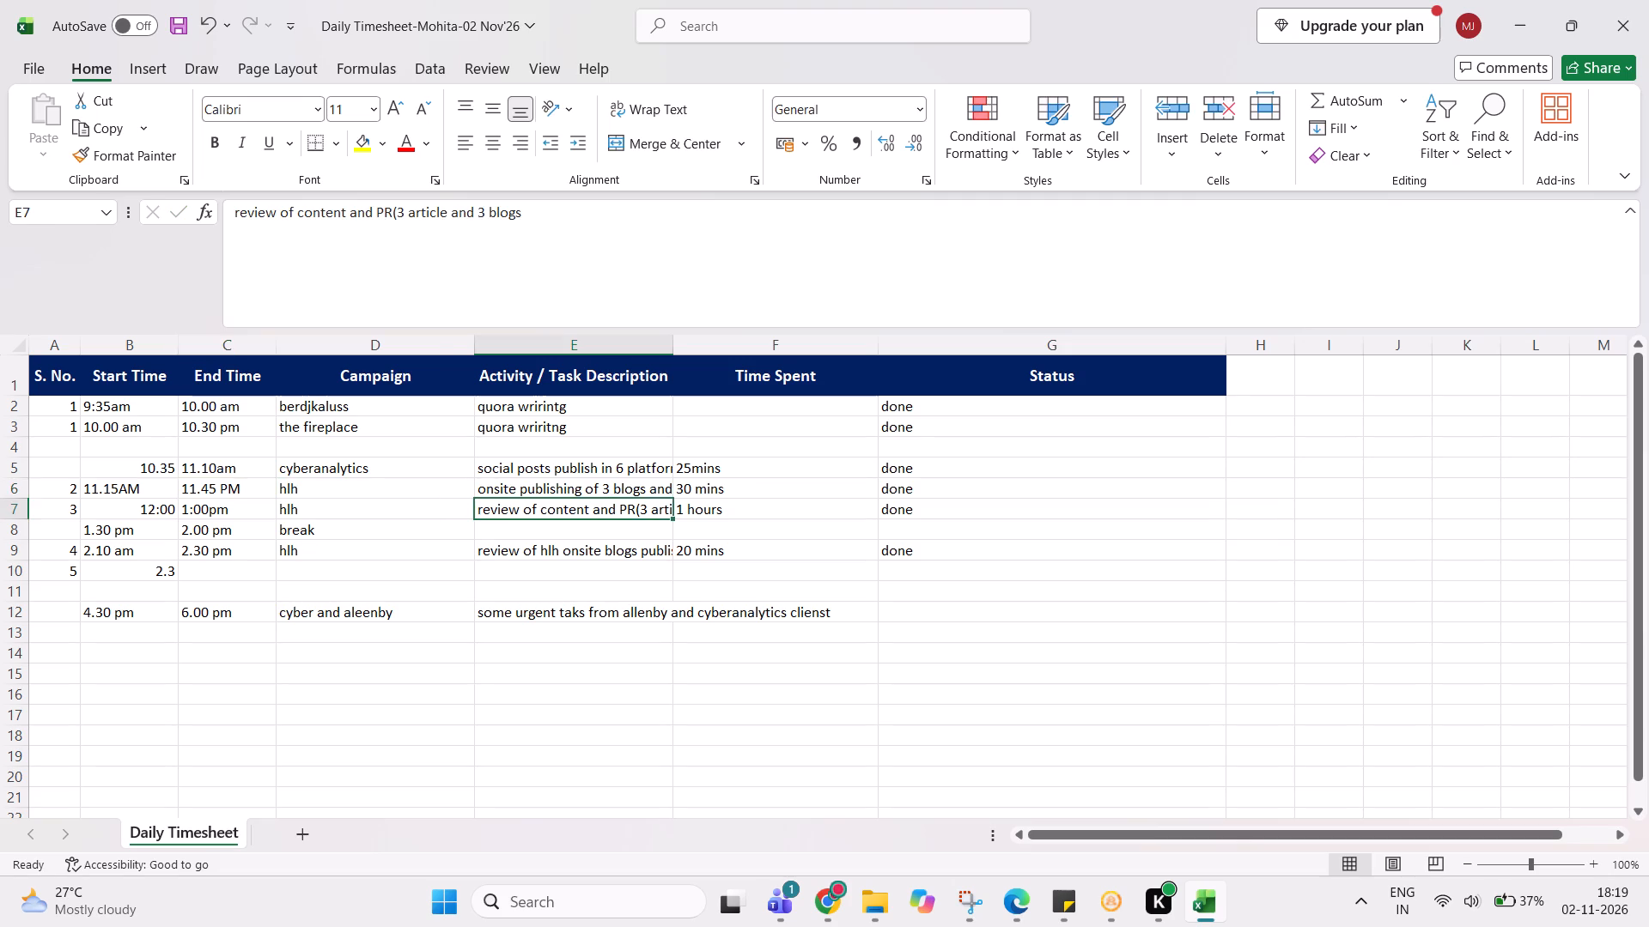
Enter "30 MINS" as the time spent in row 2 and fill it down into row 3 as a series.
left_click(728, 404)
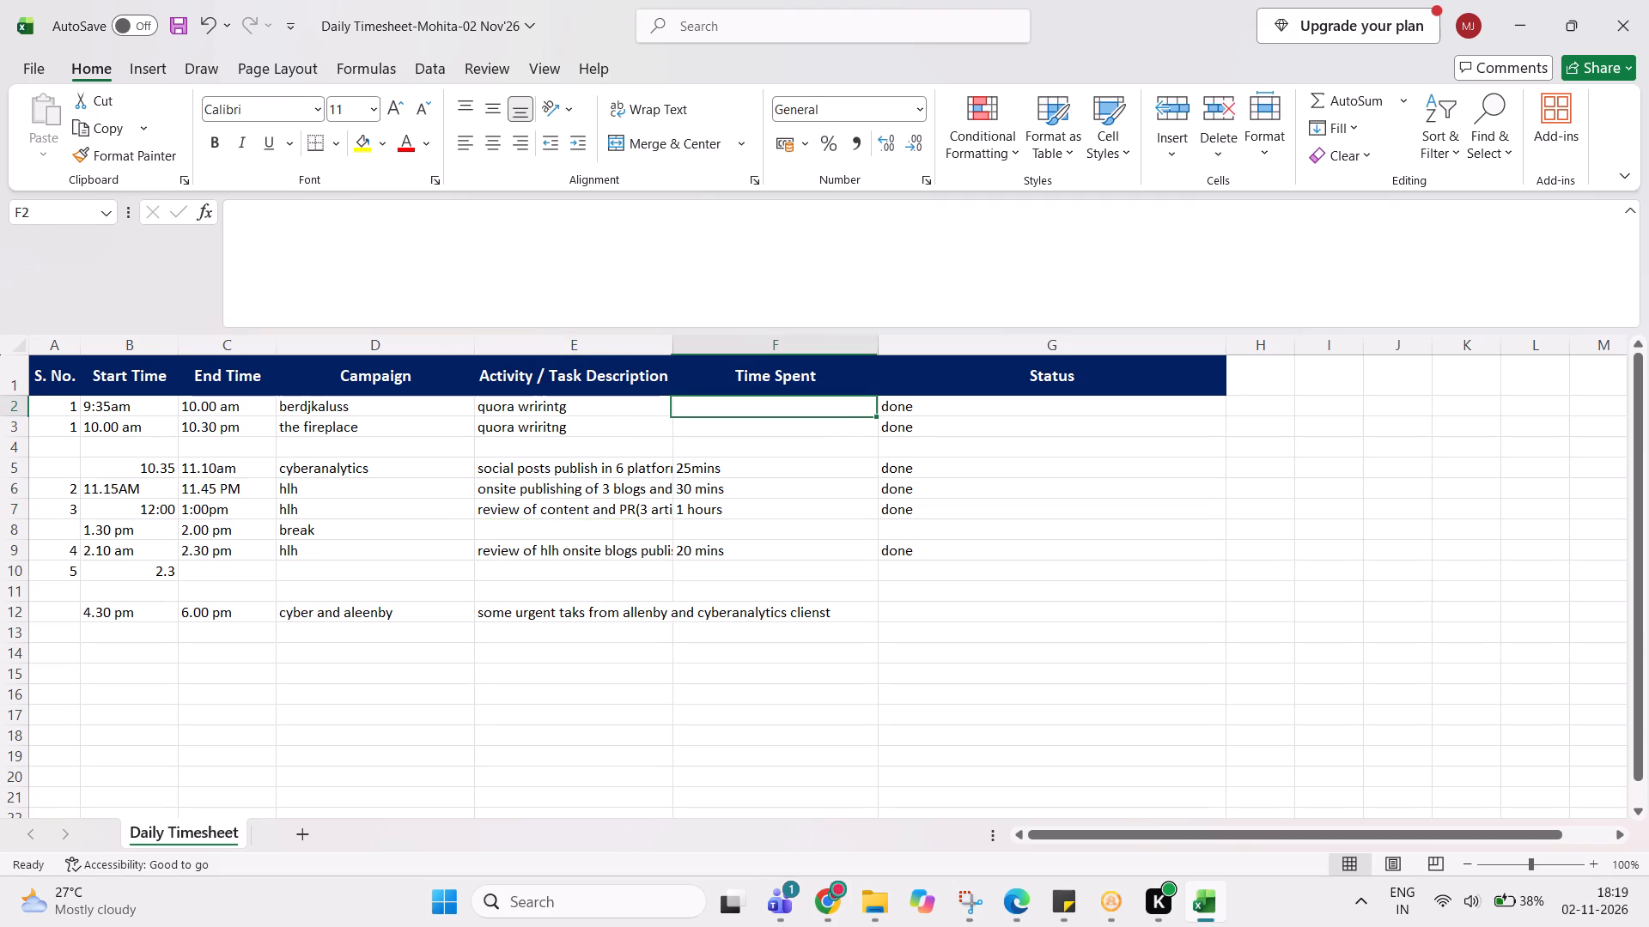
type("30 MINS")
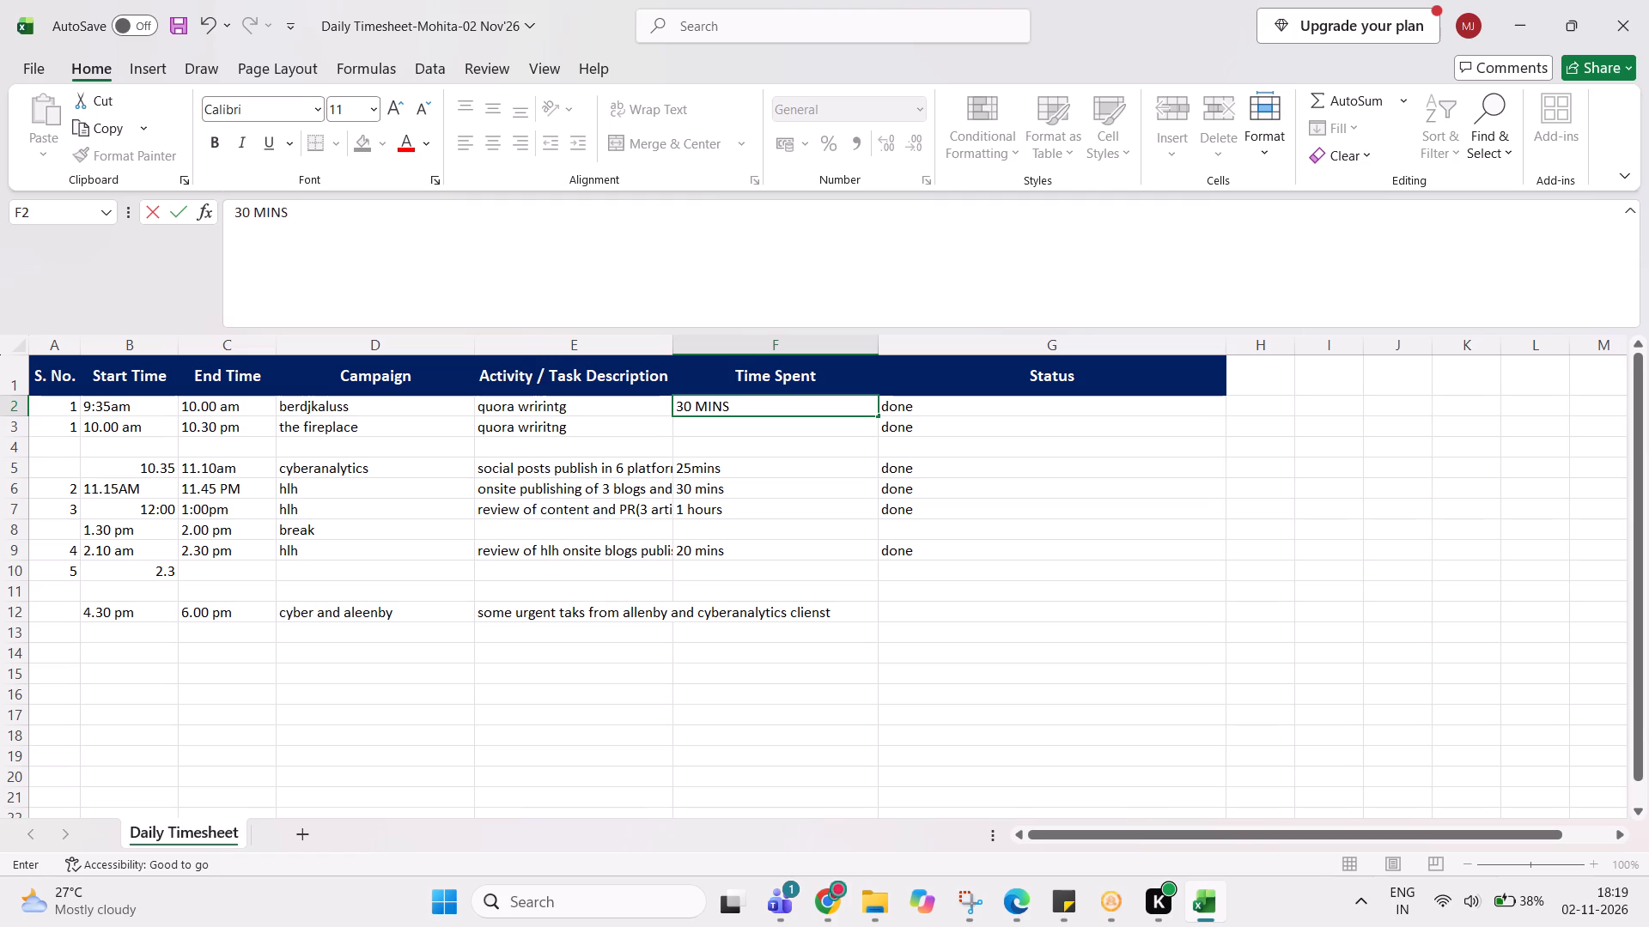
left_click(851, 444)
left_click(801, 407)
left_click_drag(879, 415, 879, 423)
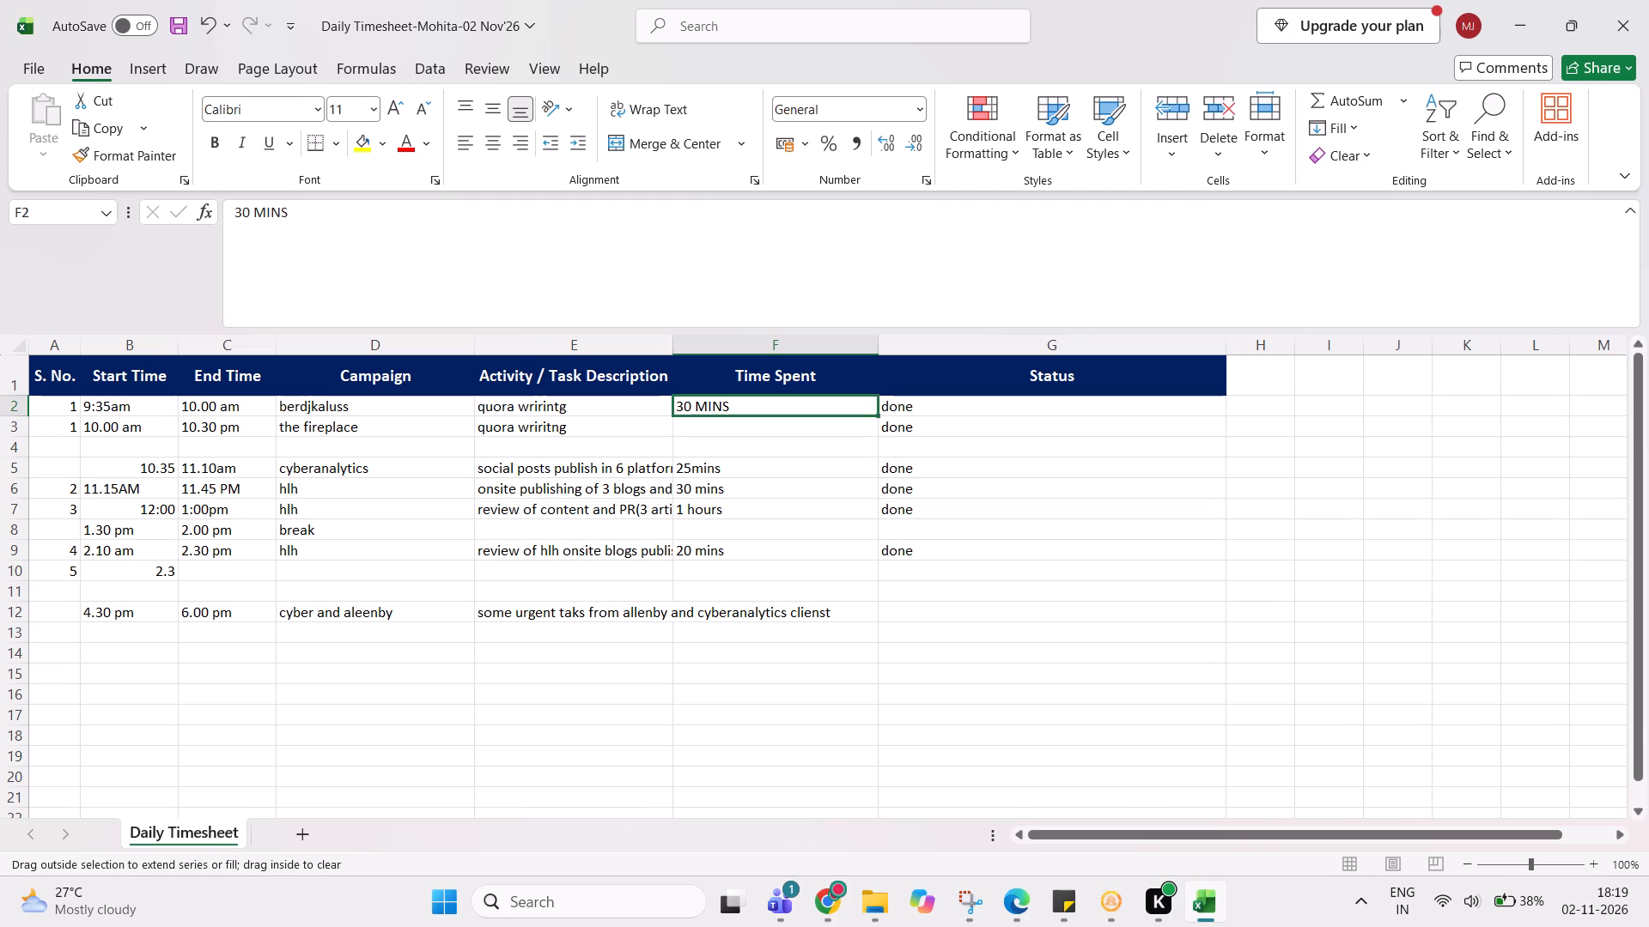
left_click_drag(879, 423, 879, 428)
left_click(747, 499)
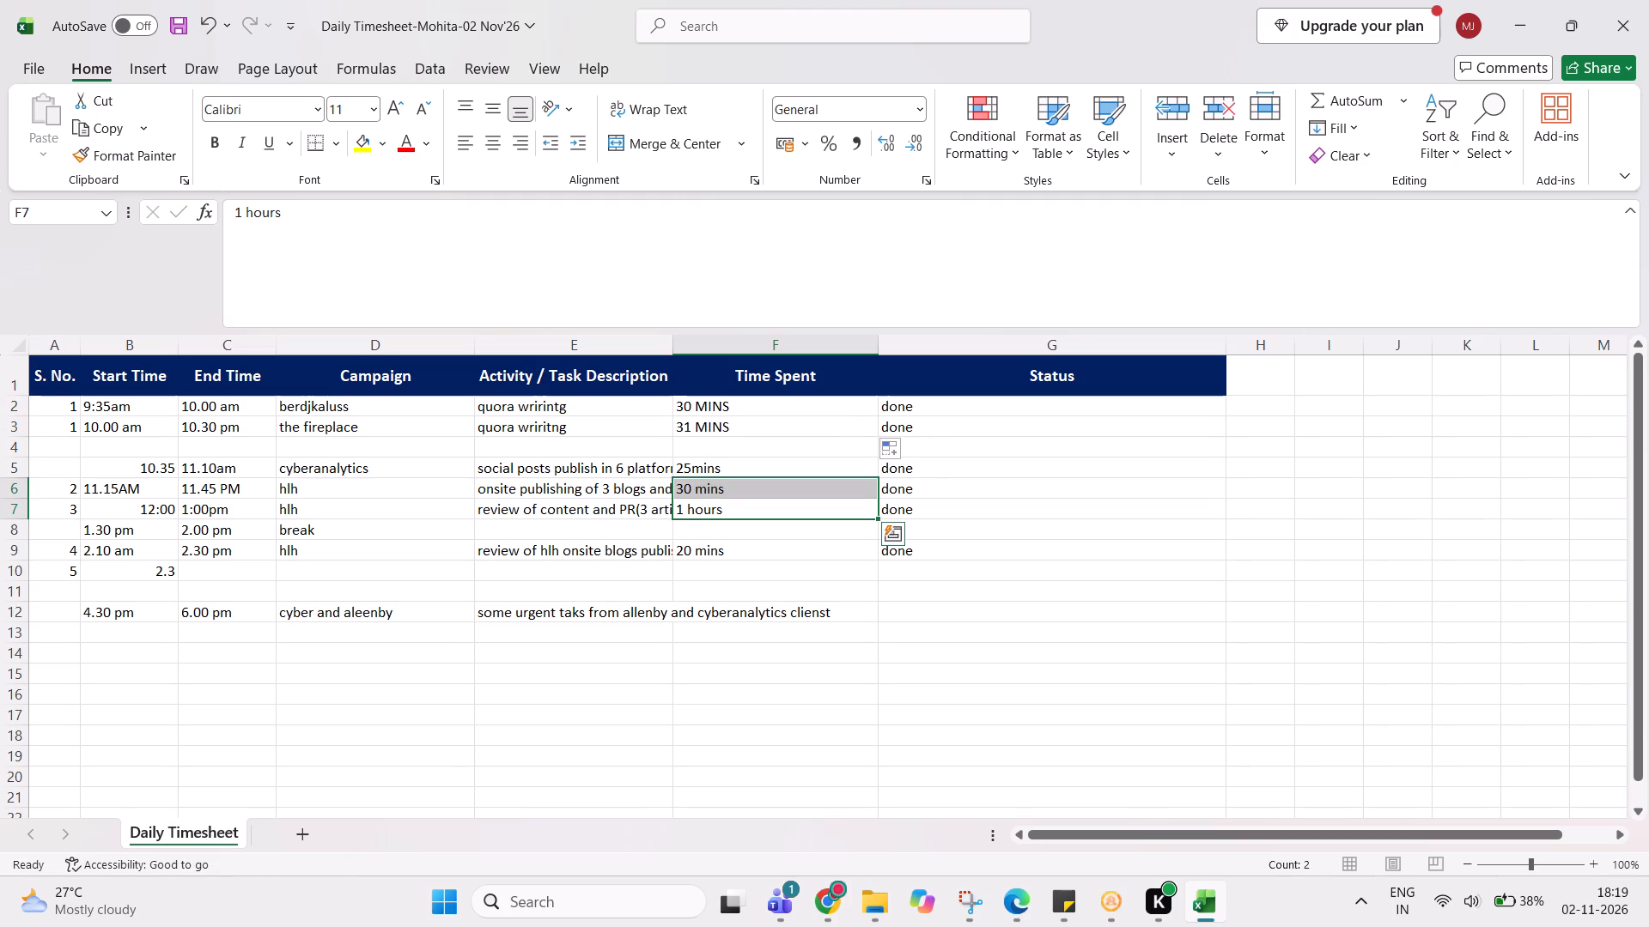
Delete the blank row 4 above the cyberanalytics entry.
left_click(9, 443)
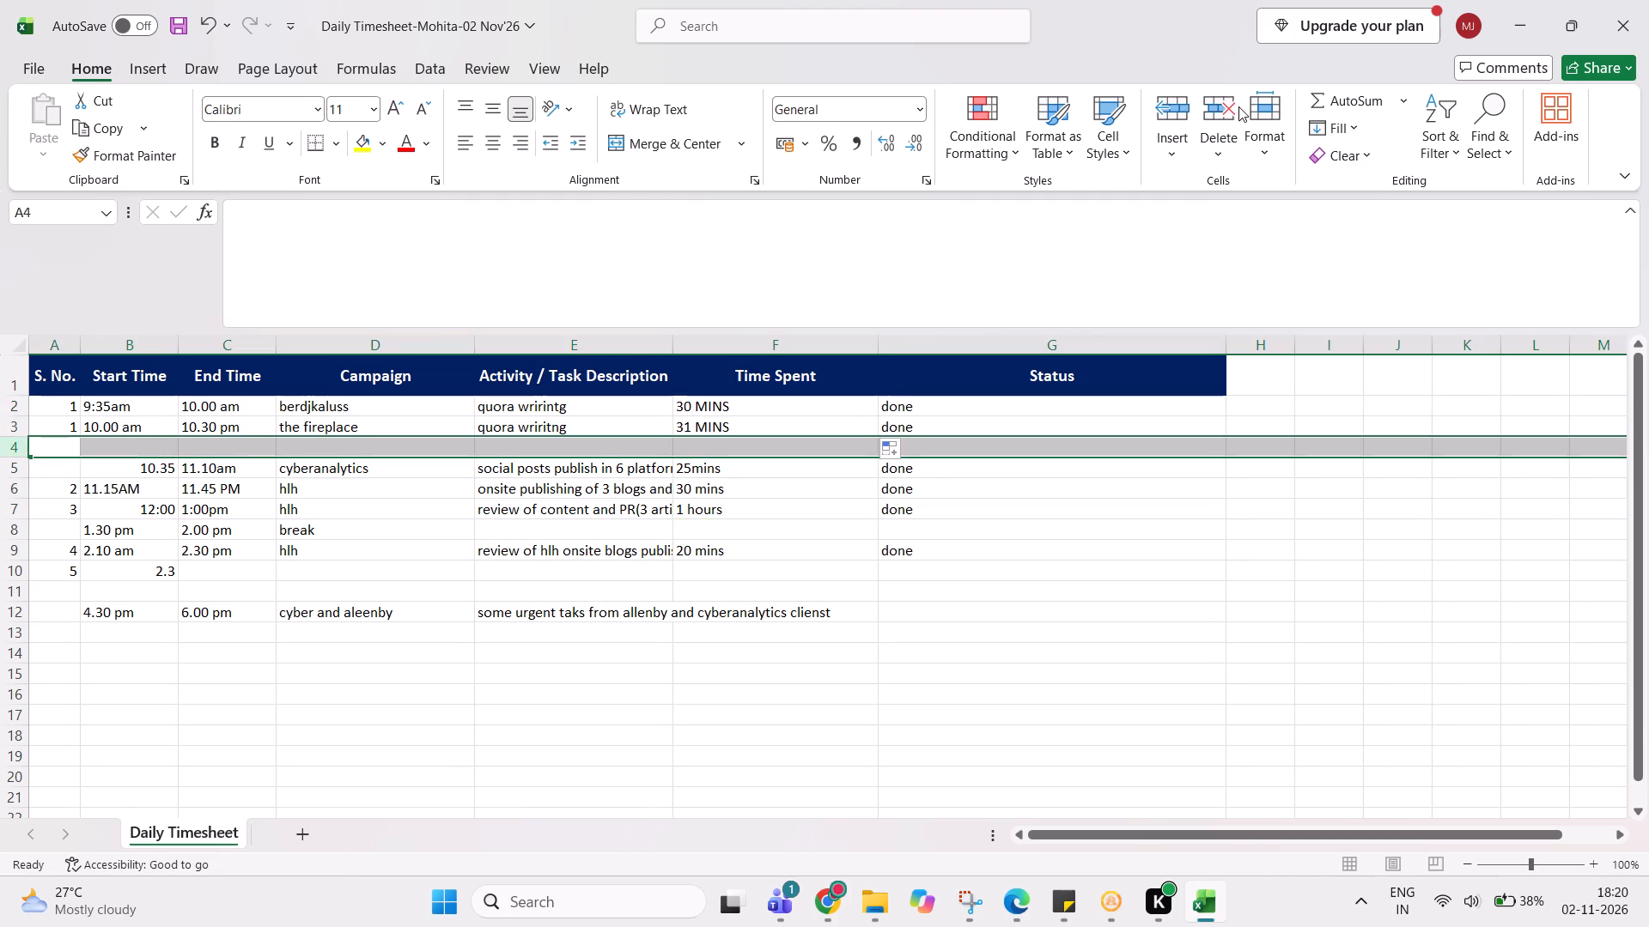
left_click(1224, 102)
left_click(114, 516)
Left-align the start and end times in rows 2 to 11.
left_click_drag(122, 407, 130, 522)
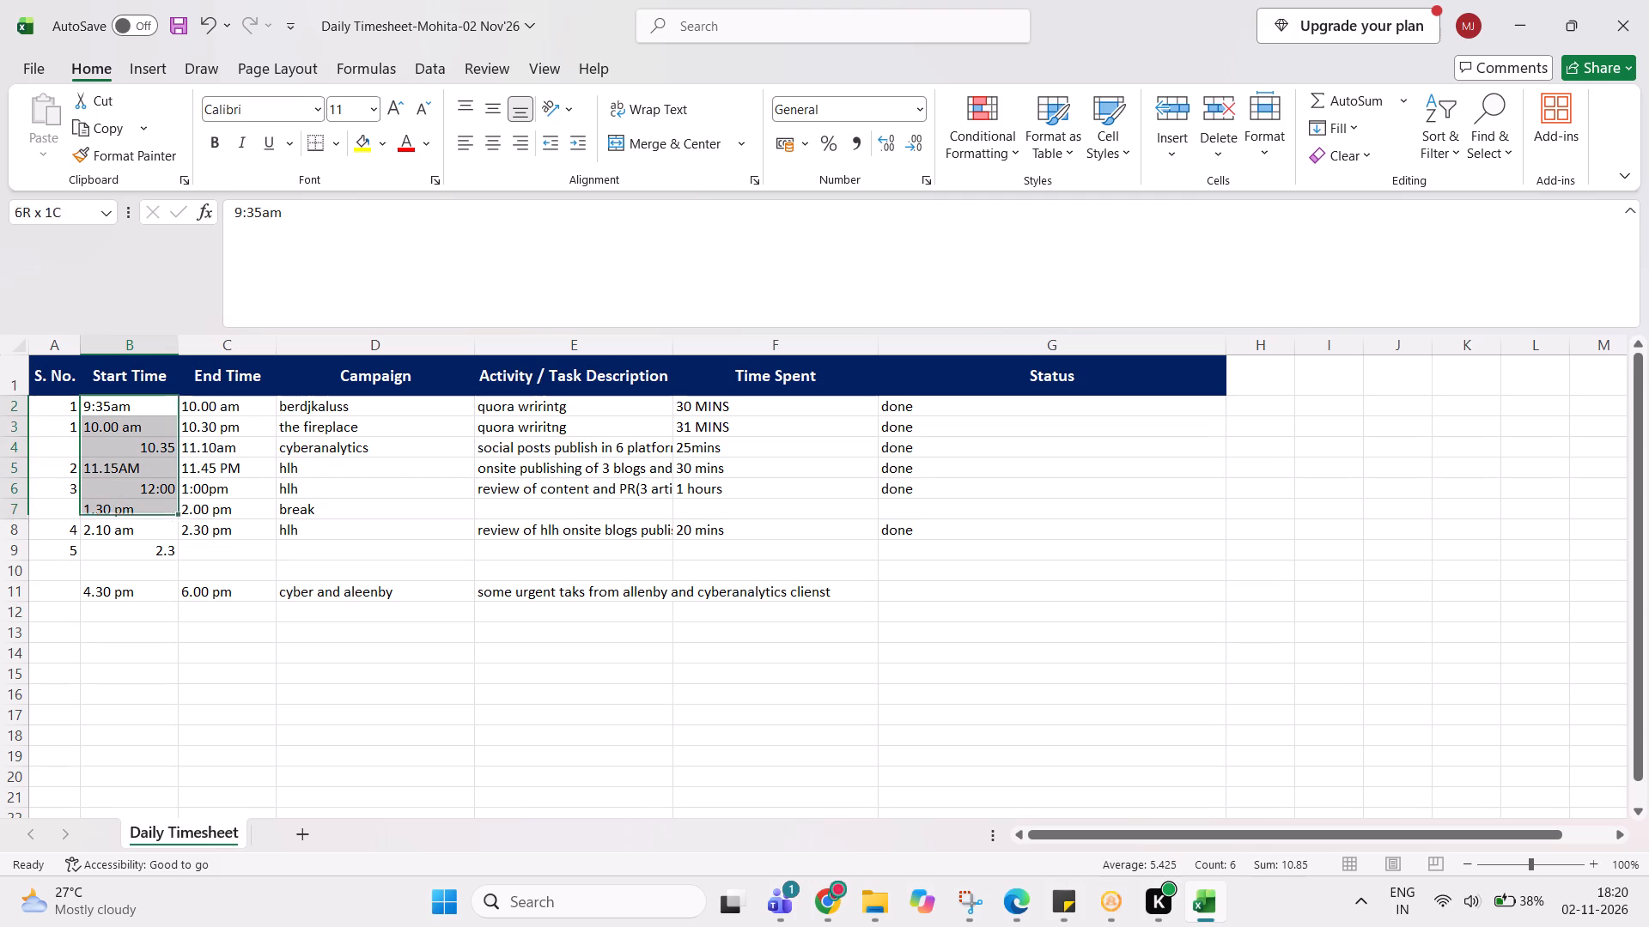
left_click_drag(130, 522, 231, 582)
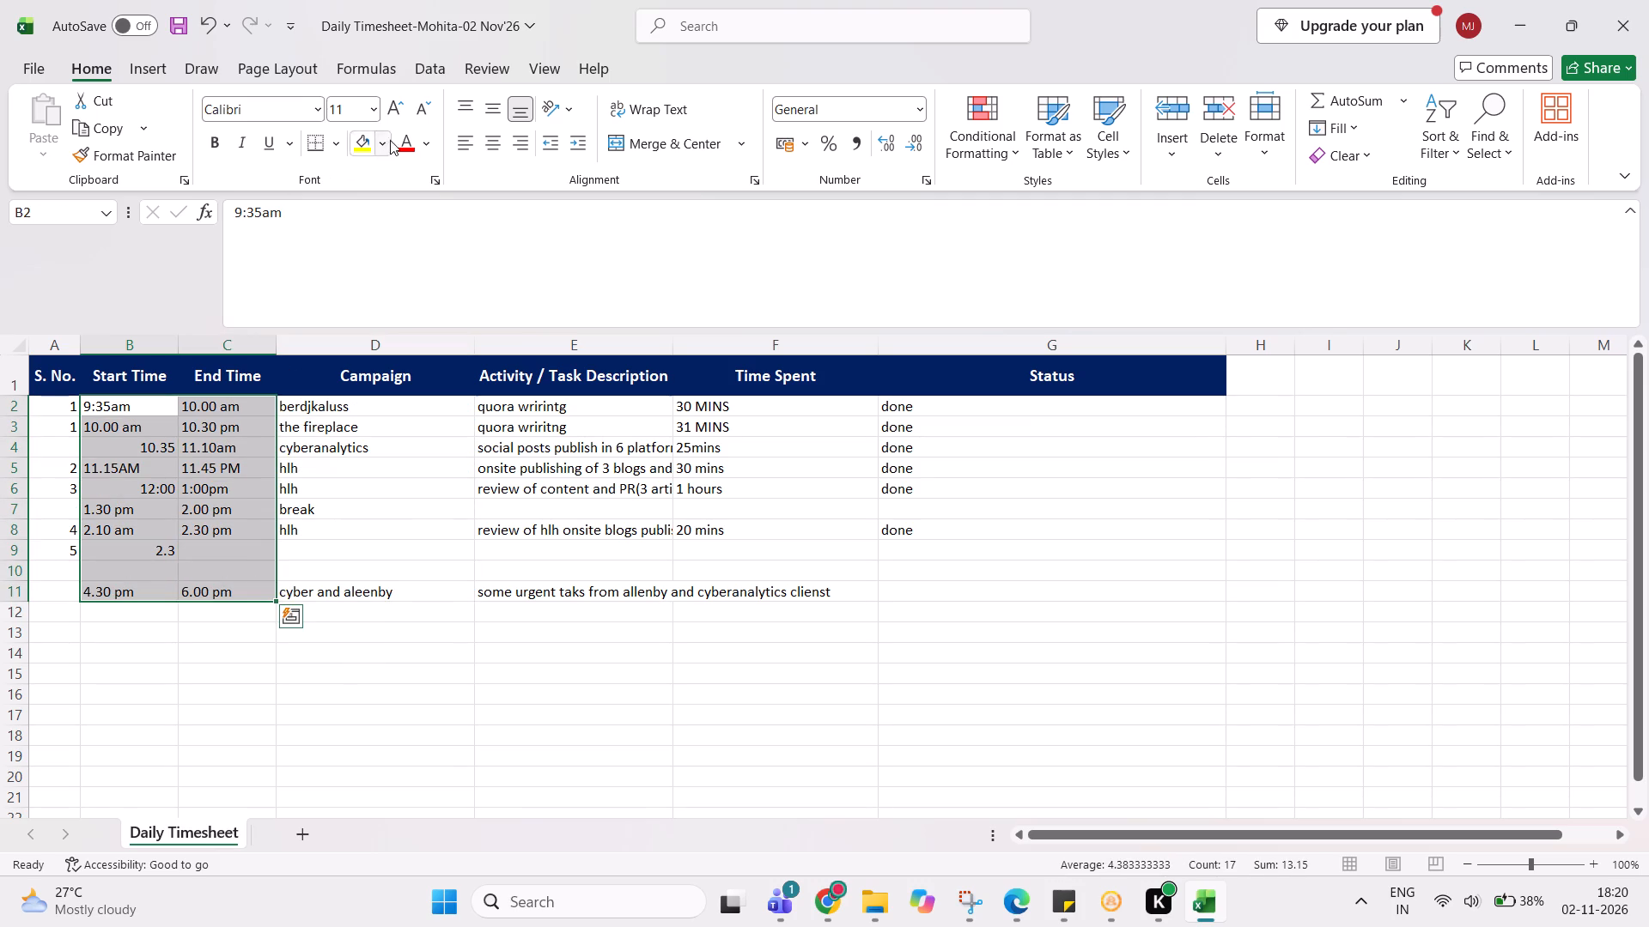
left_click(470, 142)
left_click(168, 566)
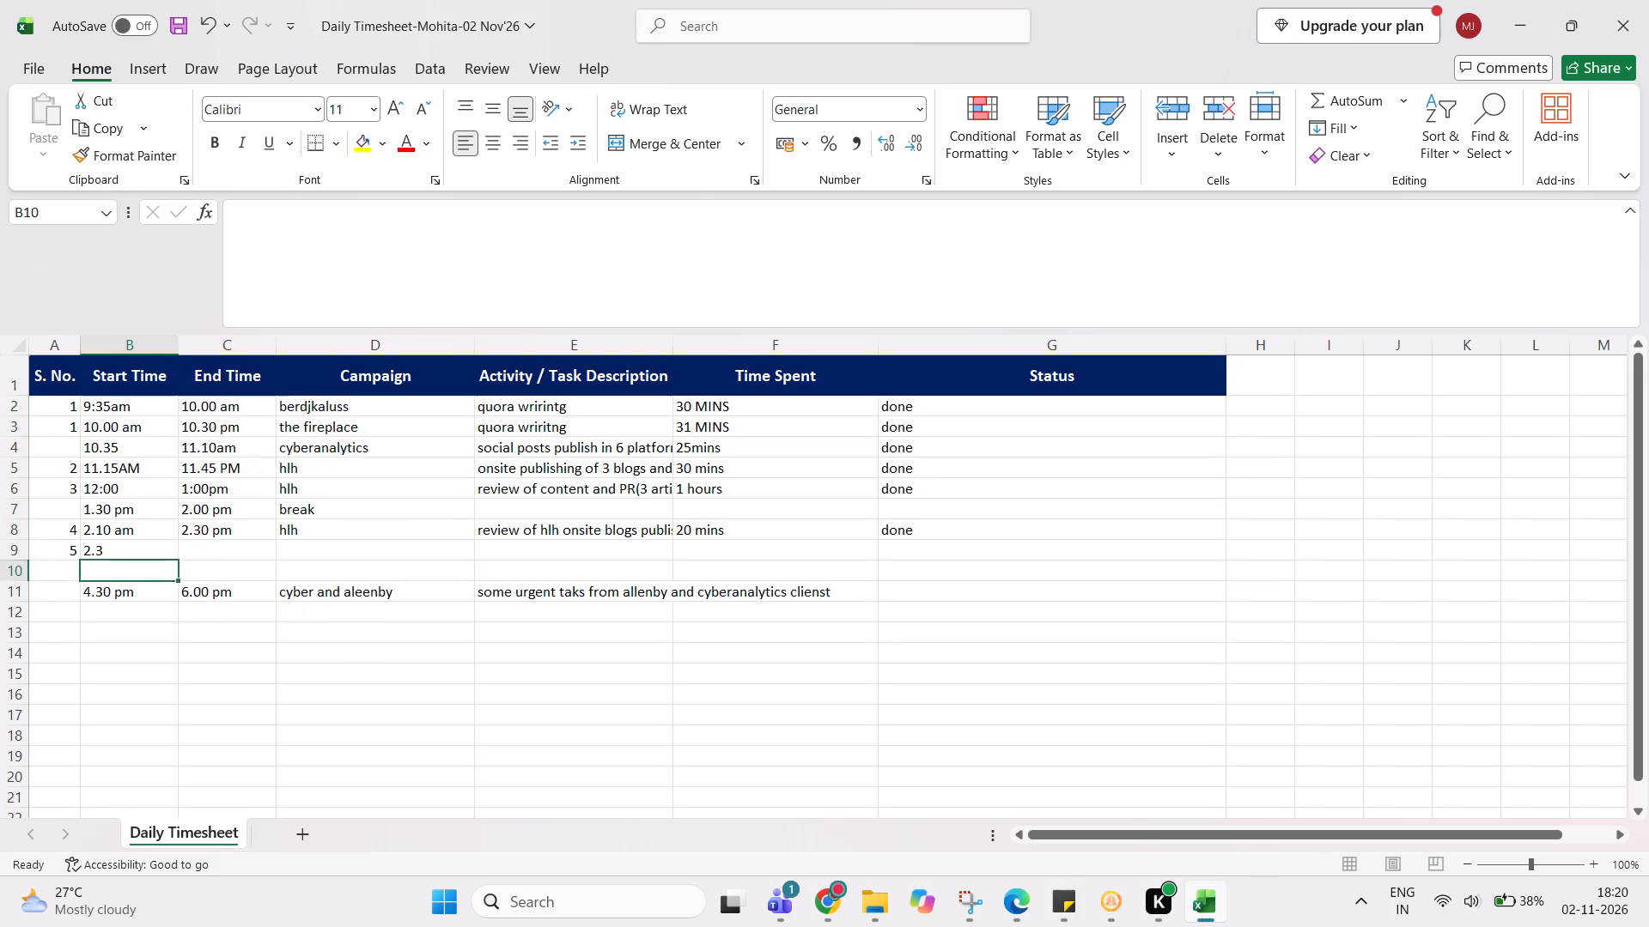
Fill the serial numbers down from row 2 to row 11 as the series 1 to 10.
left_click(77, 412)
left_click_drag(82, 417, 79, 593)
left_click(180, 569)
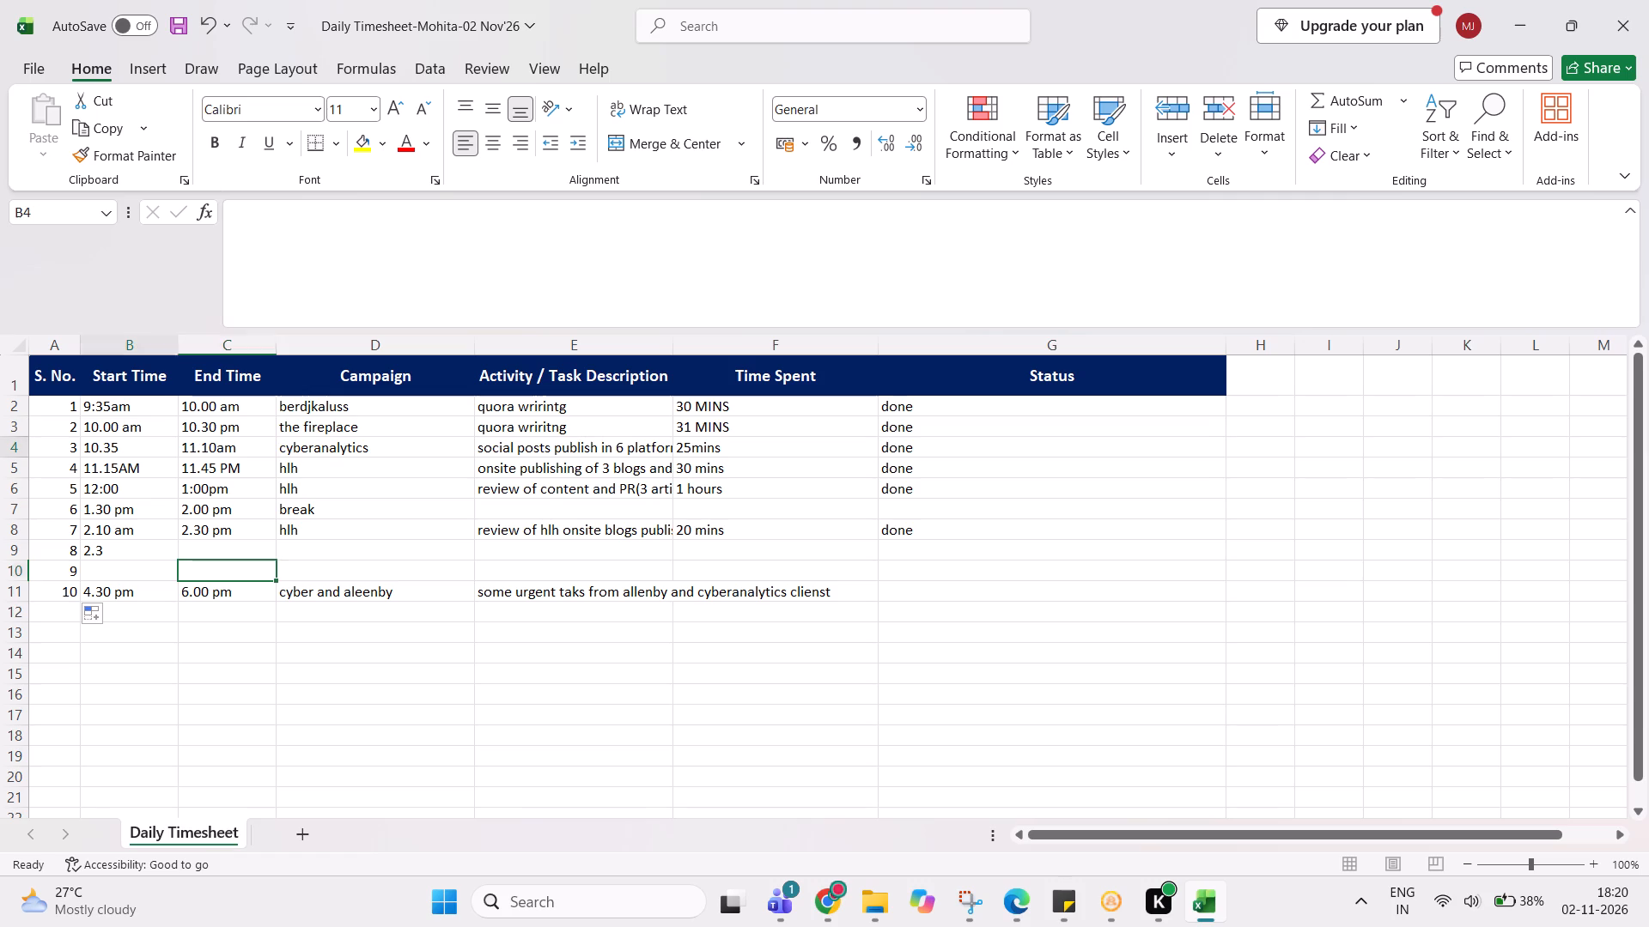
Change the cyberanalytics start time in row 4 to "10.35 AM" and save the workbook.
left_click(137, 451)
double_click(140, 448)
key("space")
type("AM")
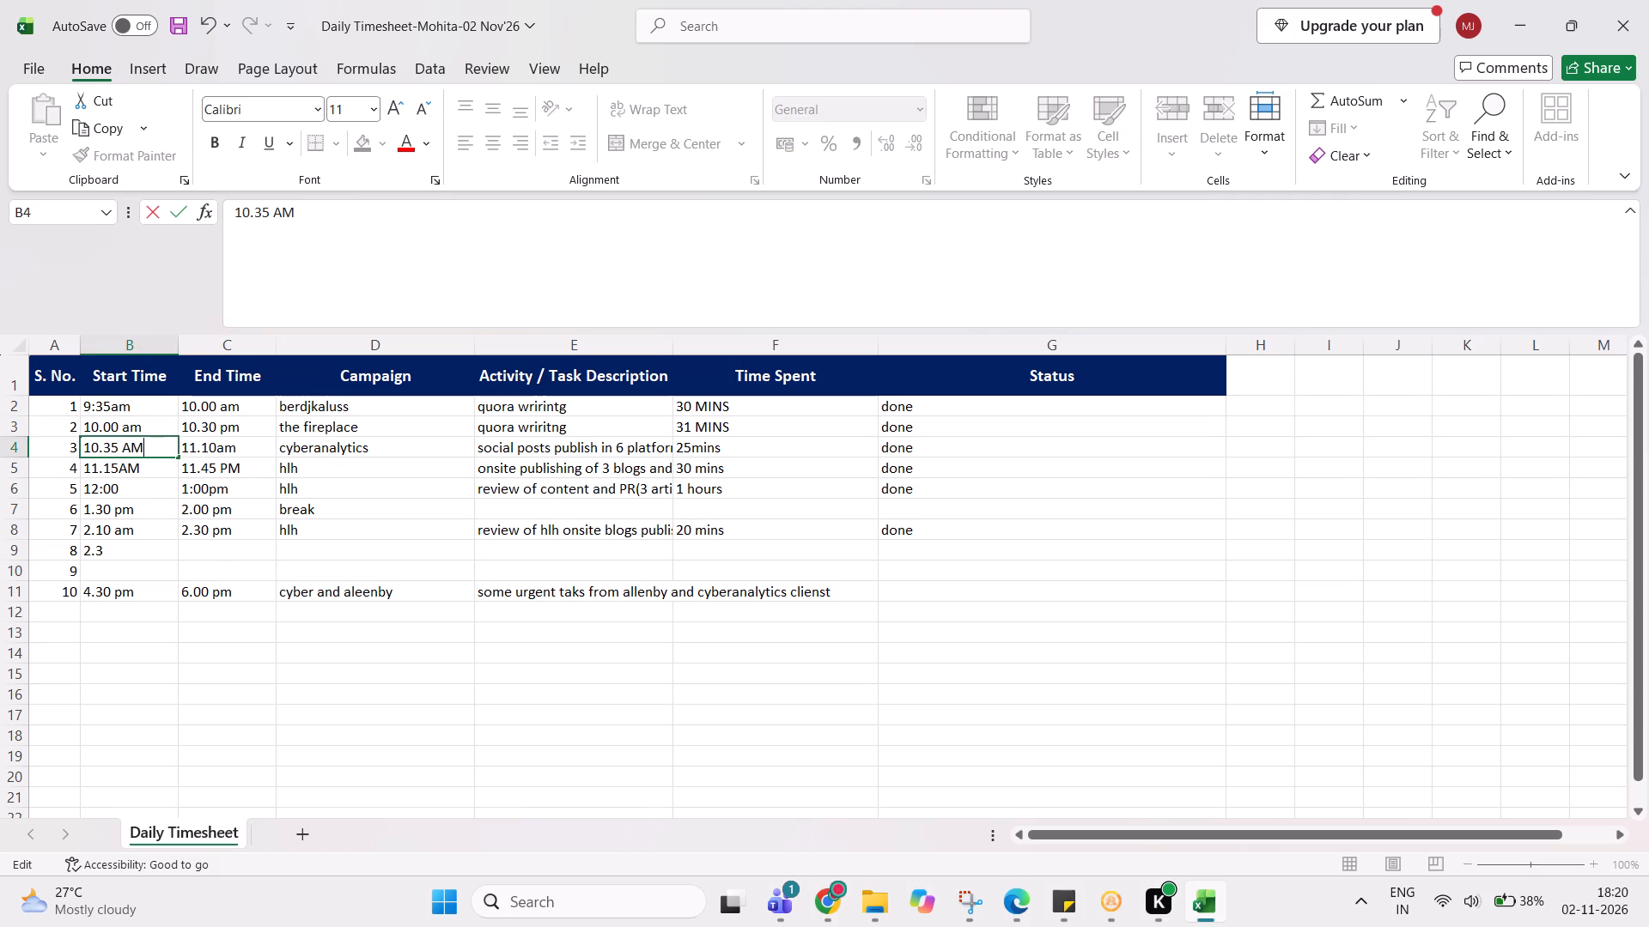
key("ctrl+s")
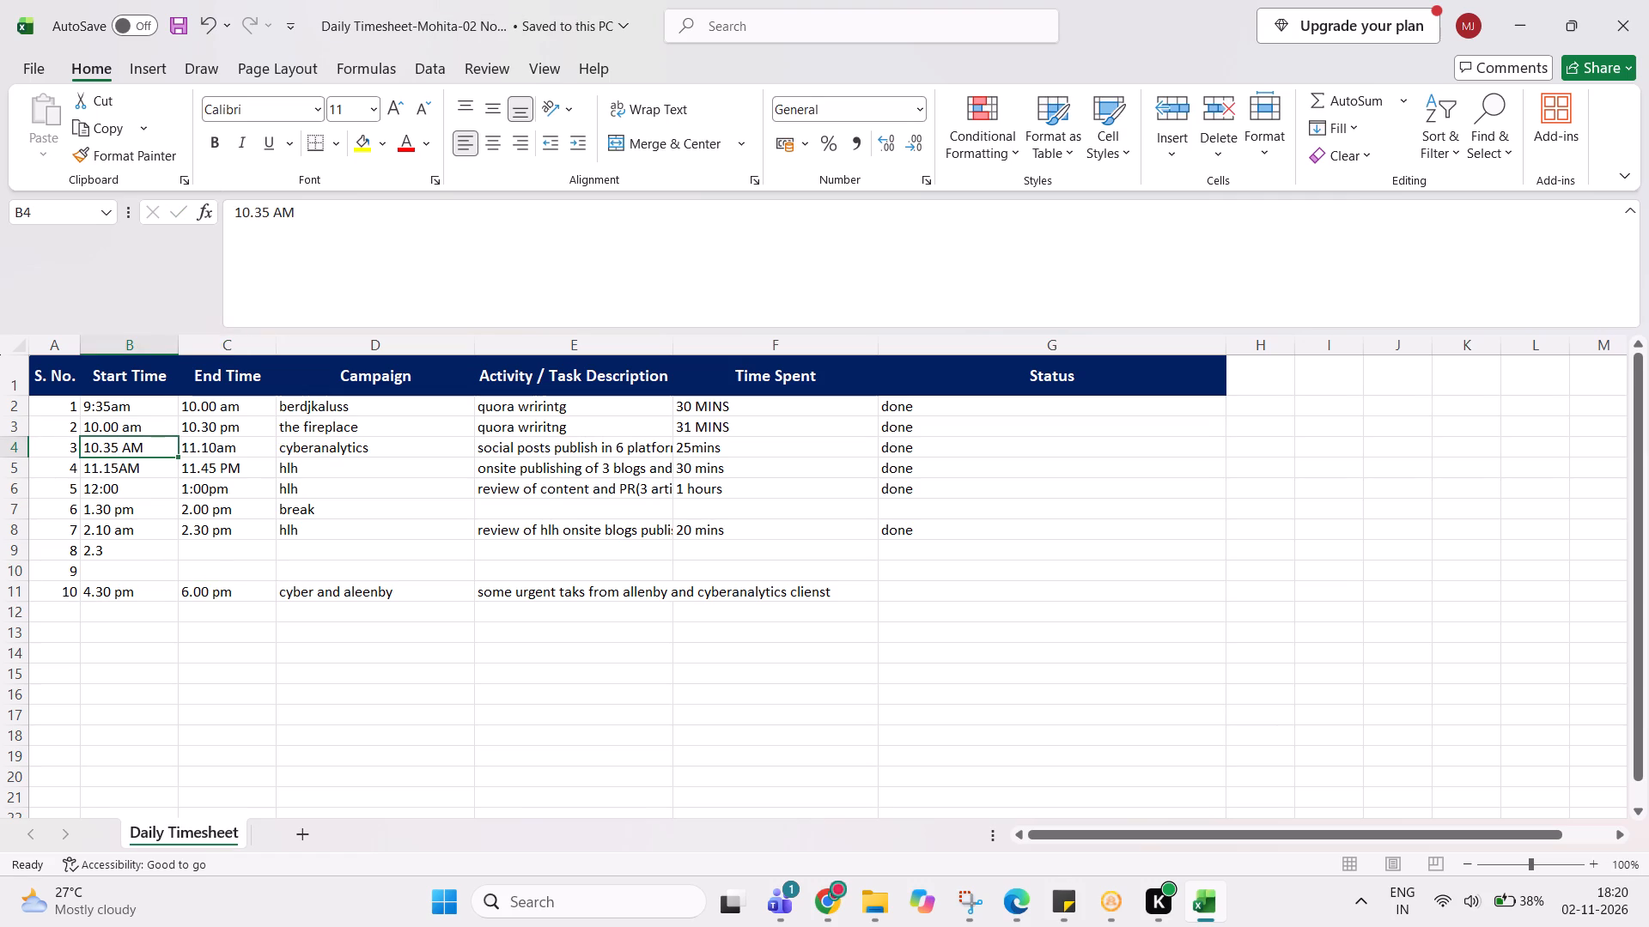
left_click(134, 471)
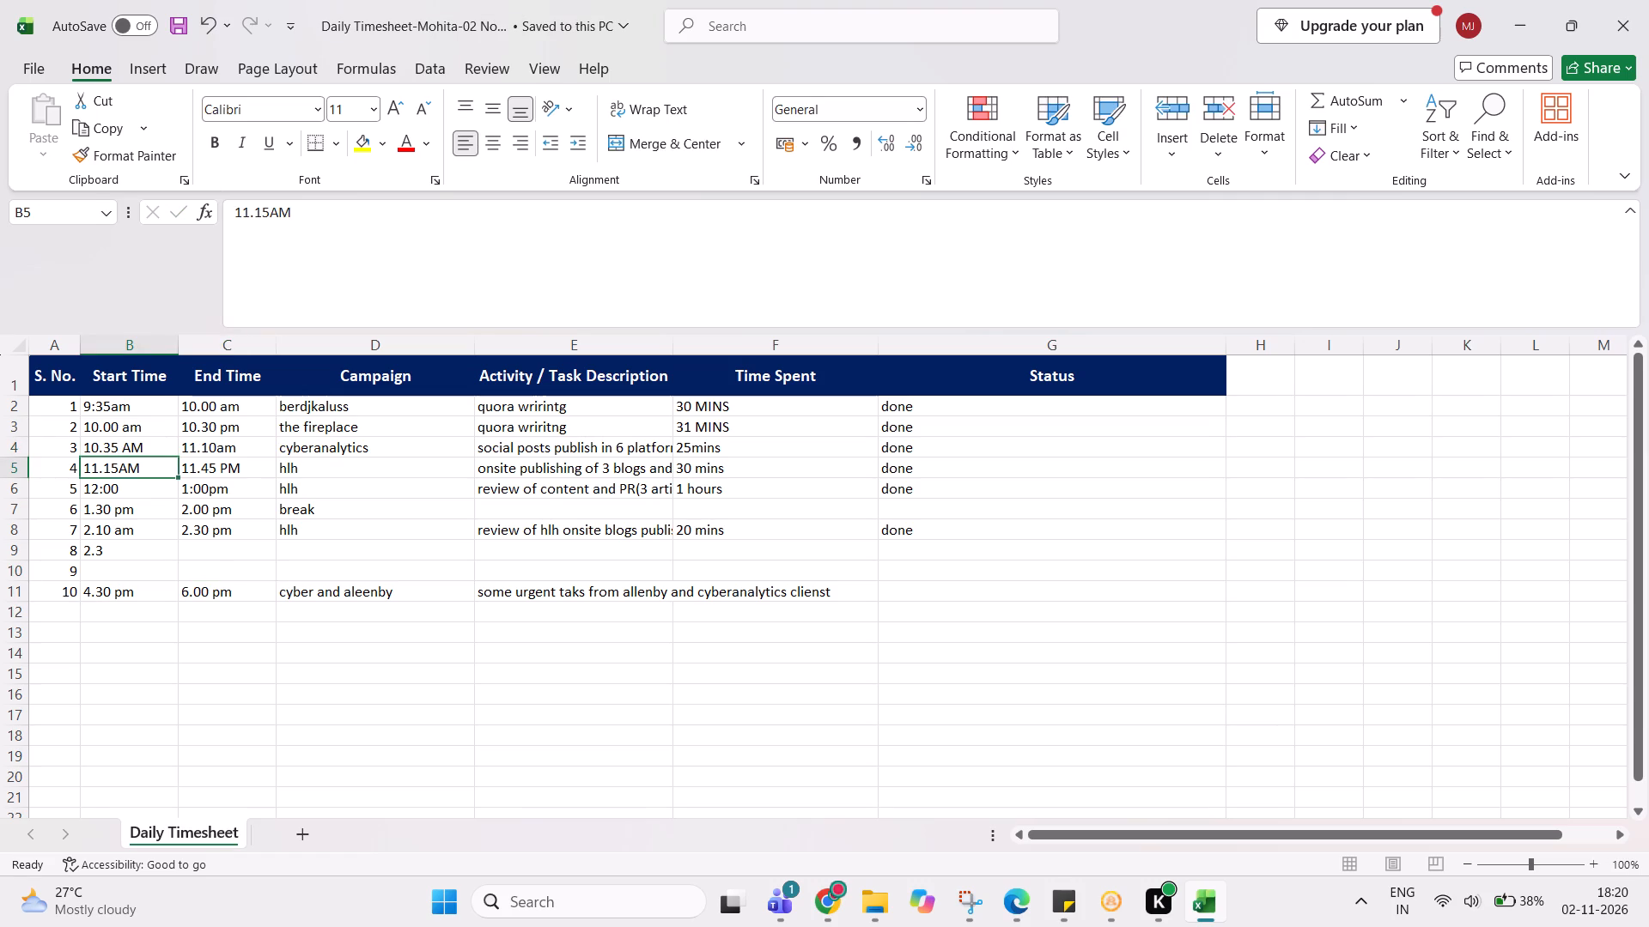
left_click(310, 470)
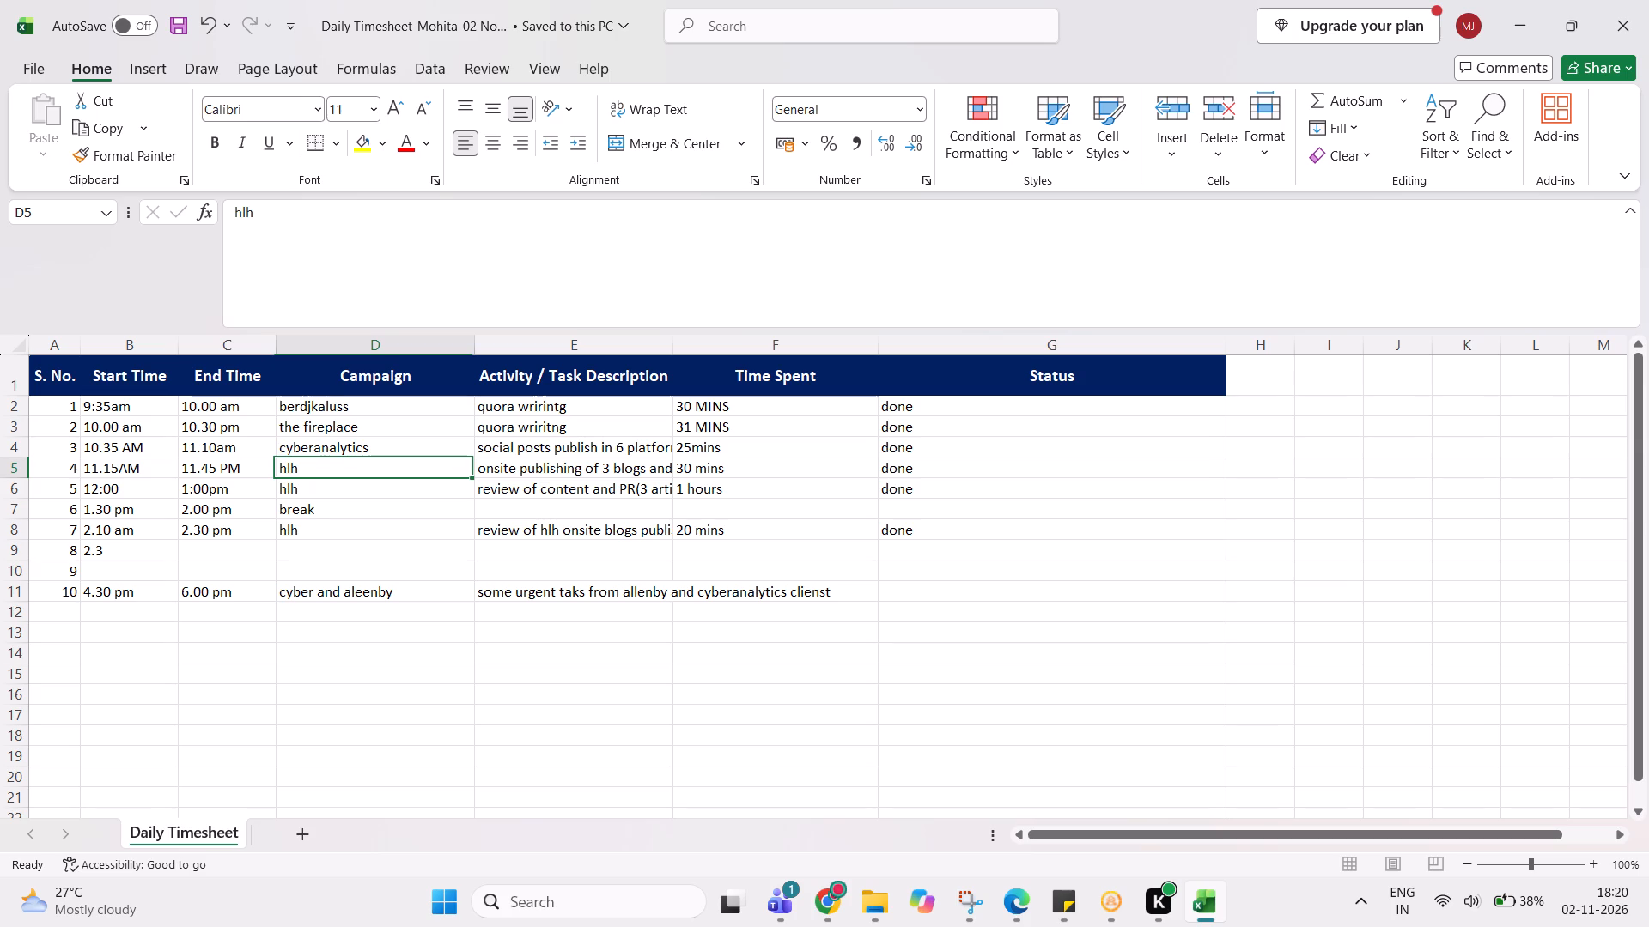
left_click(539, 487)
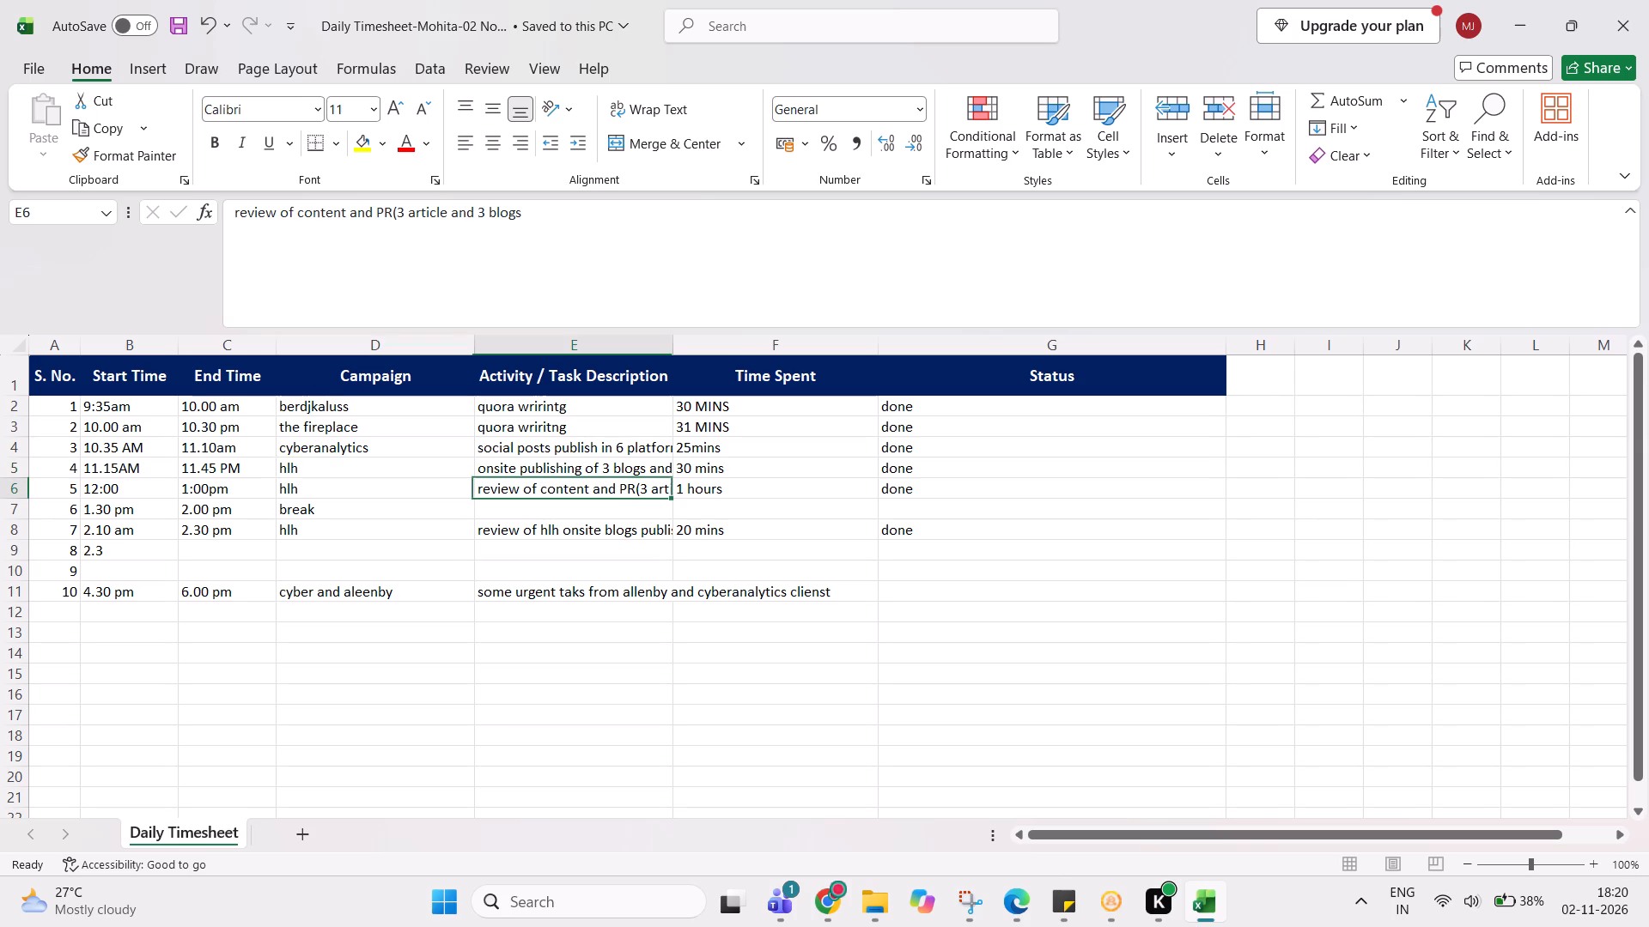
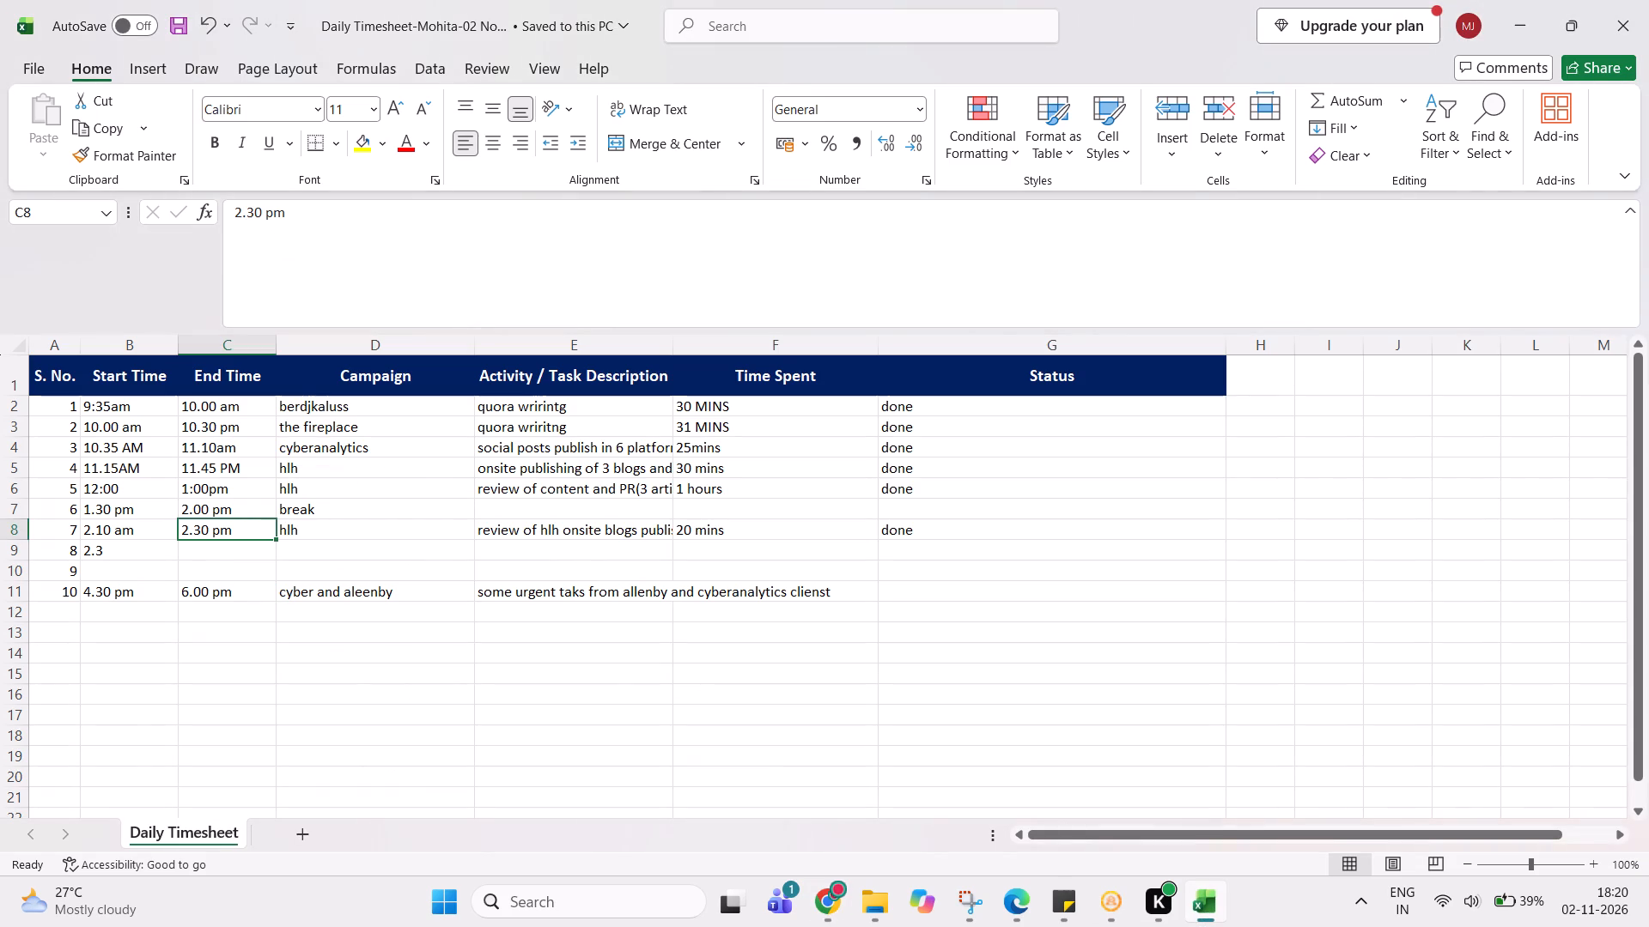
In row 9, set the start time to "2.30 AM", the end time to "3.30 PM" and the campaign to "BERDKALUSS".
double_click(120, 548)
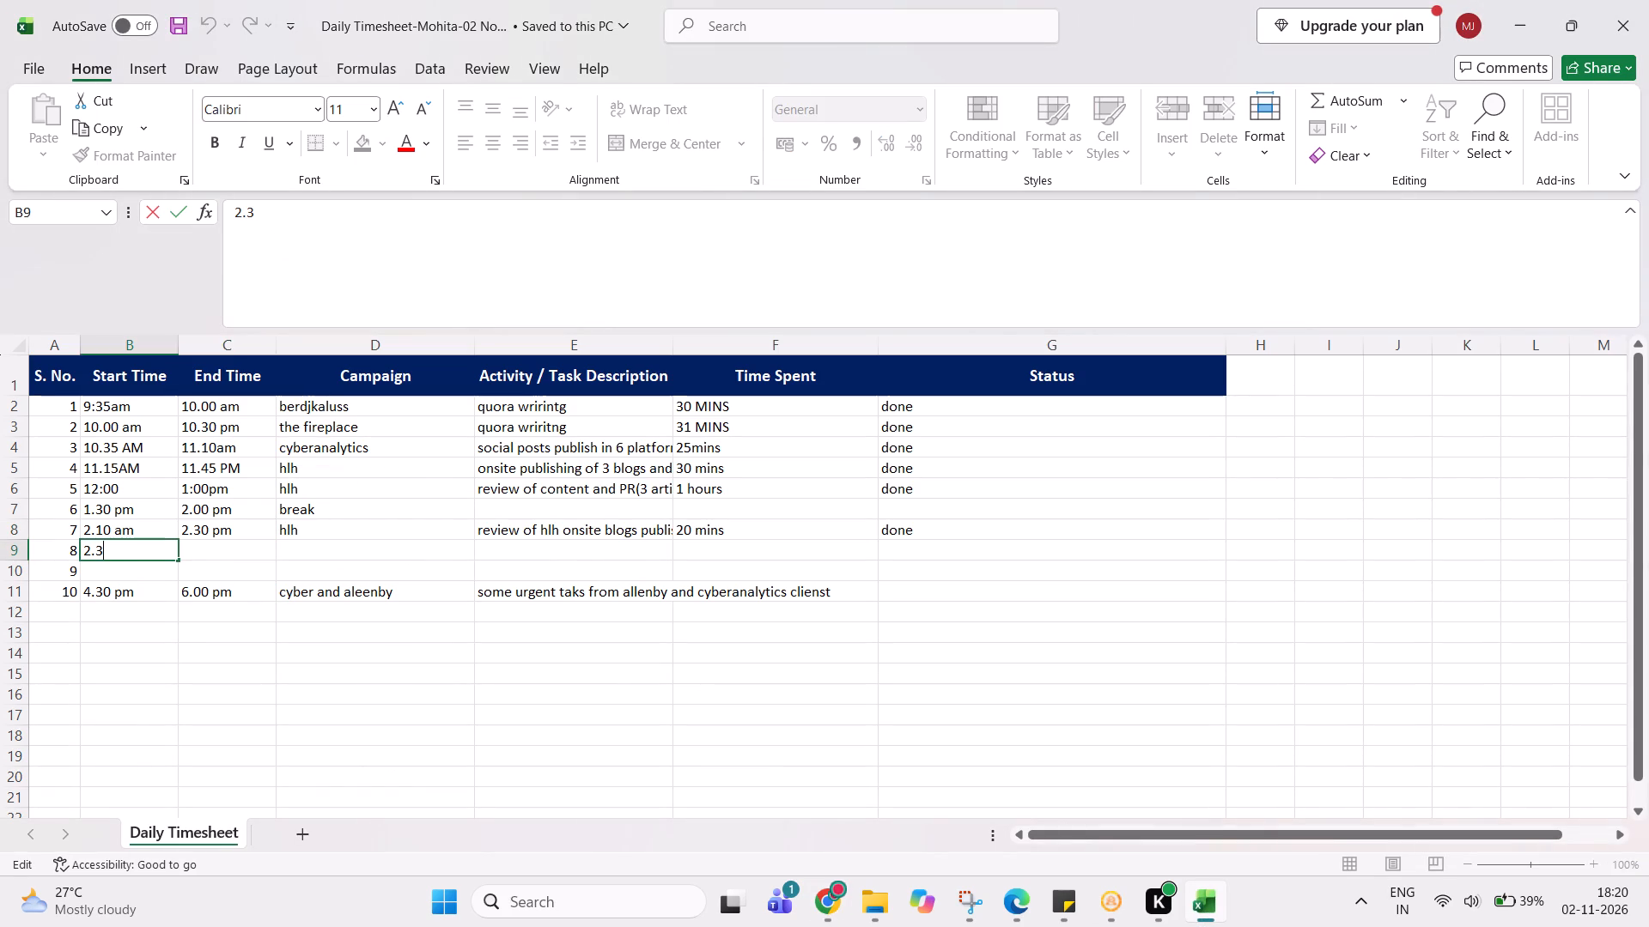
key("0")
key("space")
type("AM")
left_click(238, 553)
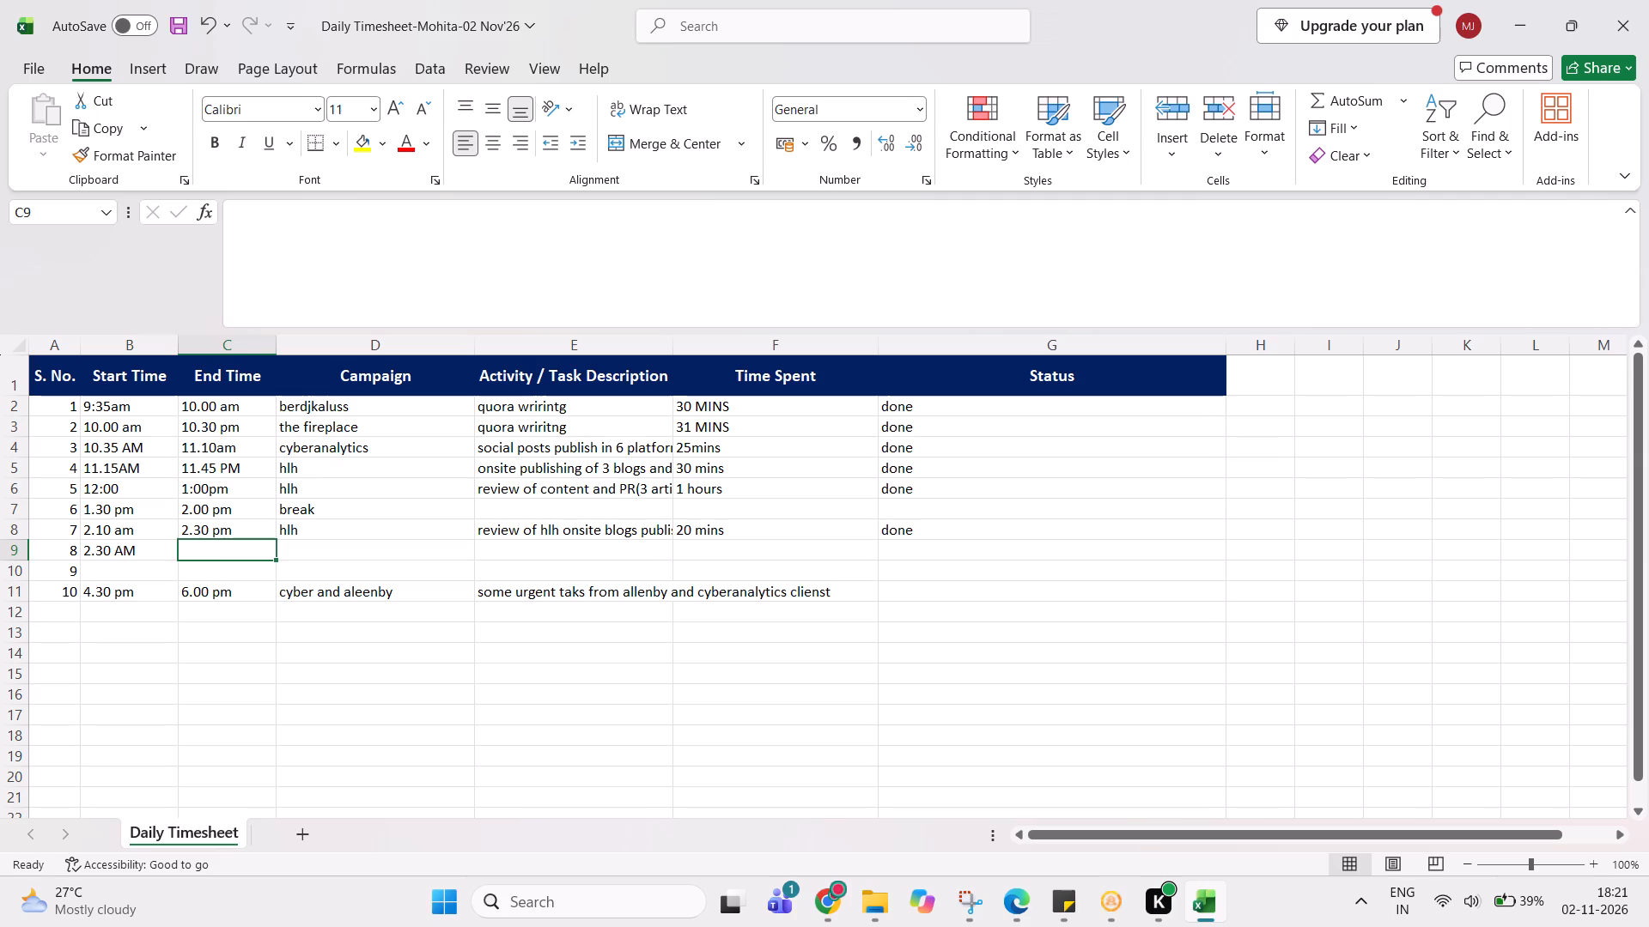
type("3.30 PM")
left_click(321, 556)
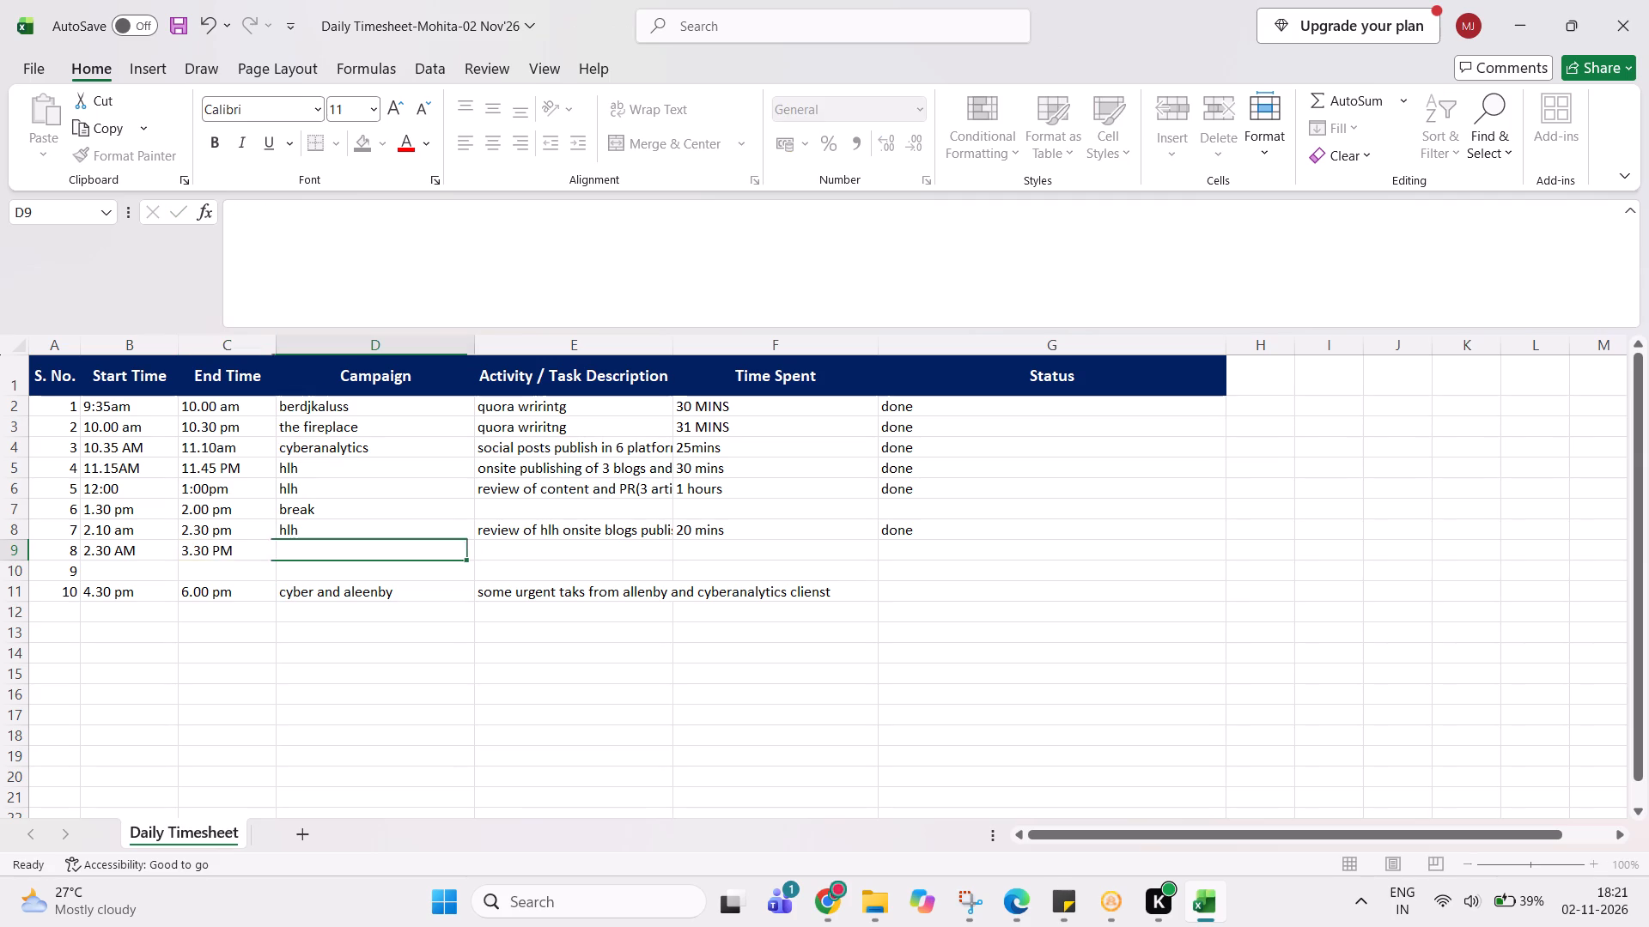
type("BER")
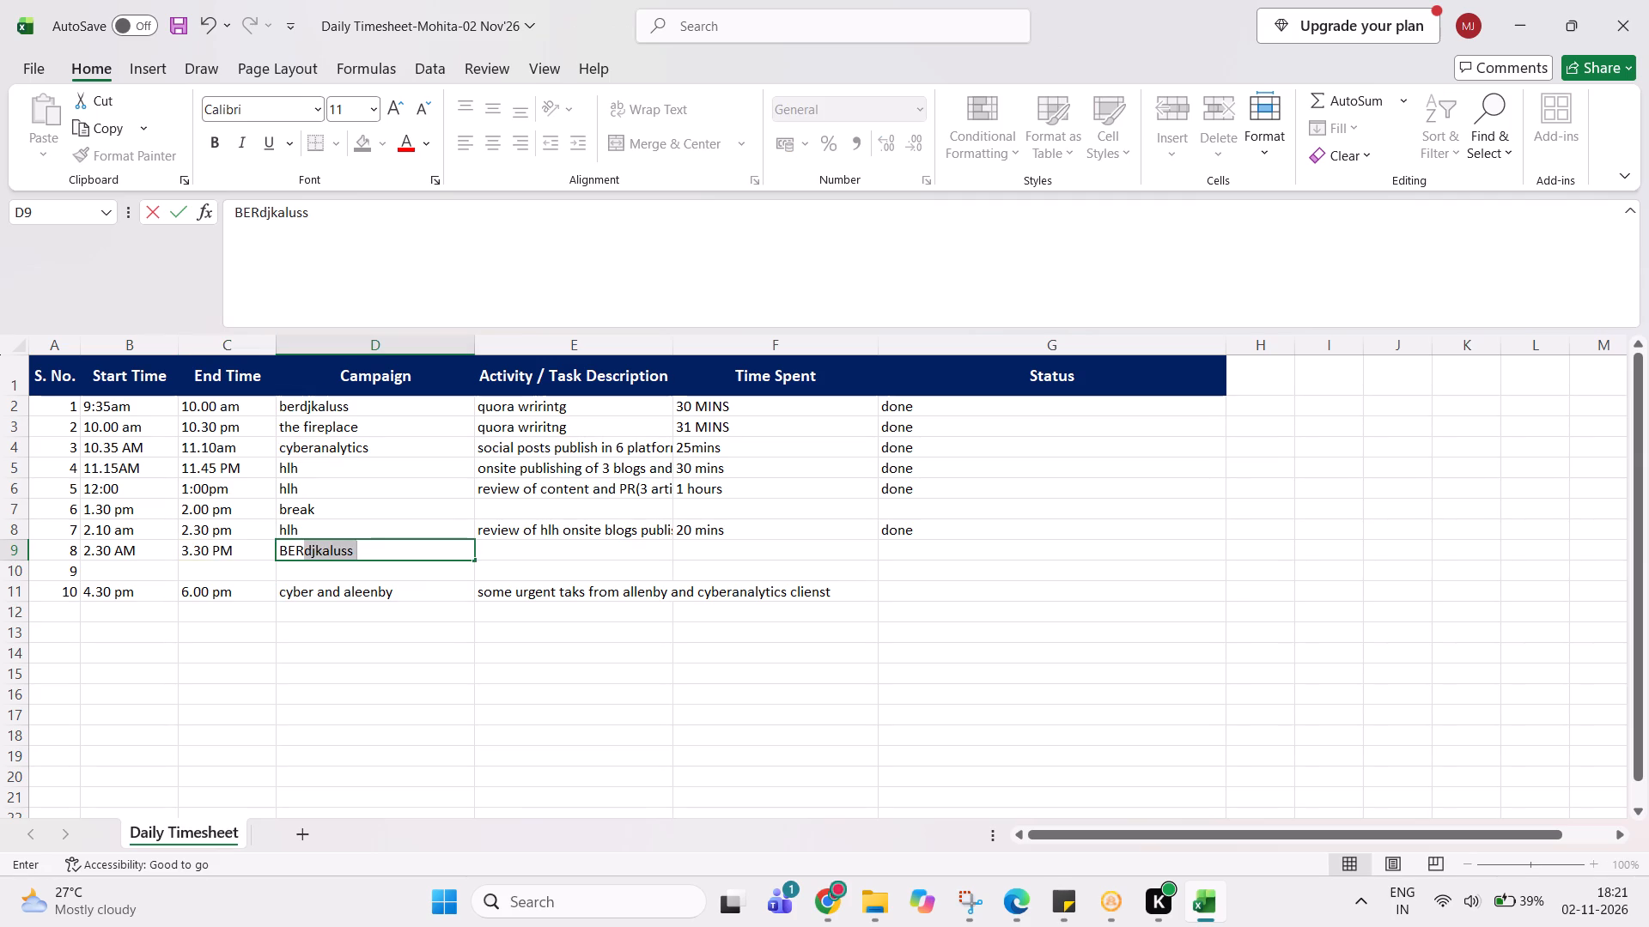
type("DKALUSS")
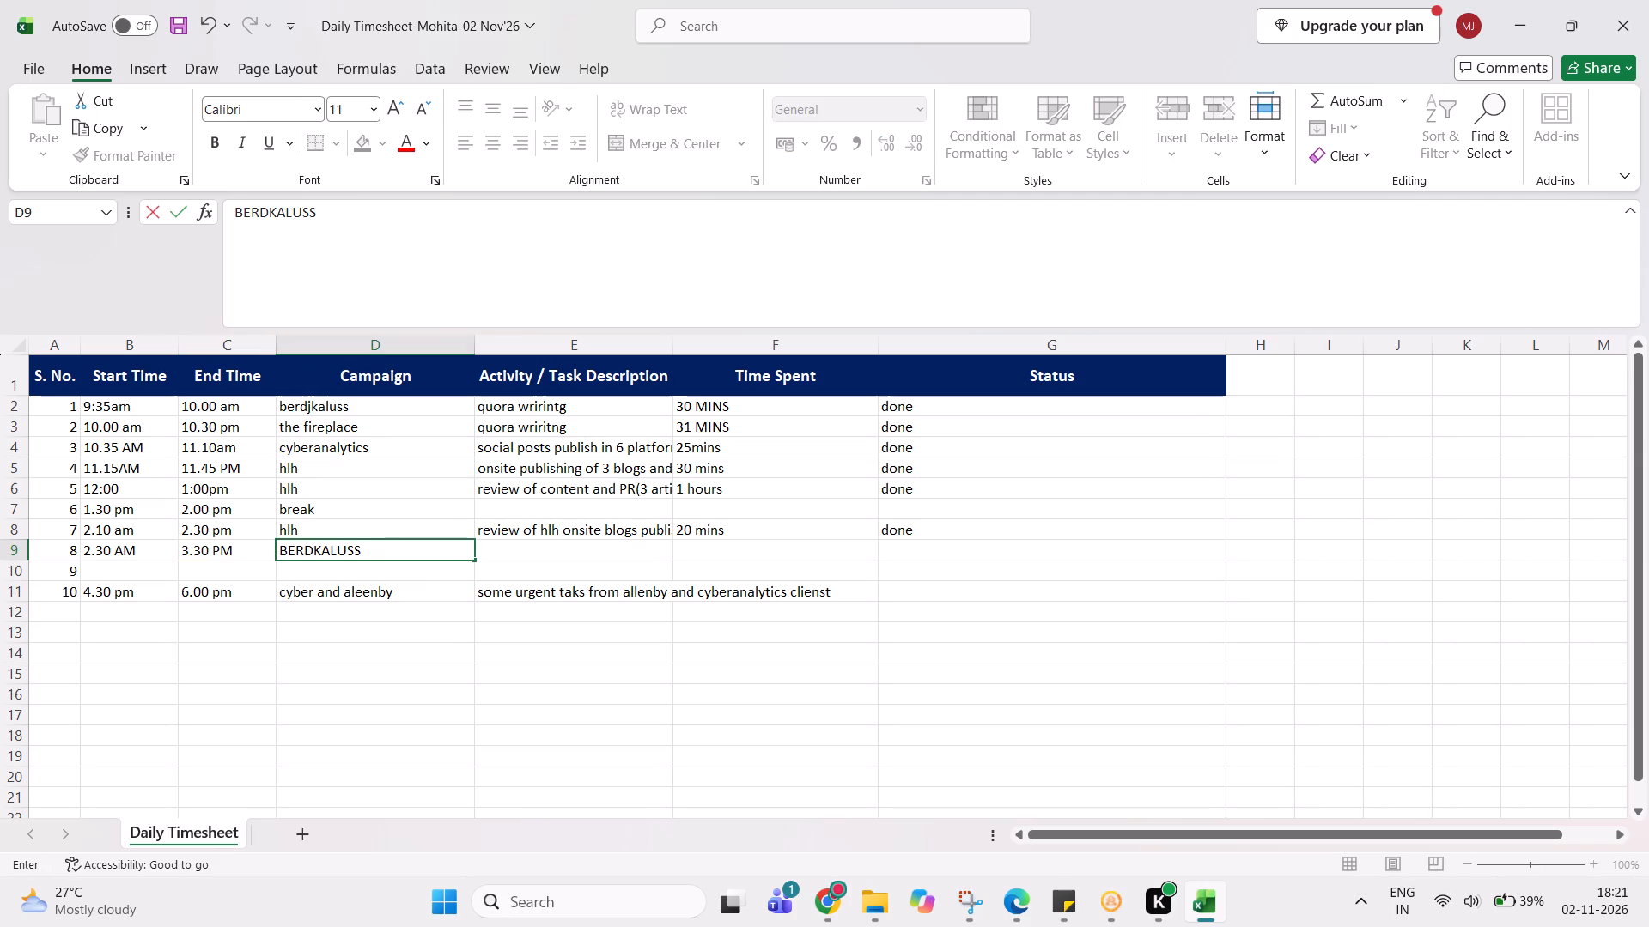
Describe row 9's task as "sheet prepaartion for backlin ooprtunity and taking details from ram sir also discussions with ram on call on berdkaluss".
left_click(545, 548)
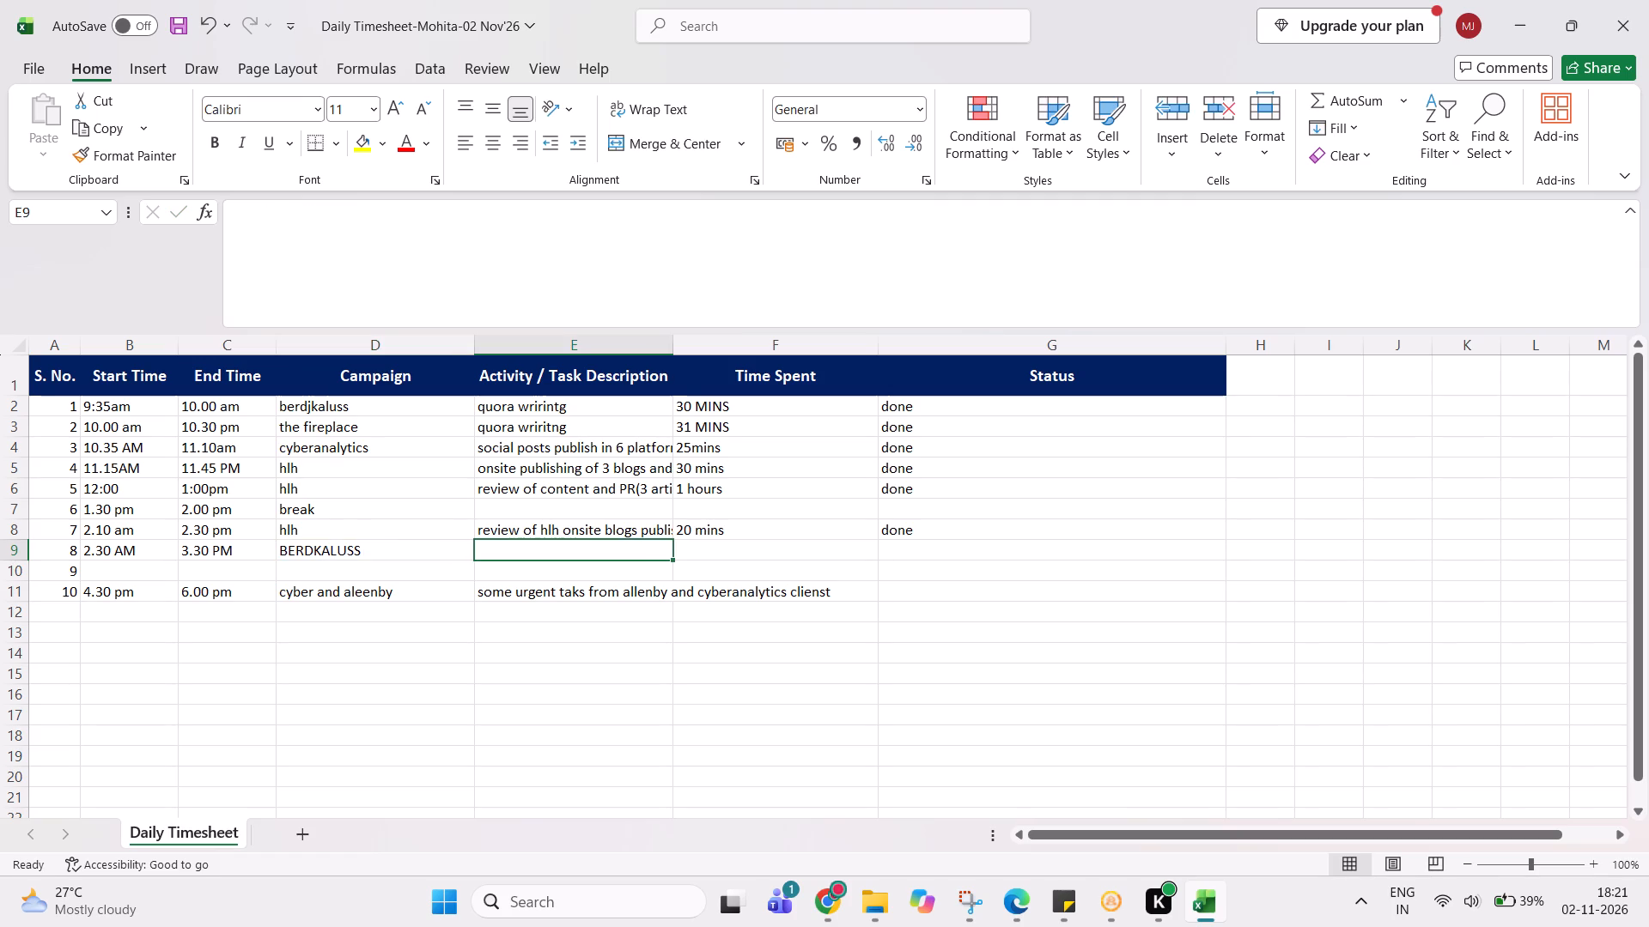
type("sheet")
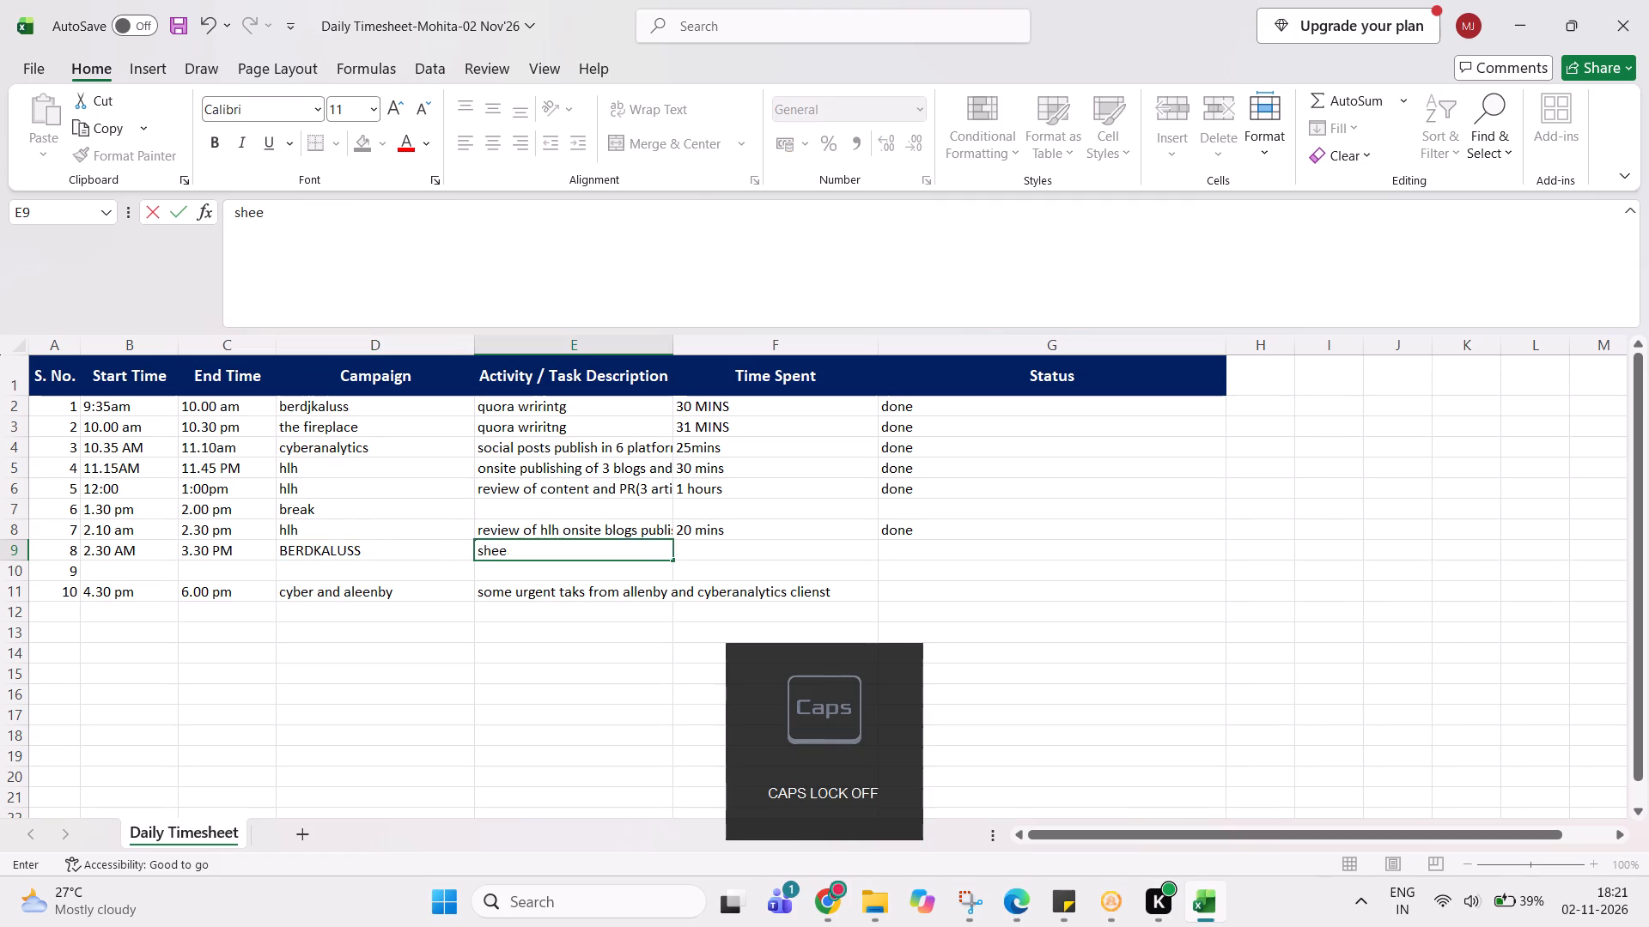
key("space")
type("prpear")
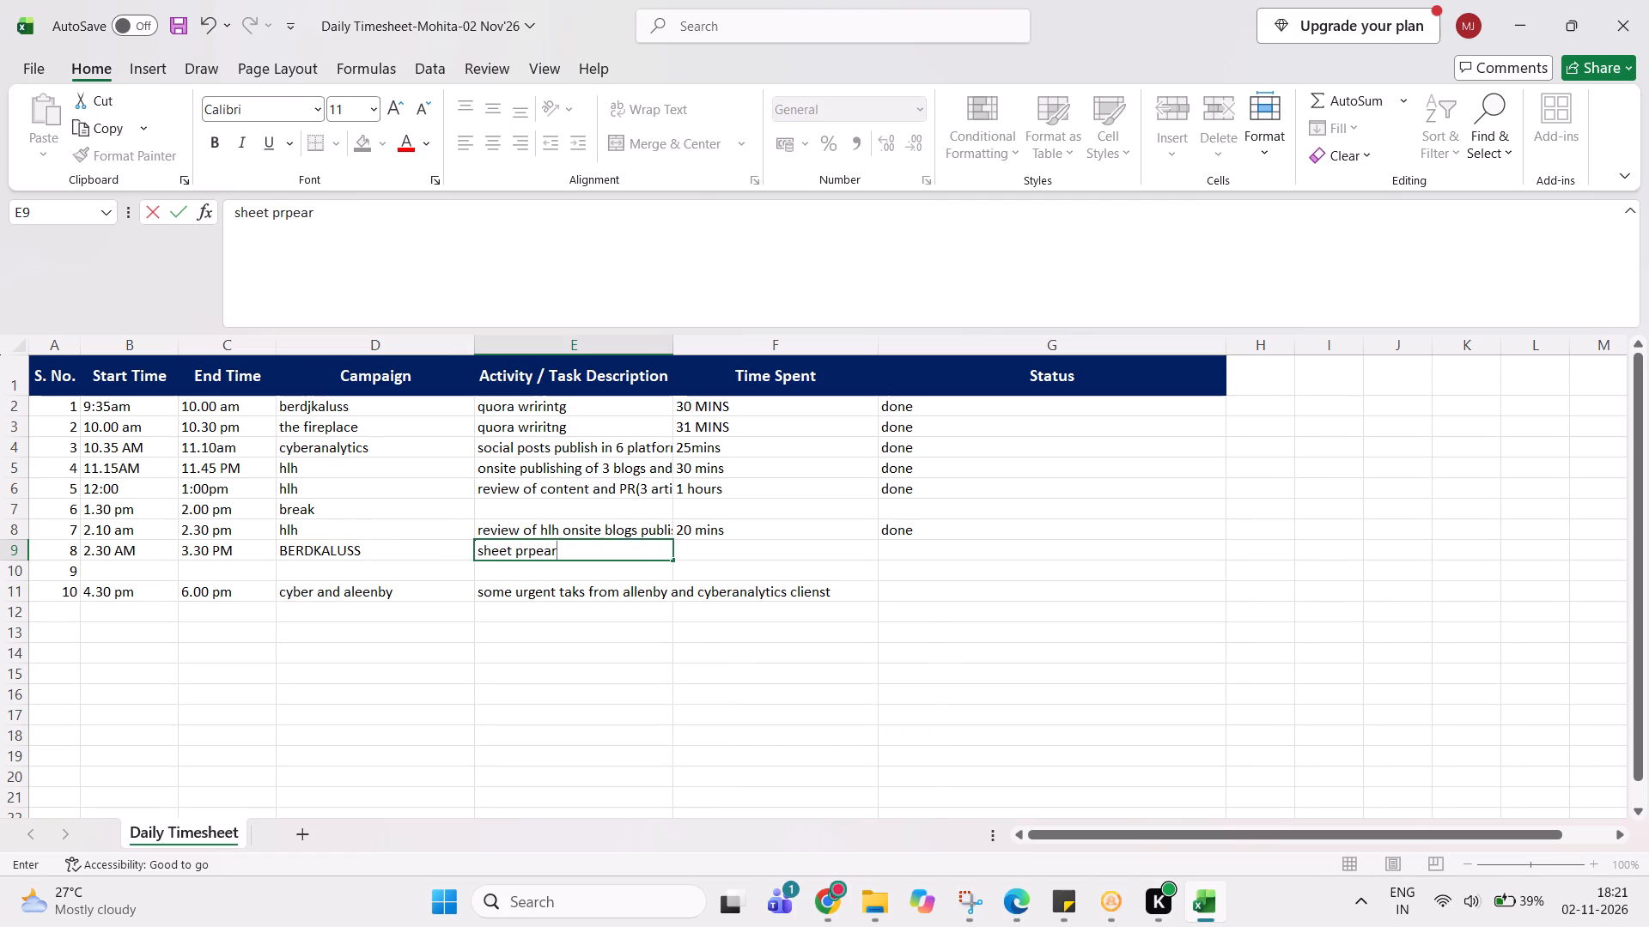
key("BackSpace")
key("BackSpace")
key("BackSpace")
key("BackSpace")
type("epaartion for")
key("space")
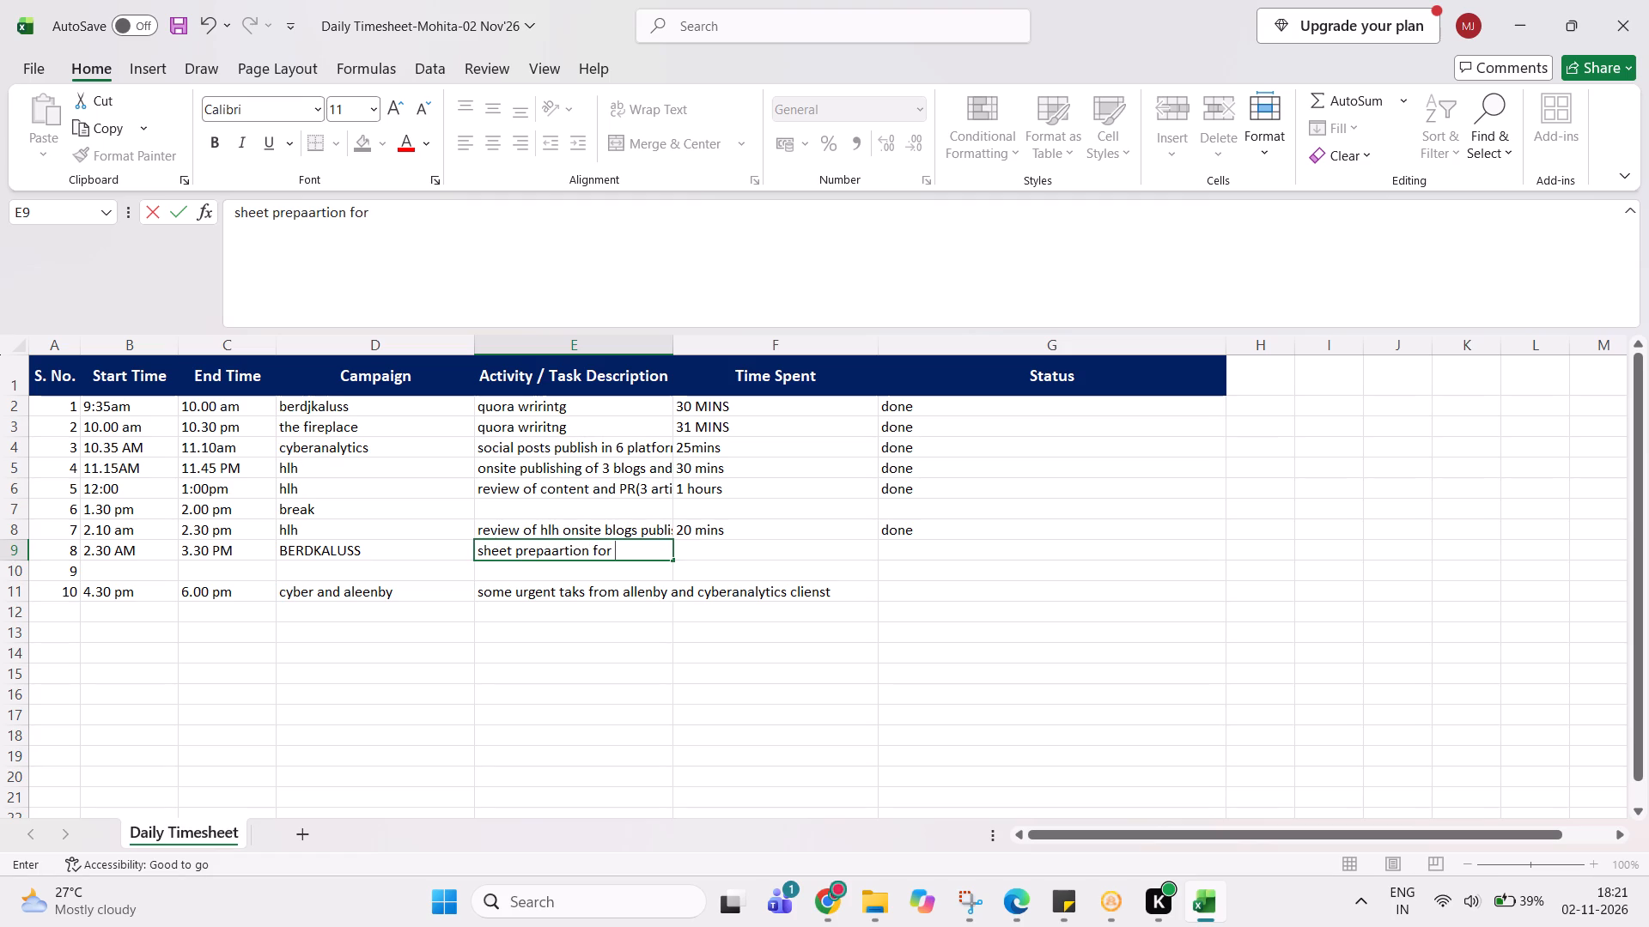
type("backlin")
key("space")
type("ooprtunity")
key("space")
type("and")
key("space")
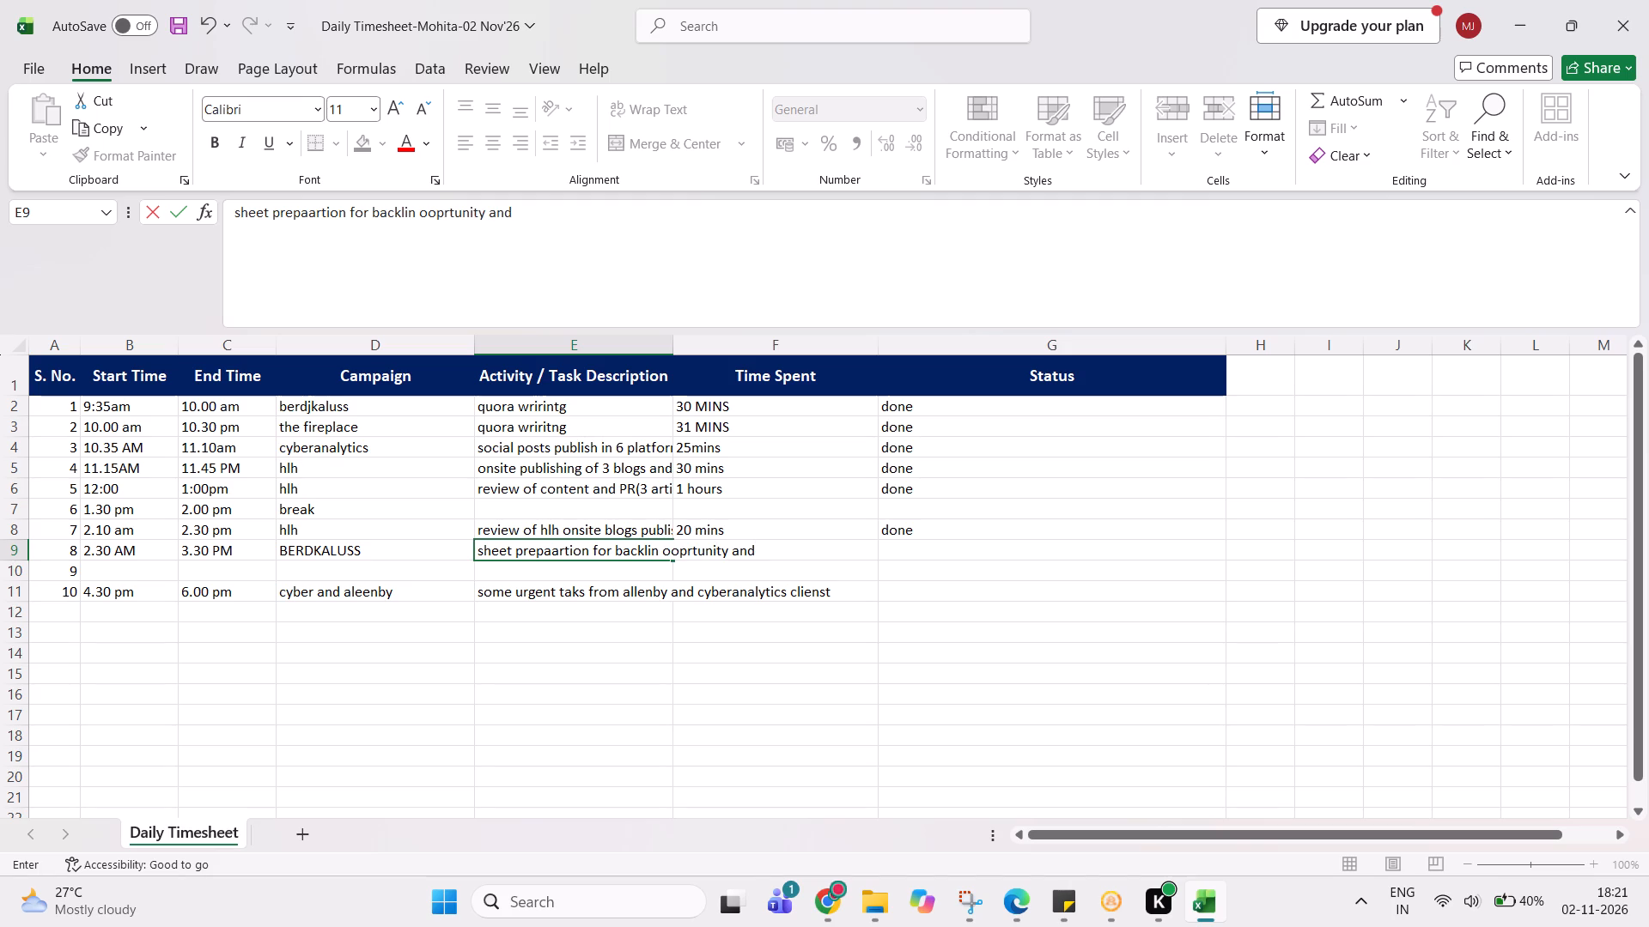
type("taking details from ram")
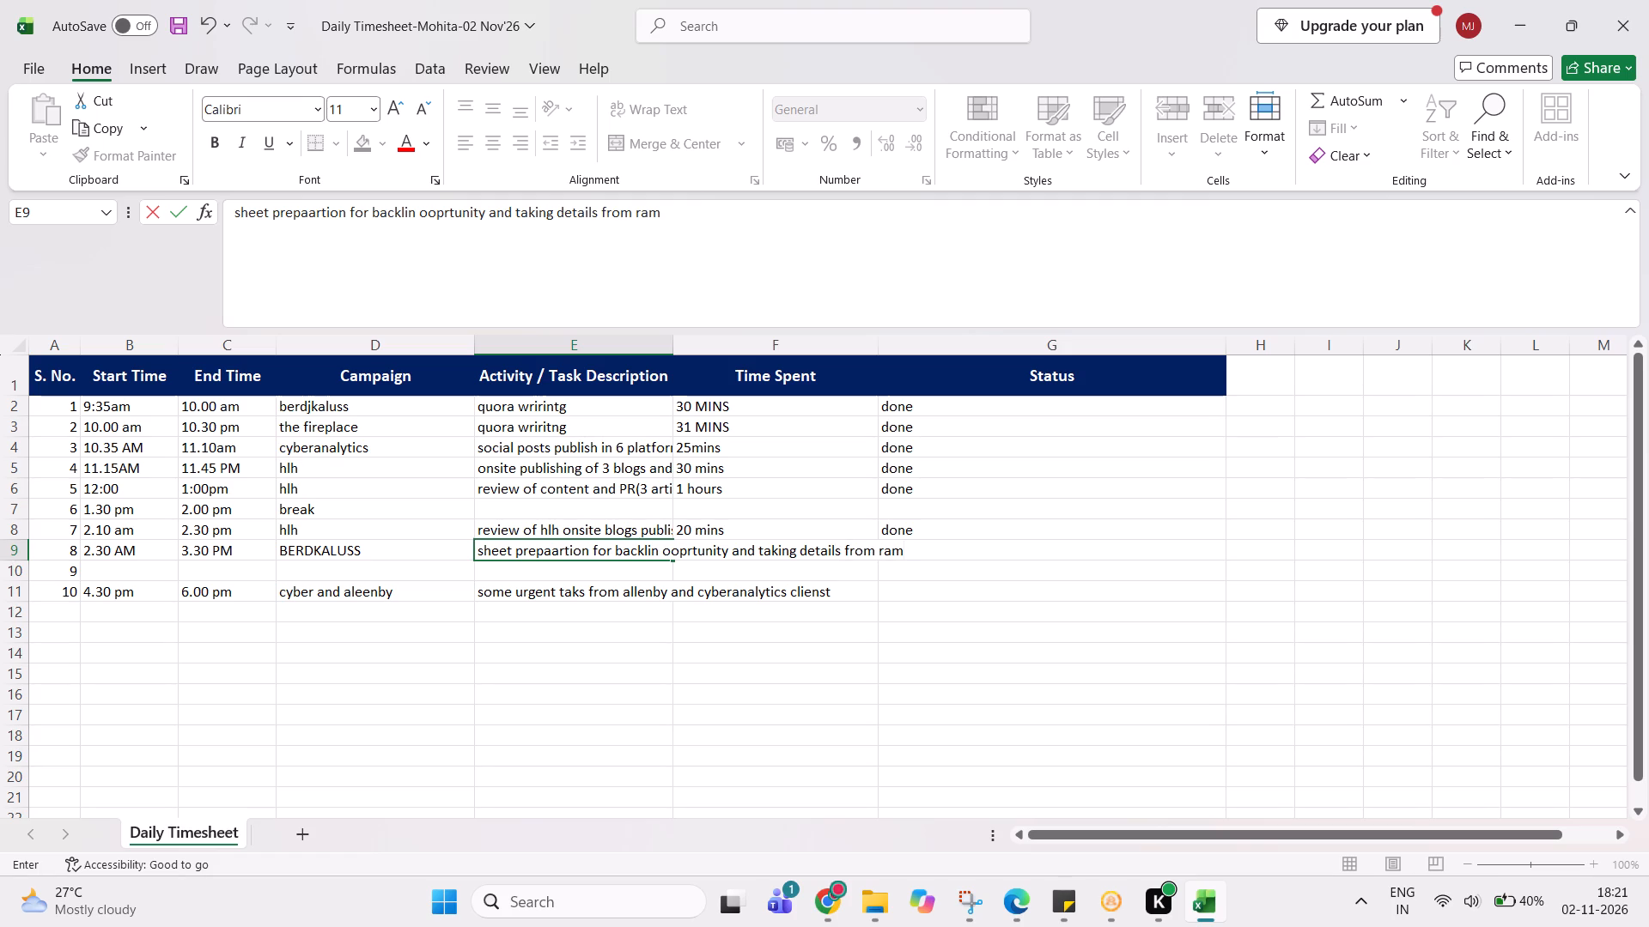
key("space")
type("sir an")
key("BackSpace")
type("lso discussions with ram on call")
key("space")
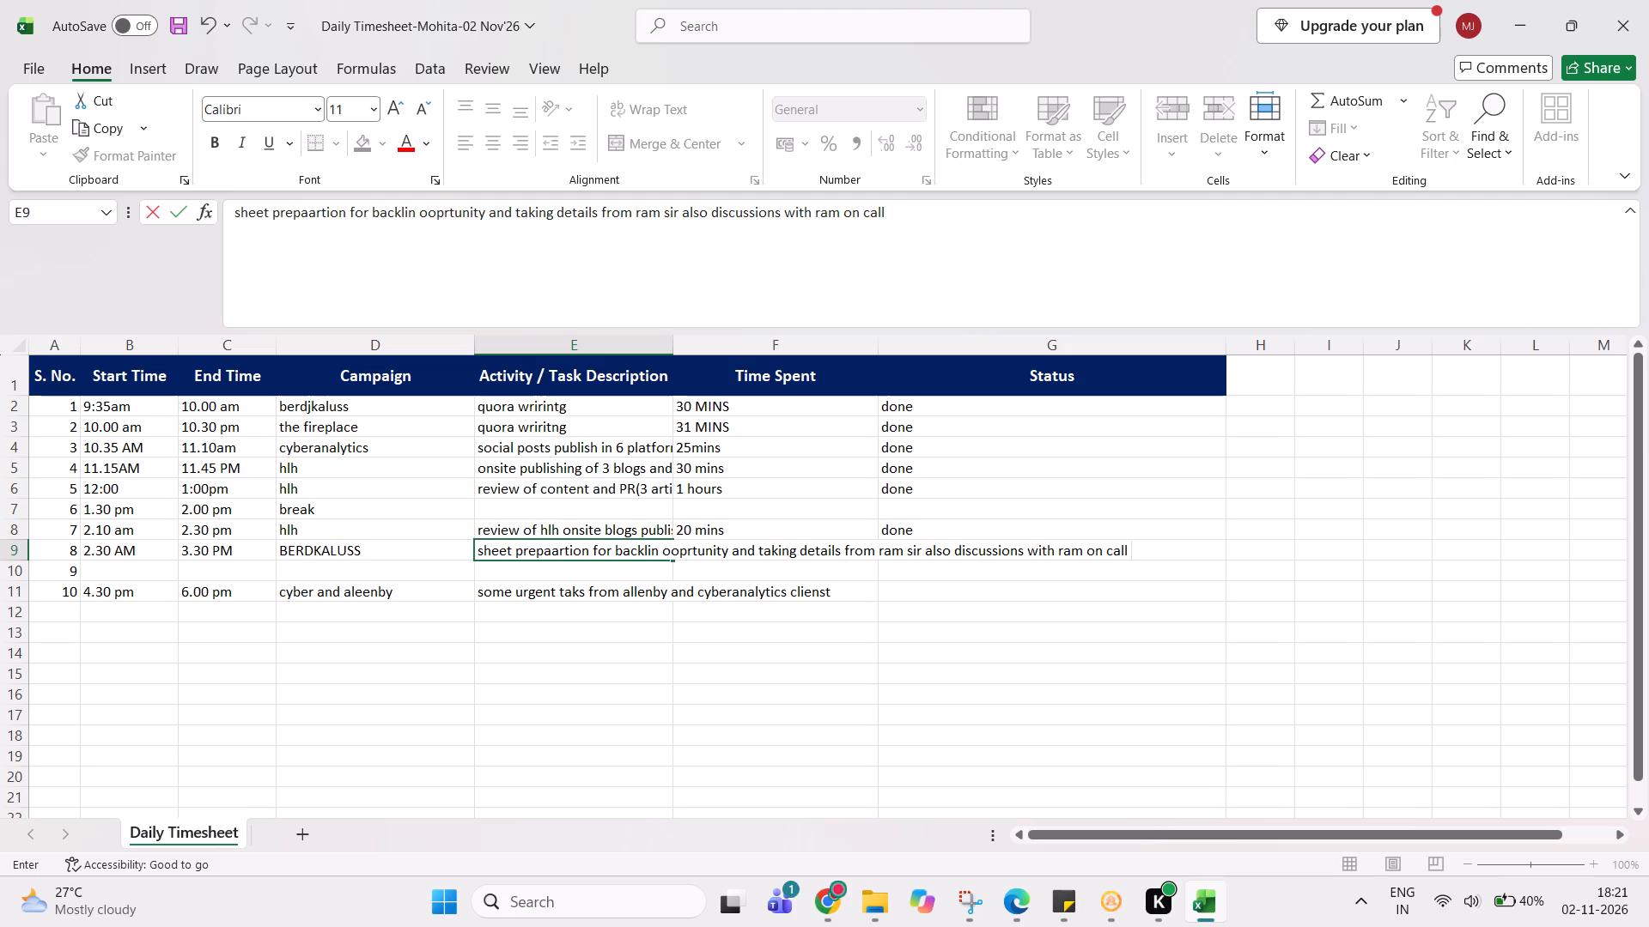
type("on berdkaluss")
left_click(516, 720)
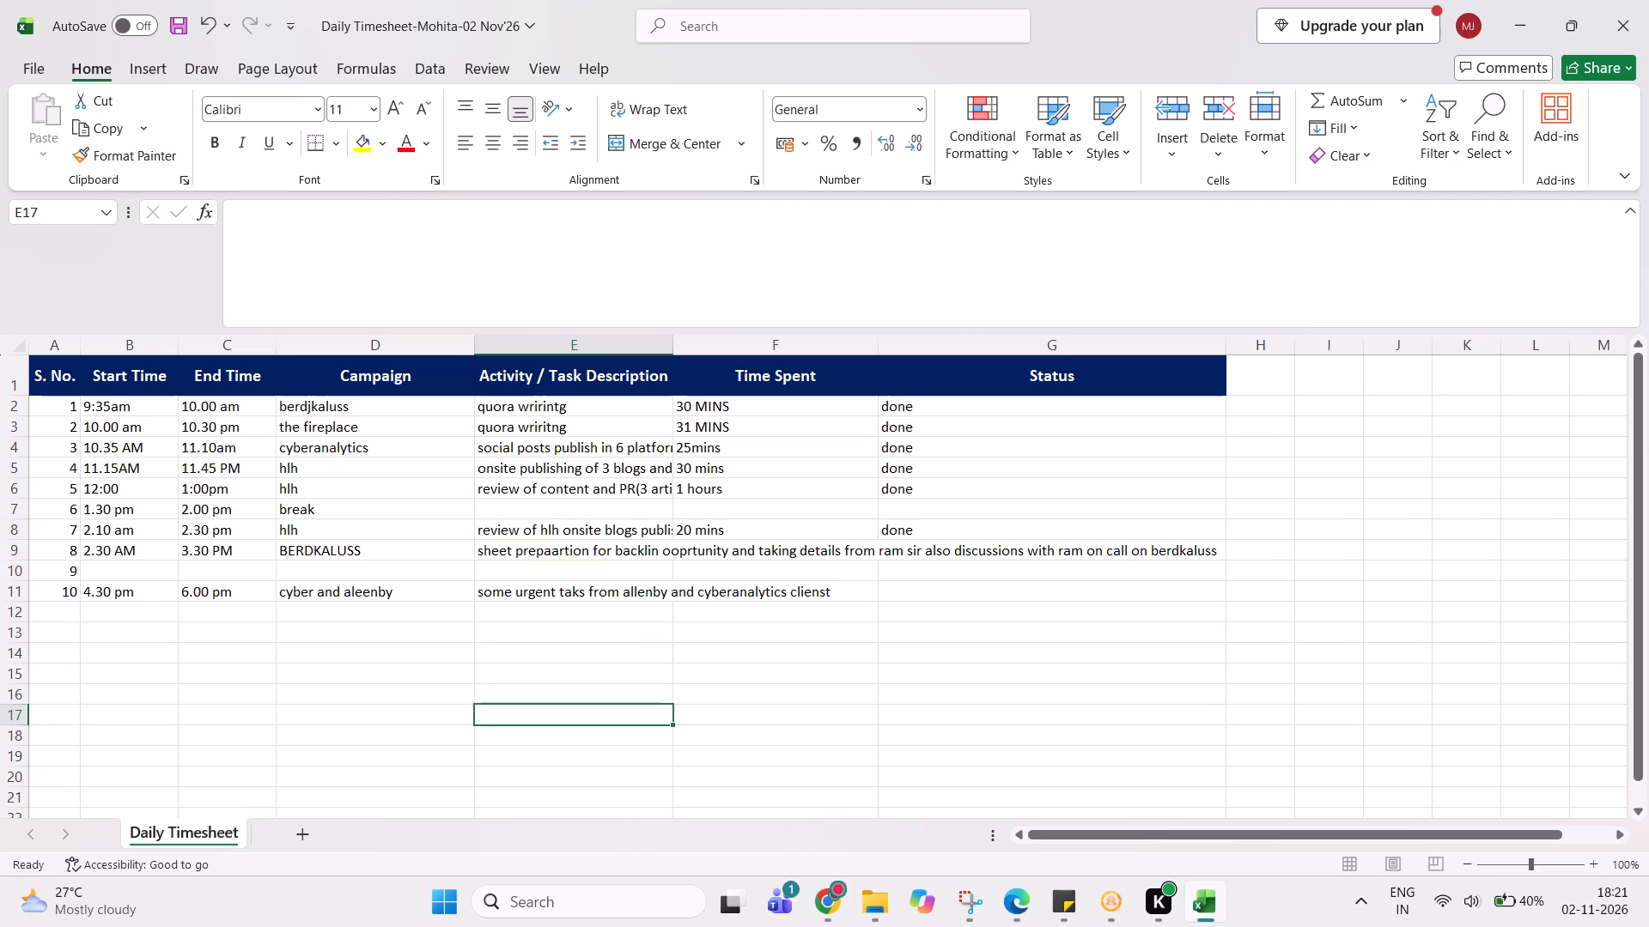
Delete row 10, which holds only a serial number, above the cyber and aleenby entry.
left_click(6, 574)
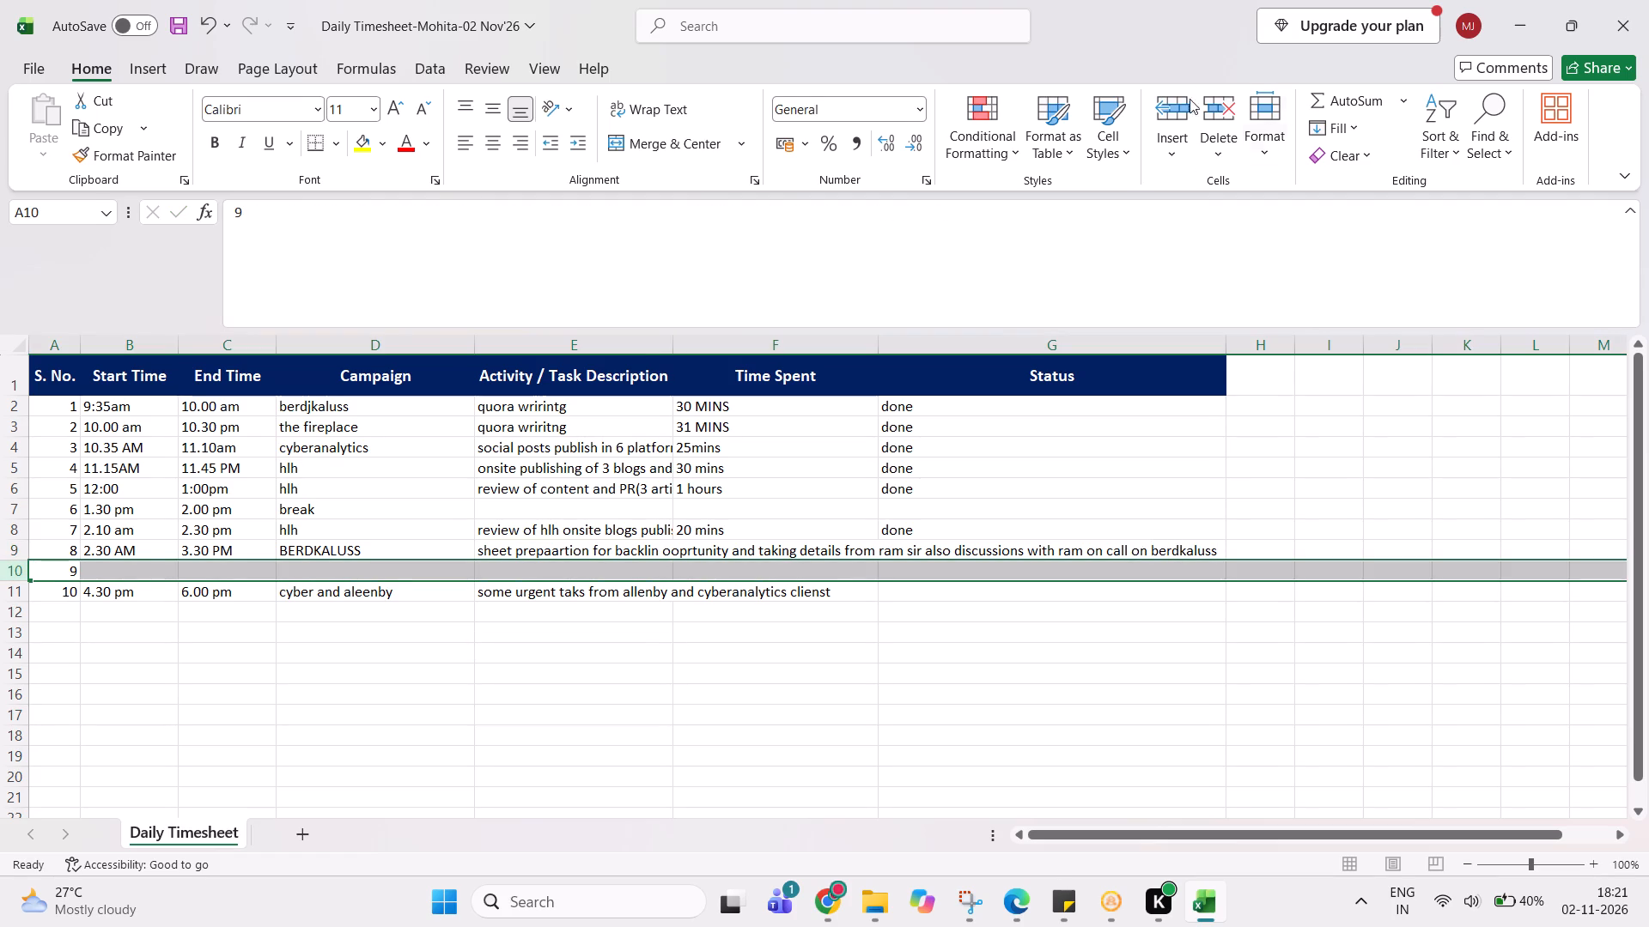
left_click(1207, 100)
Fill the serial number down from row 9 to row 10 so the cyber and aleenby entry is numbered 9.
left_click(67, 545)
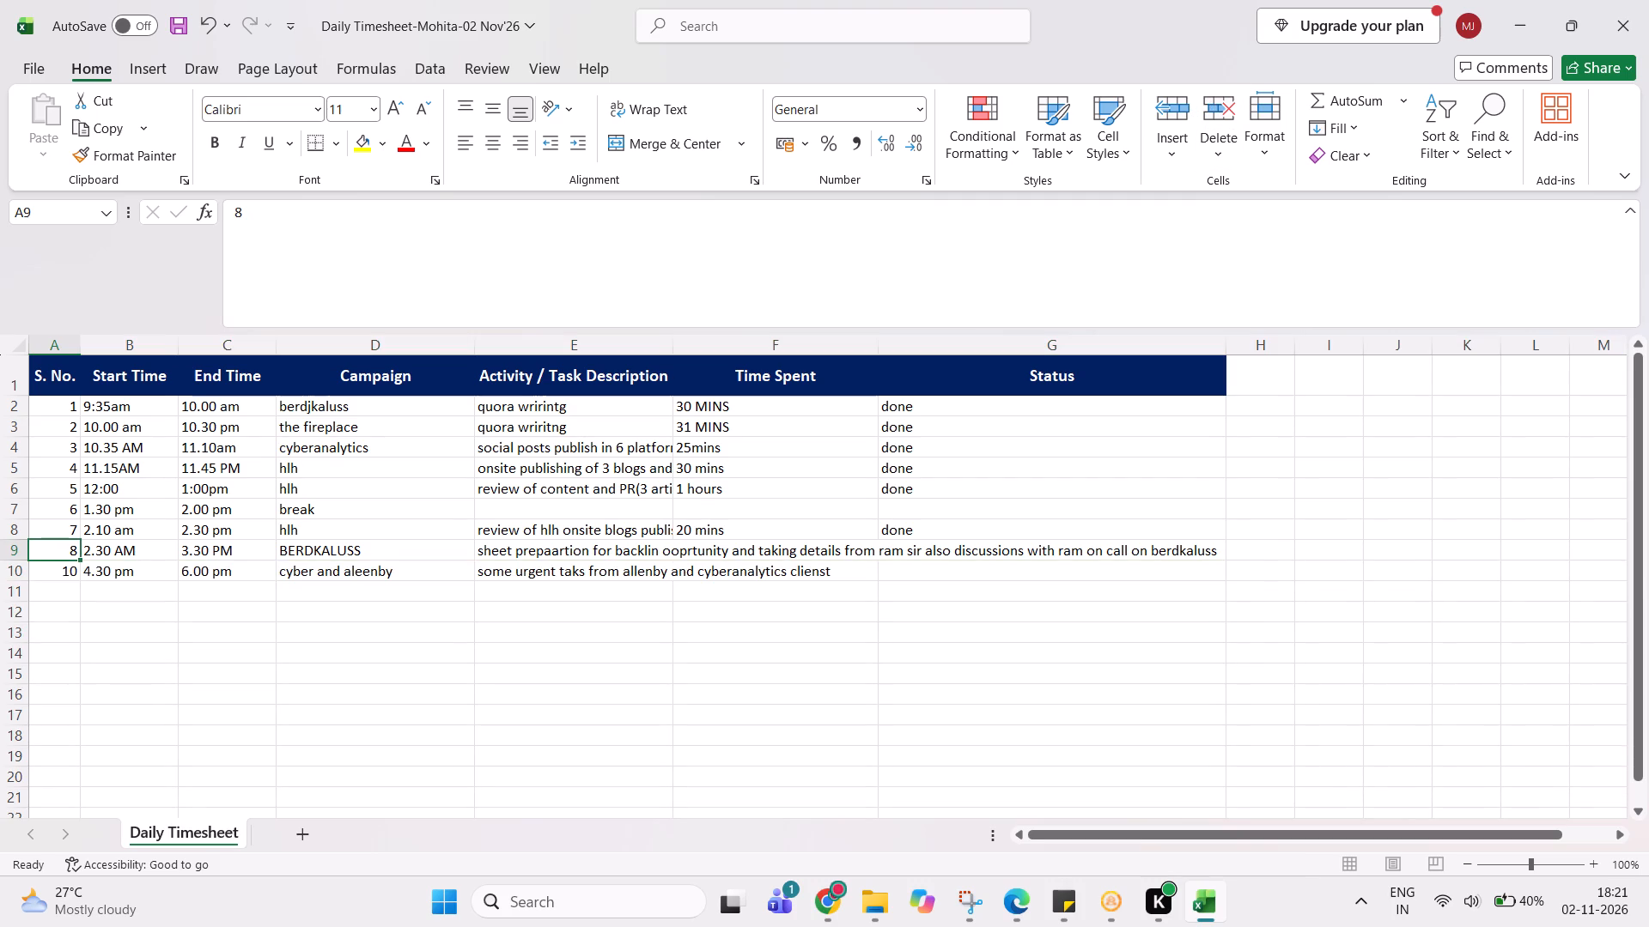
left_click_drag(78, 560, 84, 574)
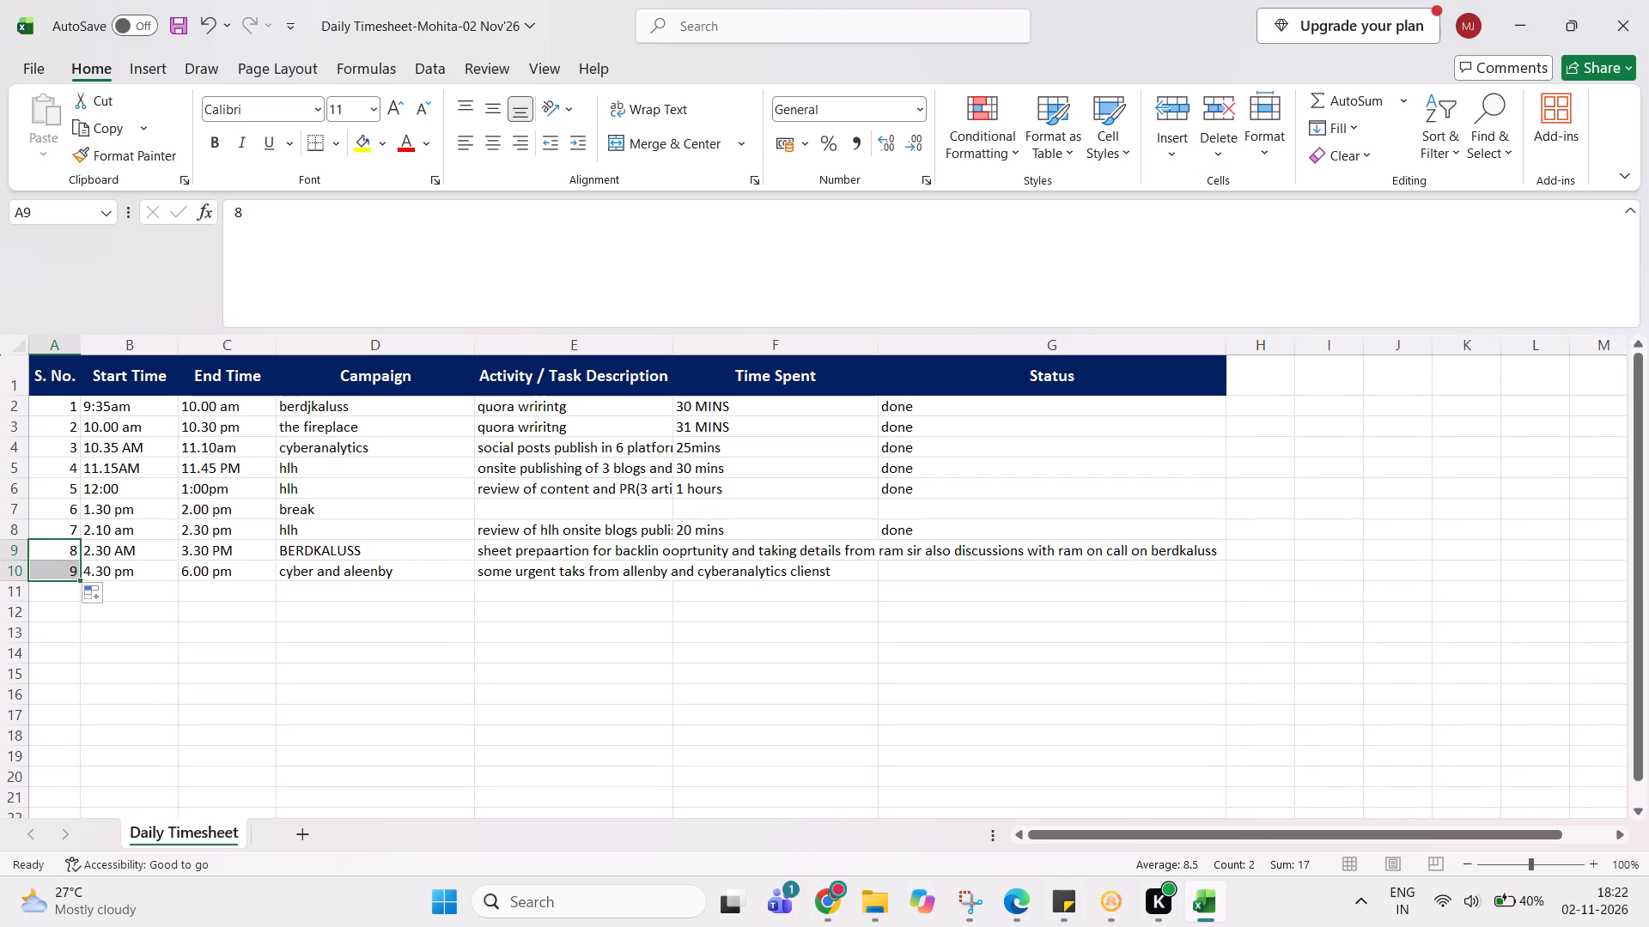
Check the end time in row 10, the start and end times in rows 4 to 6, and row 6's task description.
left_click(239, 574)
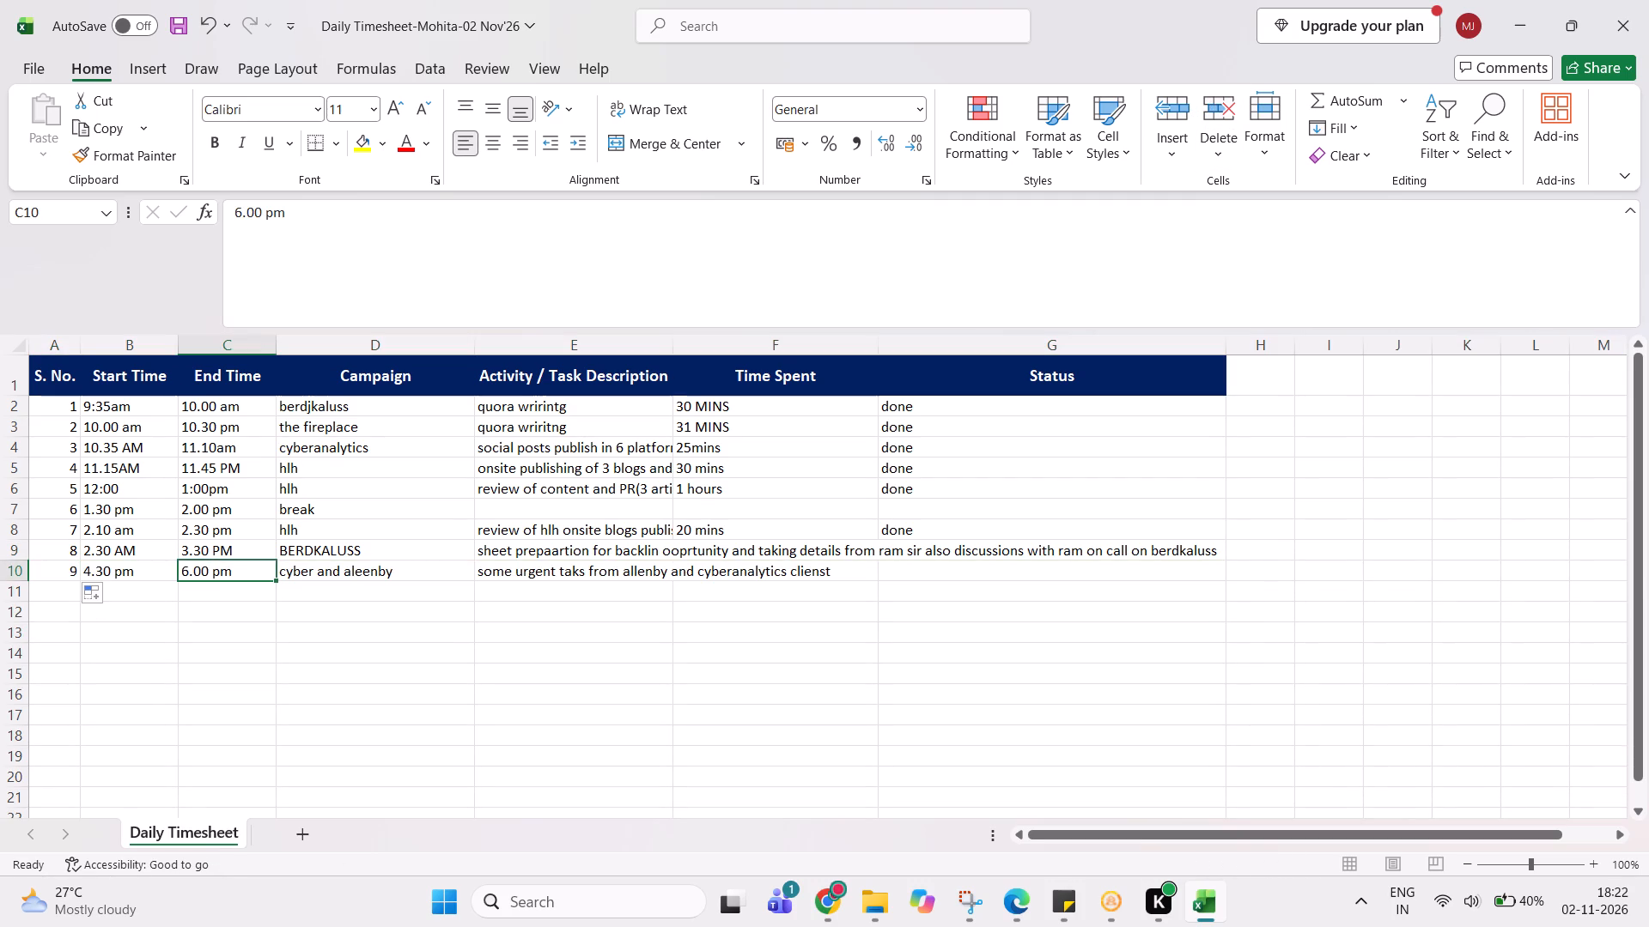
left_click(139, 452)
left_click(203, 445)
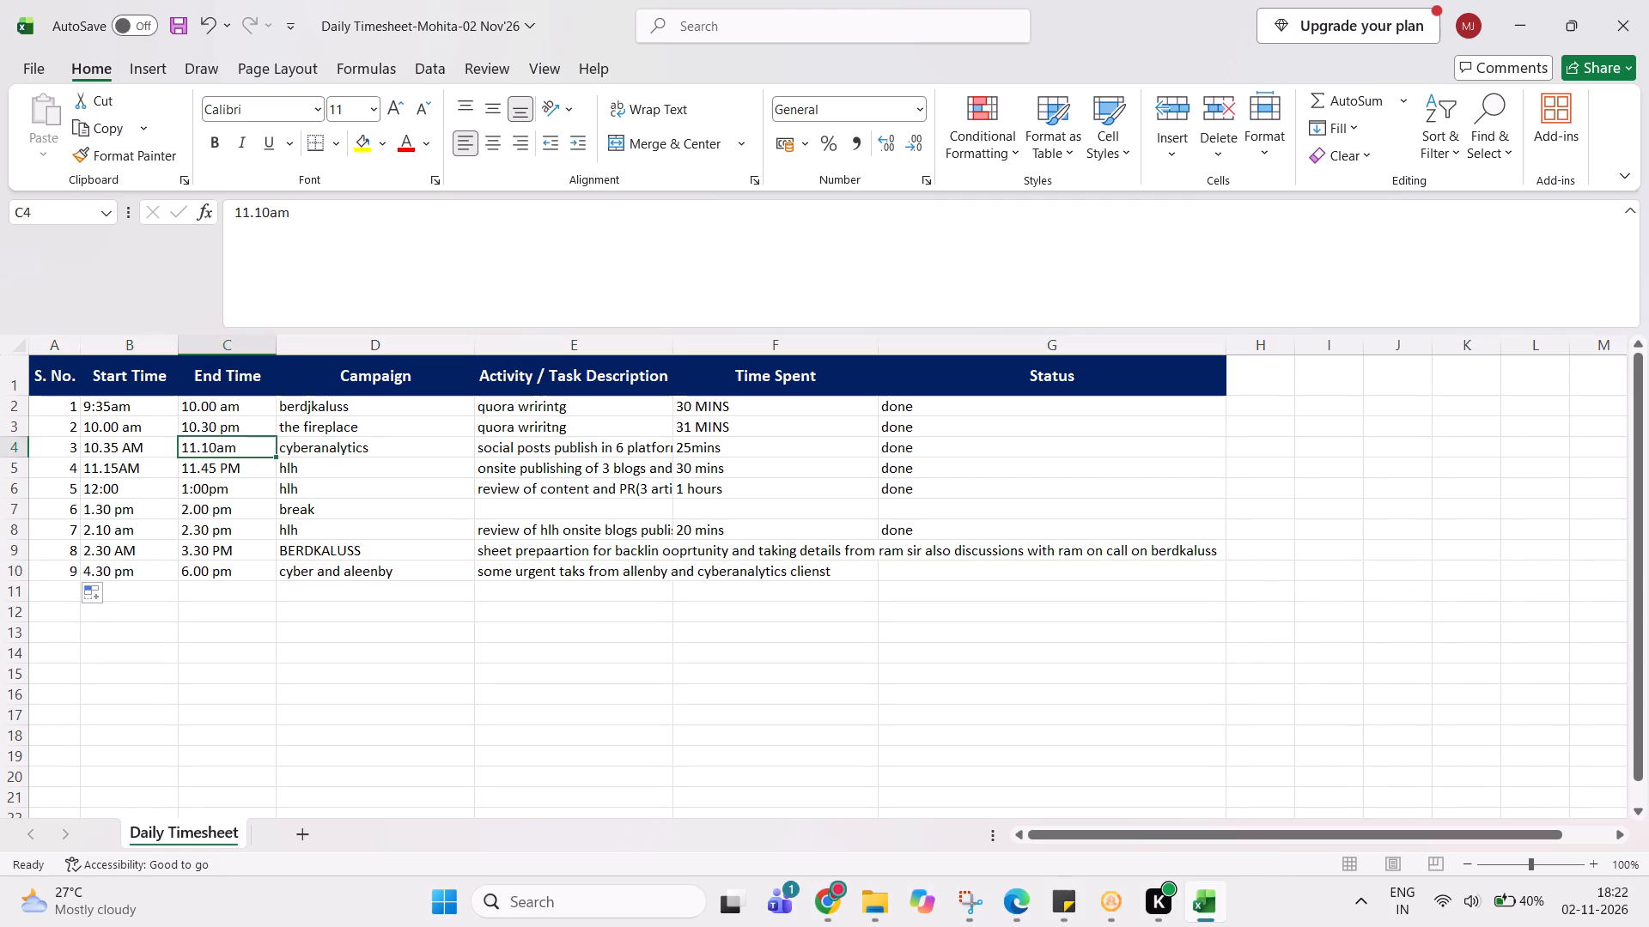
left_click(135, 467)
left_click(211, 466)
left_click(136, 482)
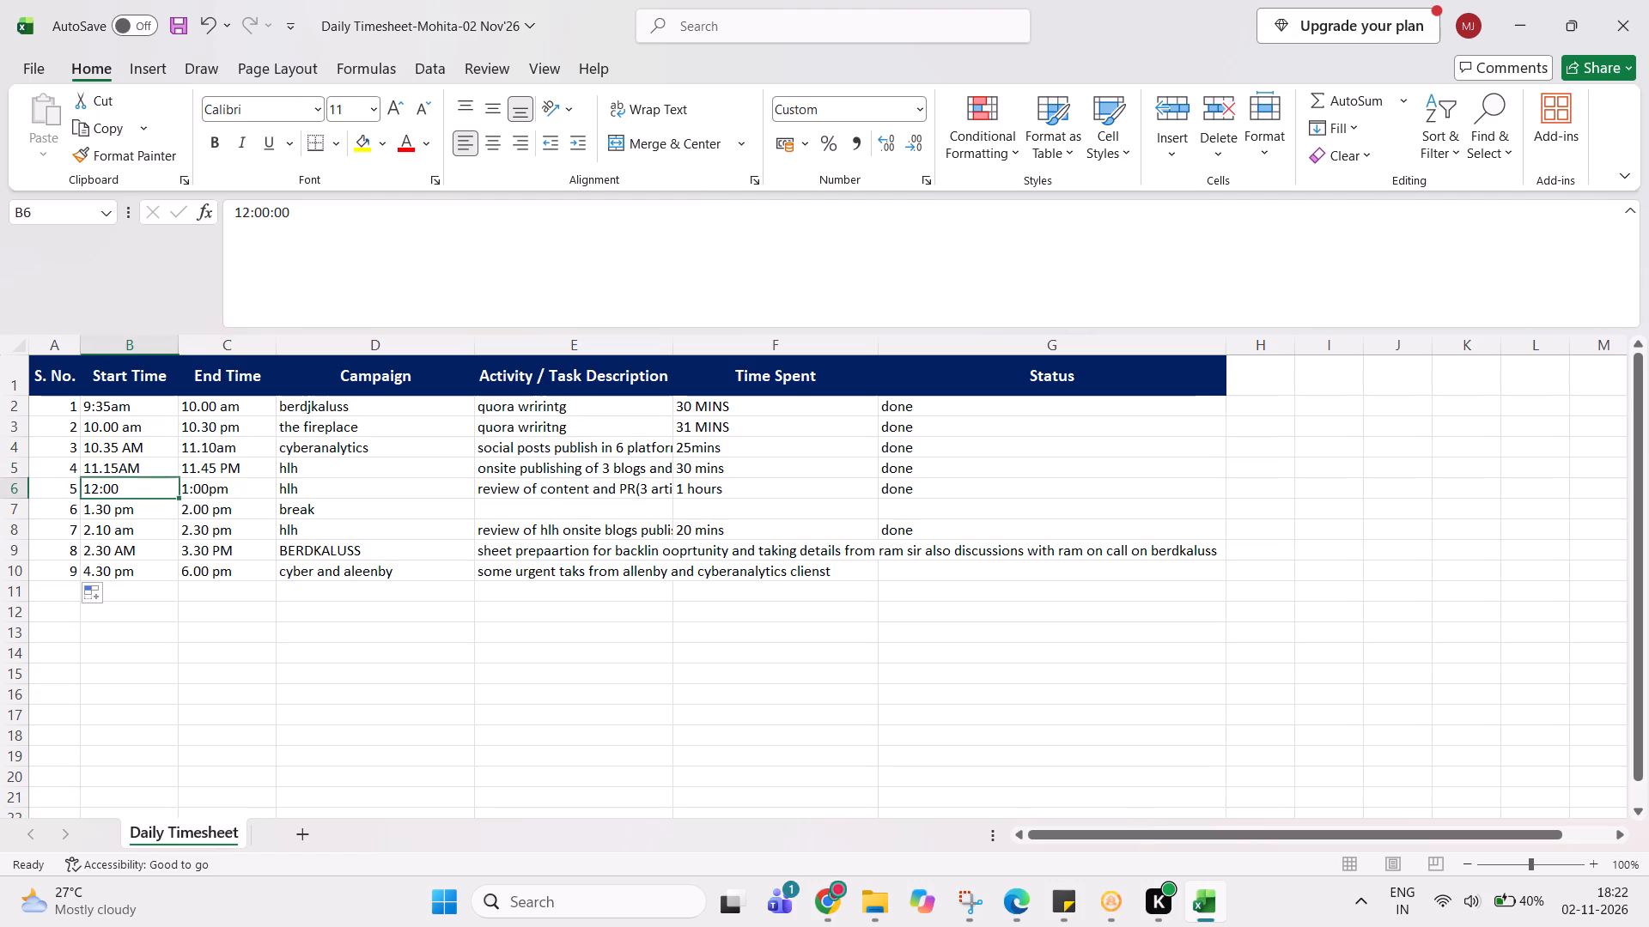
left_click(203, 491)
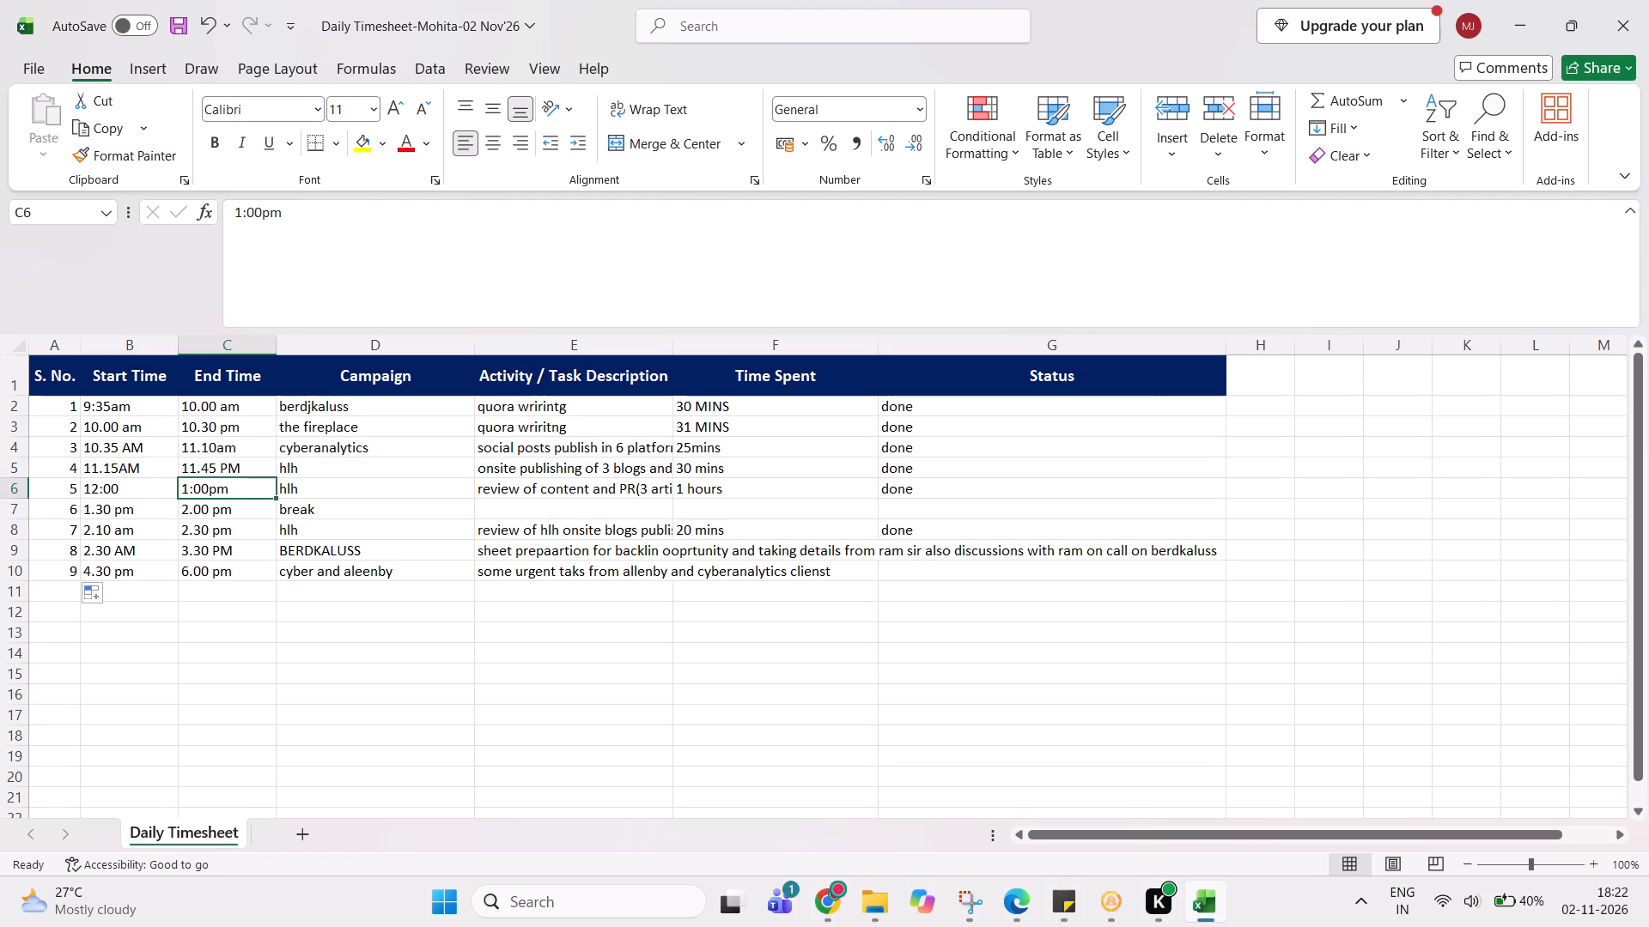
left_click(510, 487)
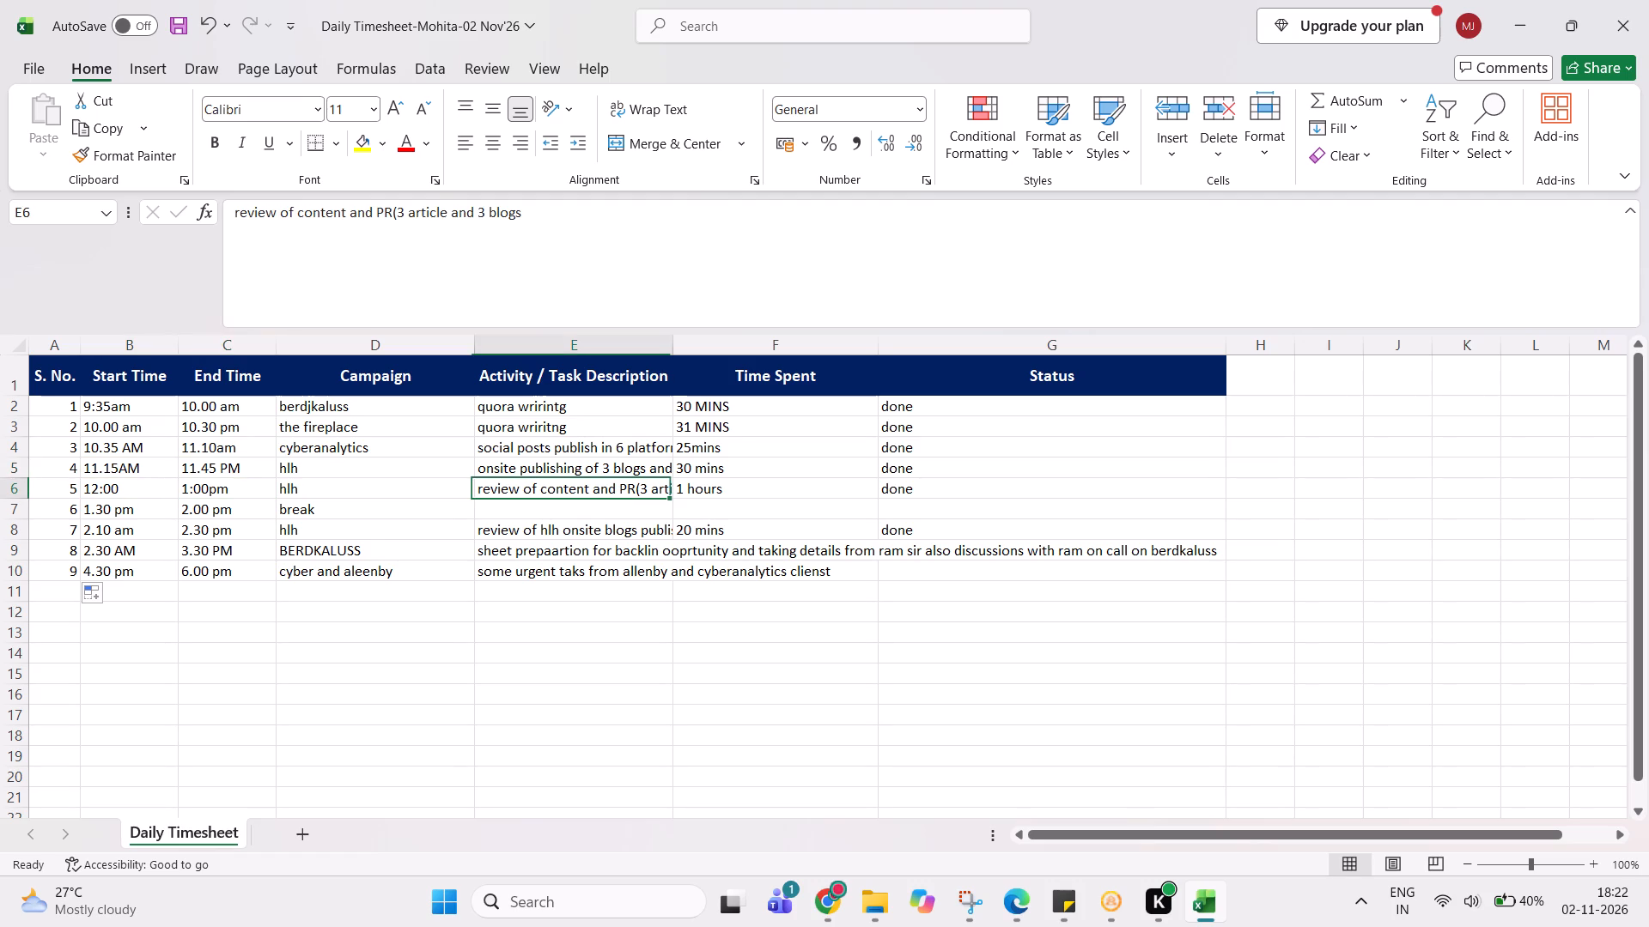
Save the timesheet workbook.
key("ctrl+s")
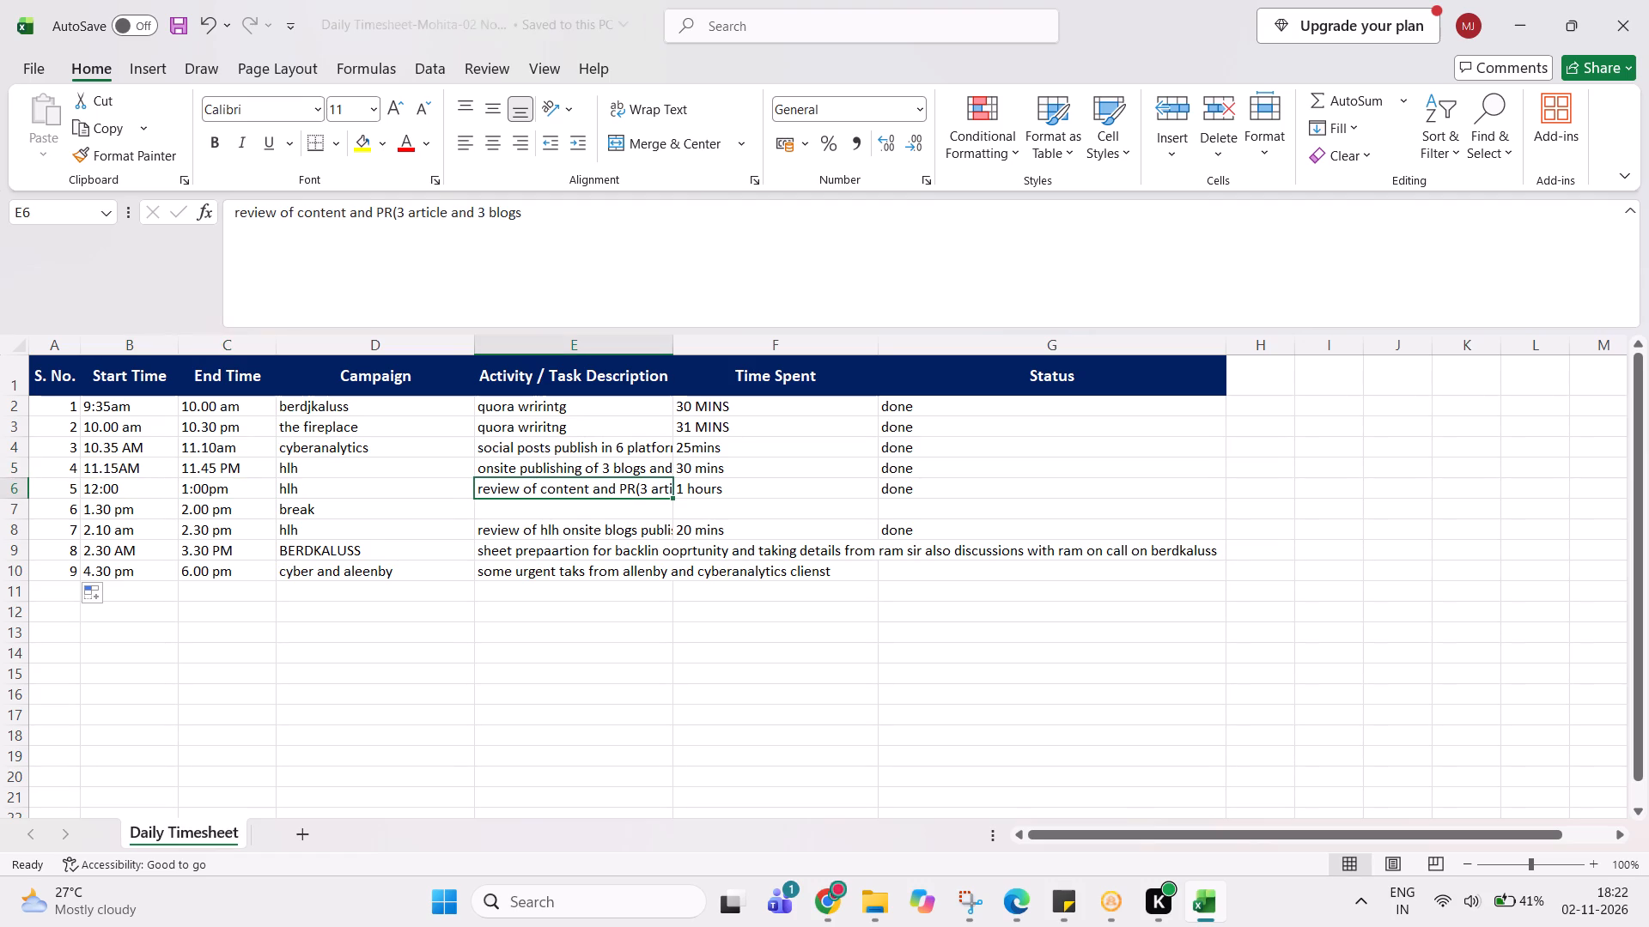
Select the task description of the cyber and aleenby entry in row 10.
left_click(621, 575)
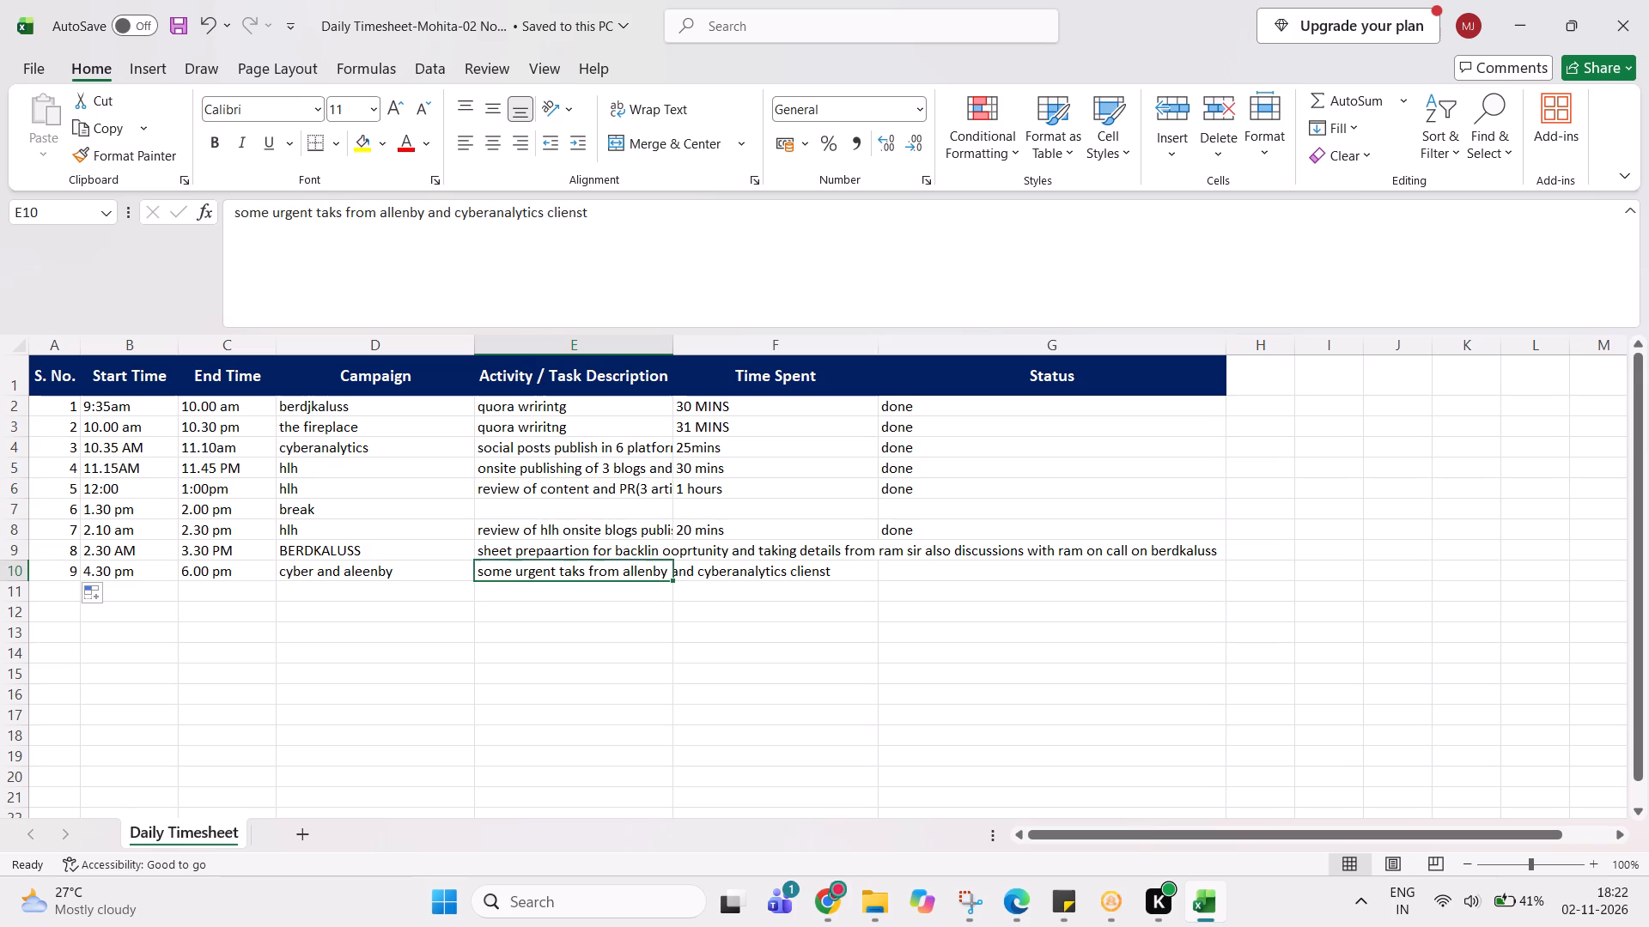
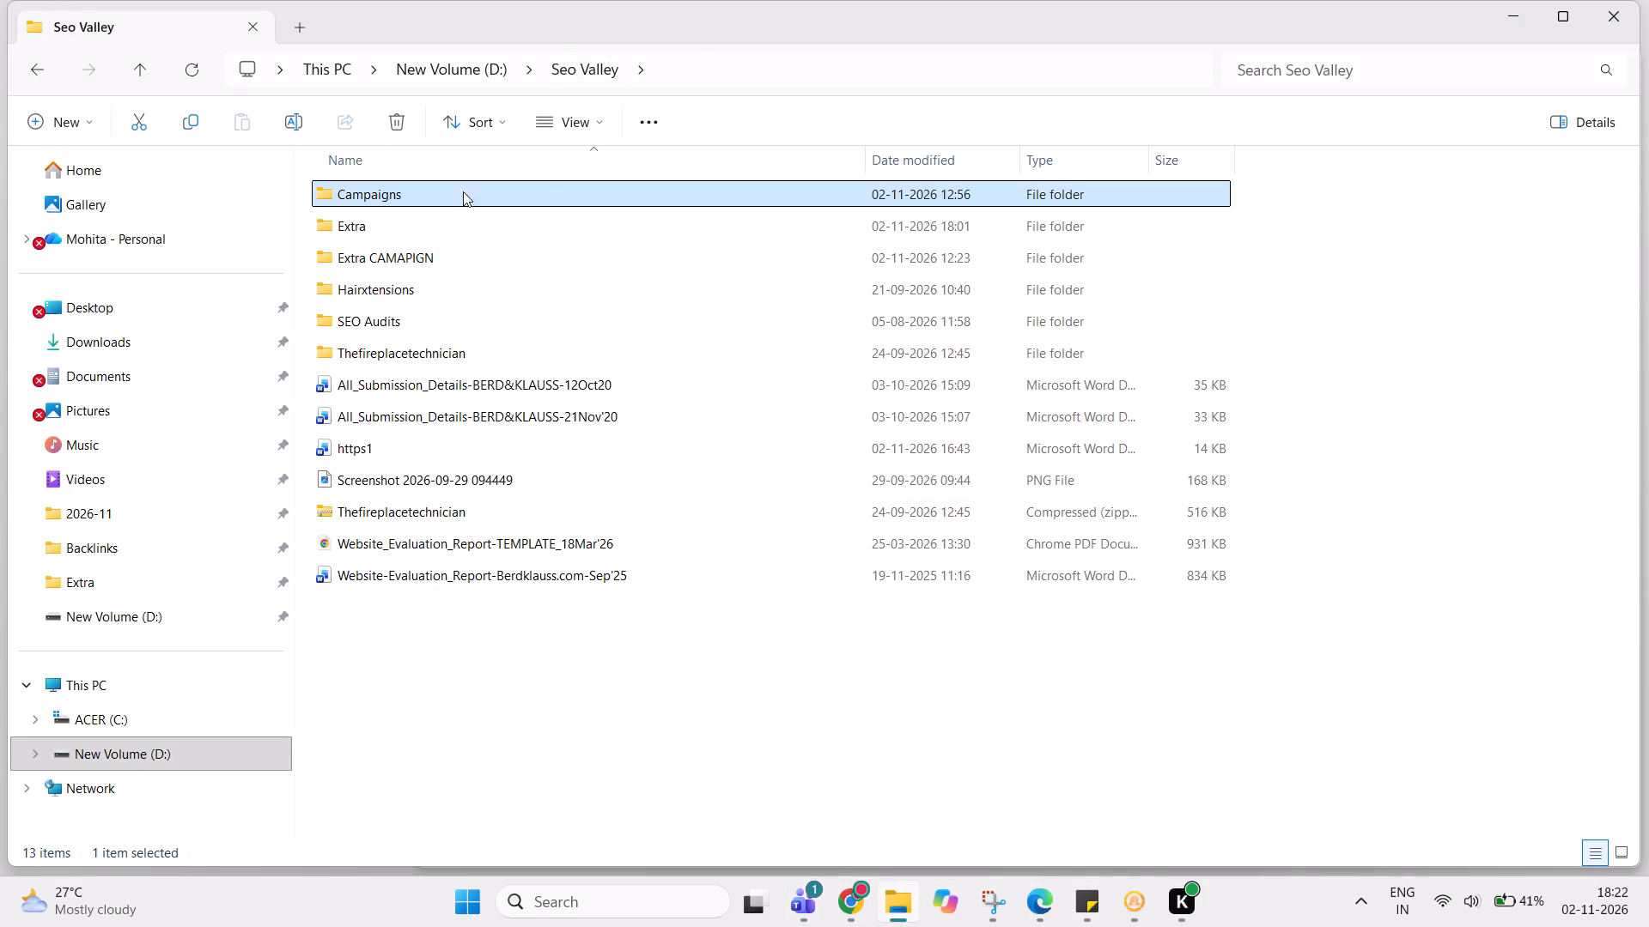
In File Explorer, go to New Volume (D:) and pick up the Daily Timesheet workbook dated 02 Nov'26 to move it out of the folder.
left_click(454, 67)
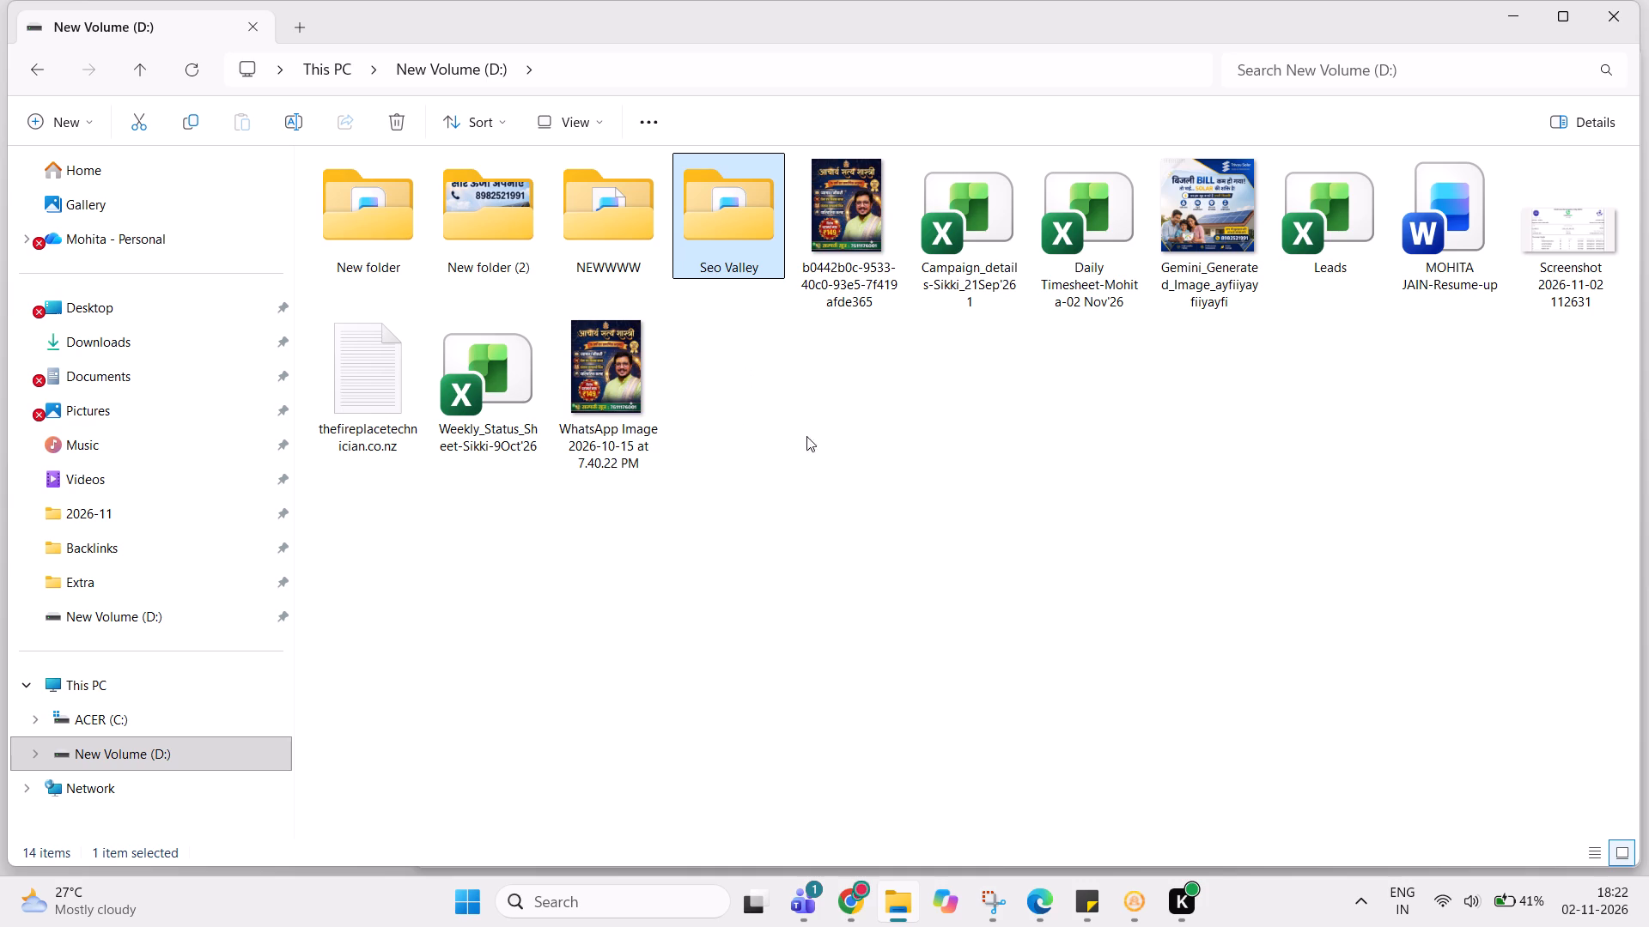
left_click(1071, 282)
left_click_drag(1086, 287, 954, 654)
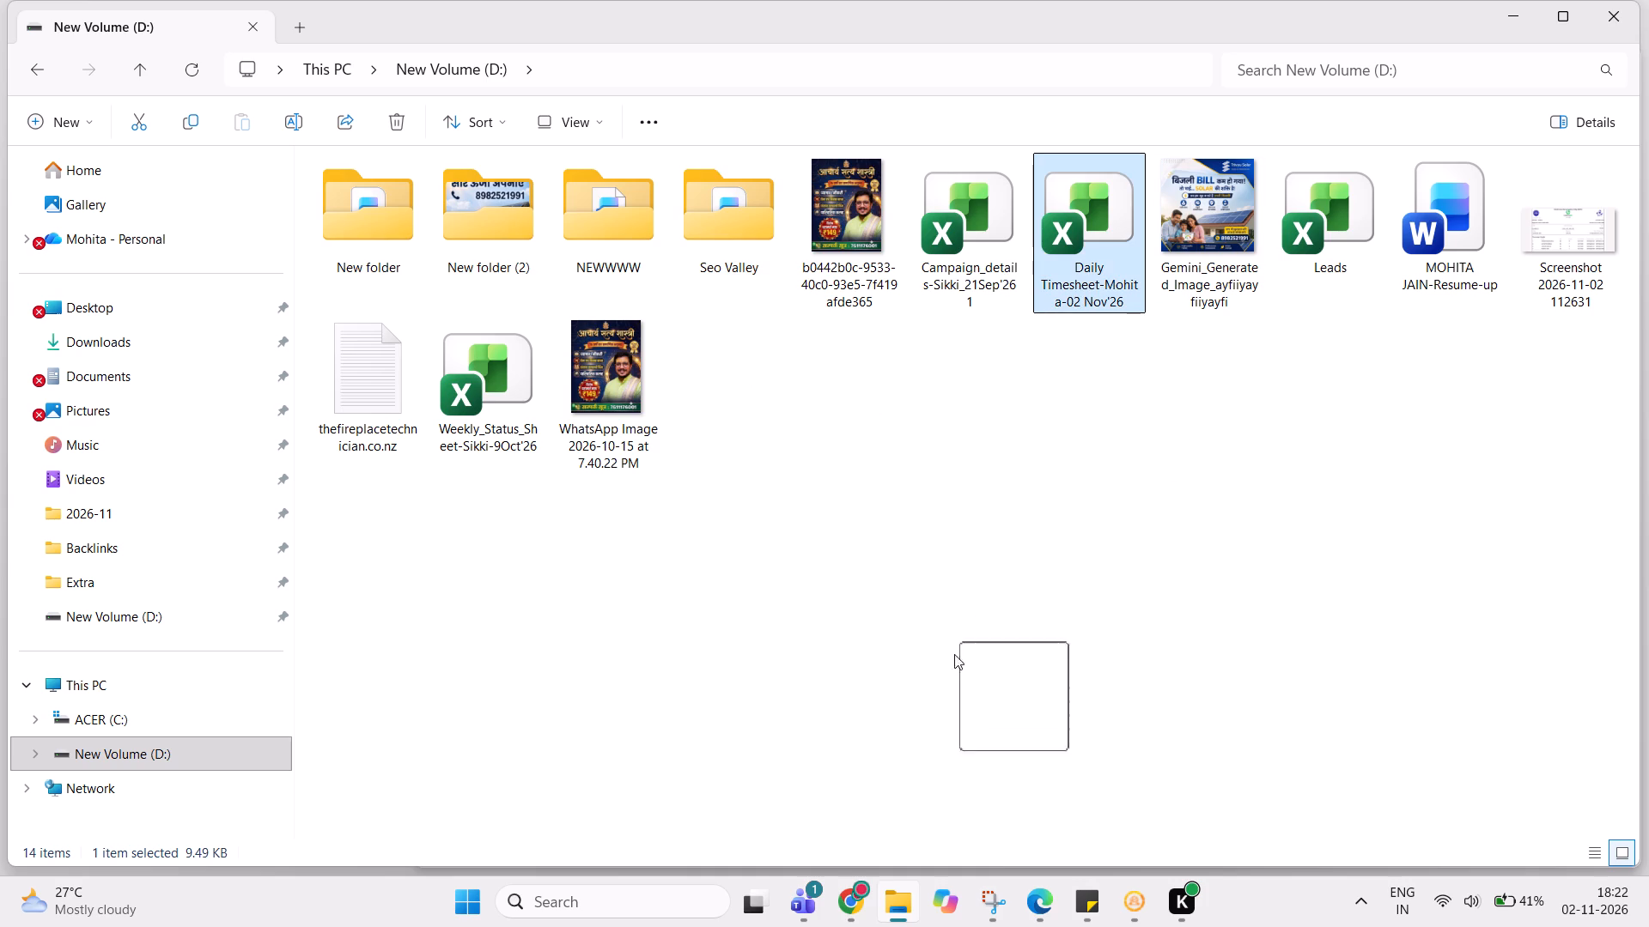
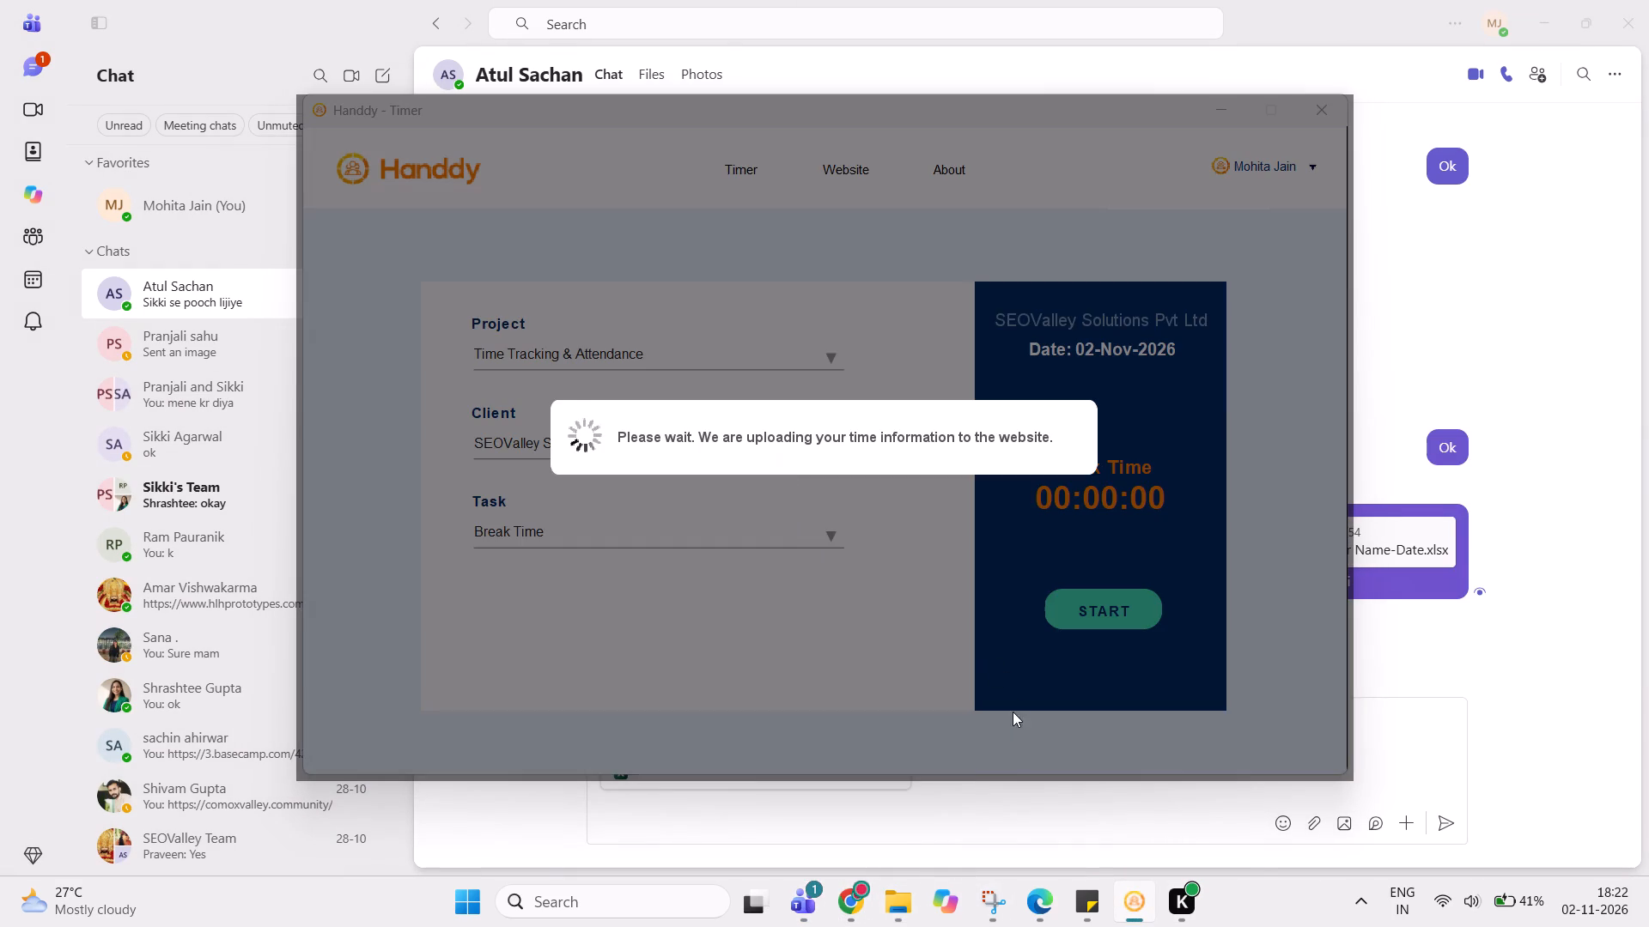
Bring up the File Explorer window showing New Volume (D:) and close it.
left_click(903, 903)
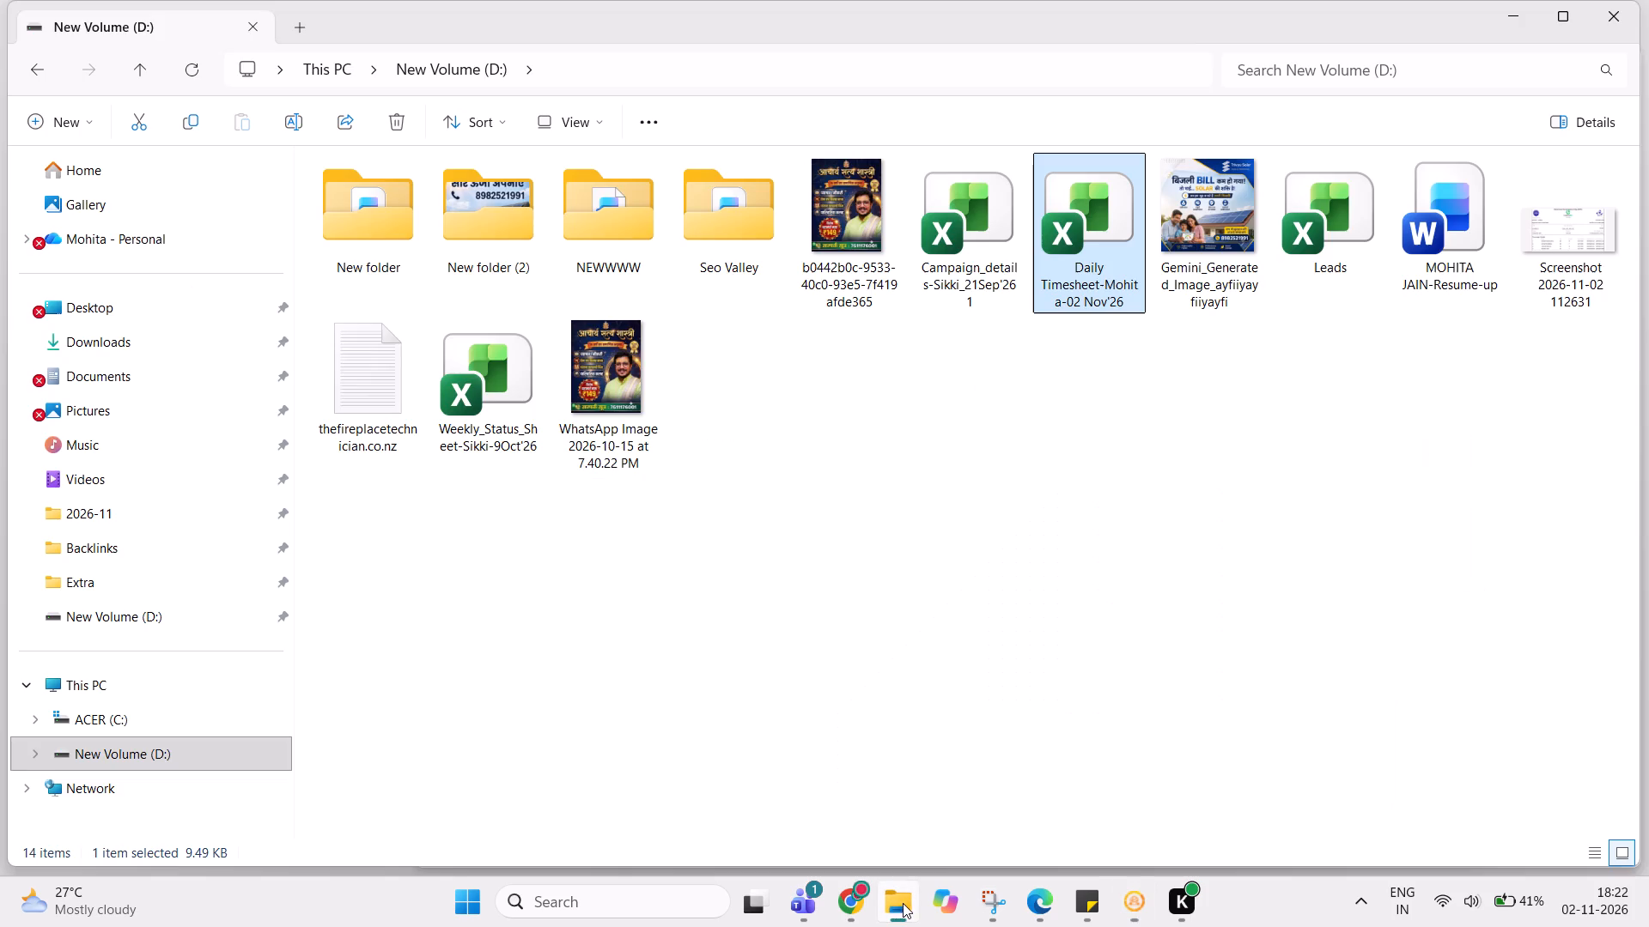
left_click(1624, 14)
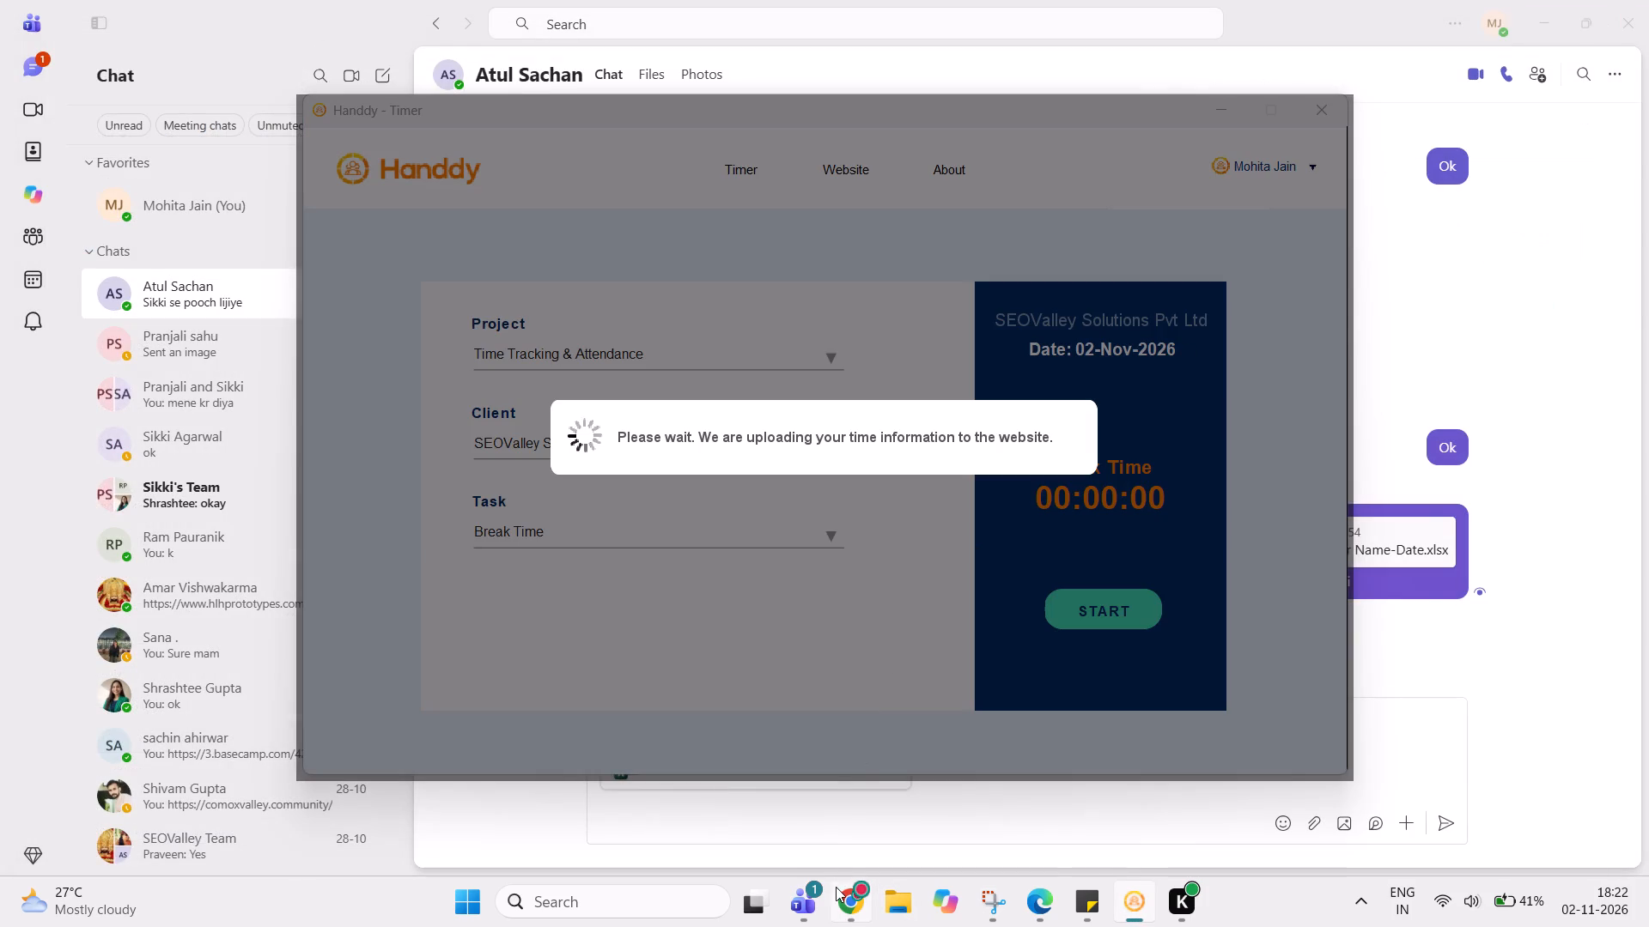
Switch to Chrome and look through the upcoming due tasks in Basecamp's My Tasks list.
left_click(838, 896)
scroll(714, 633, "down", 1)
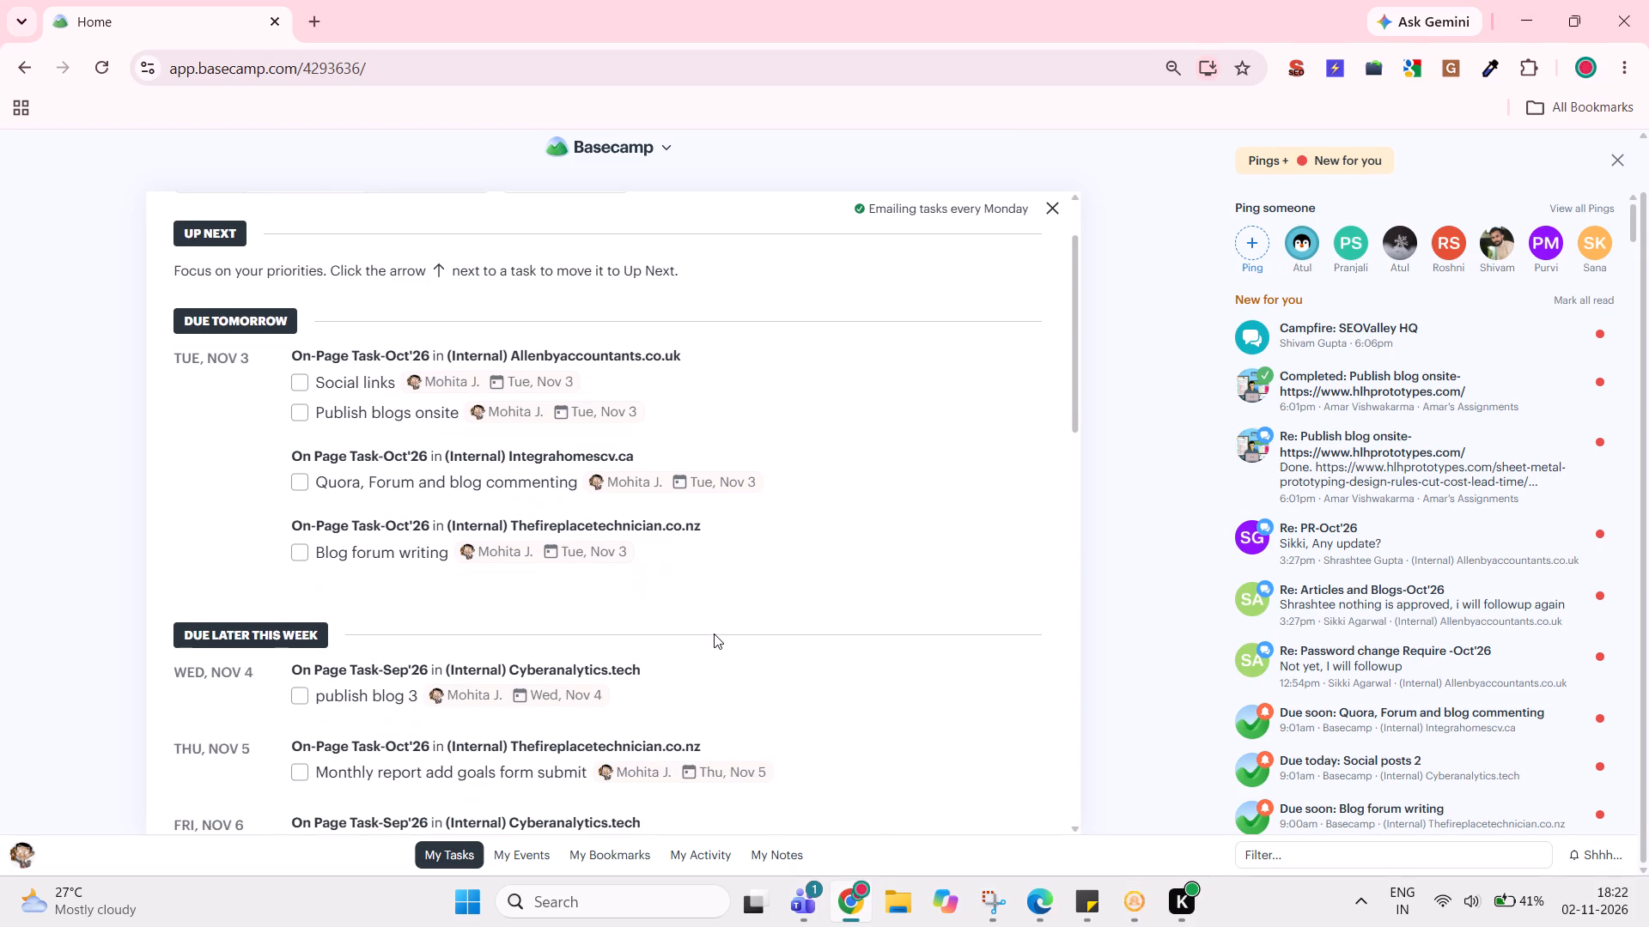
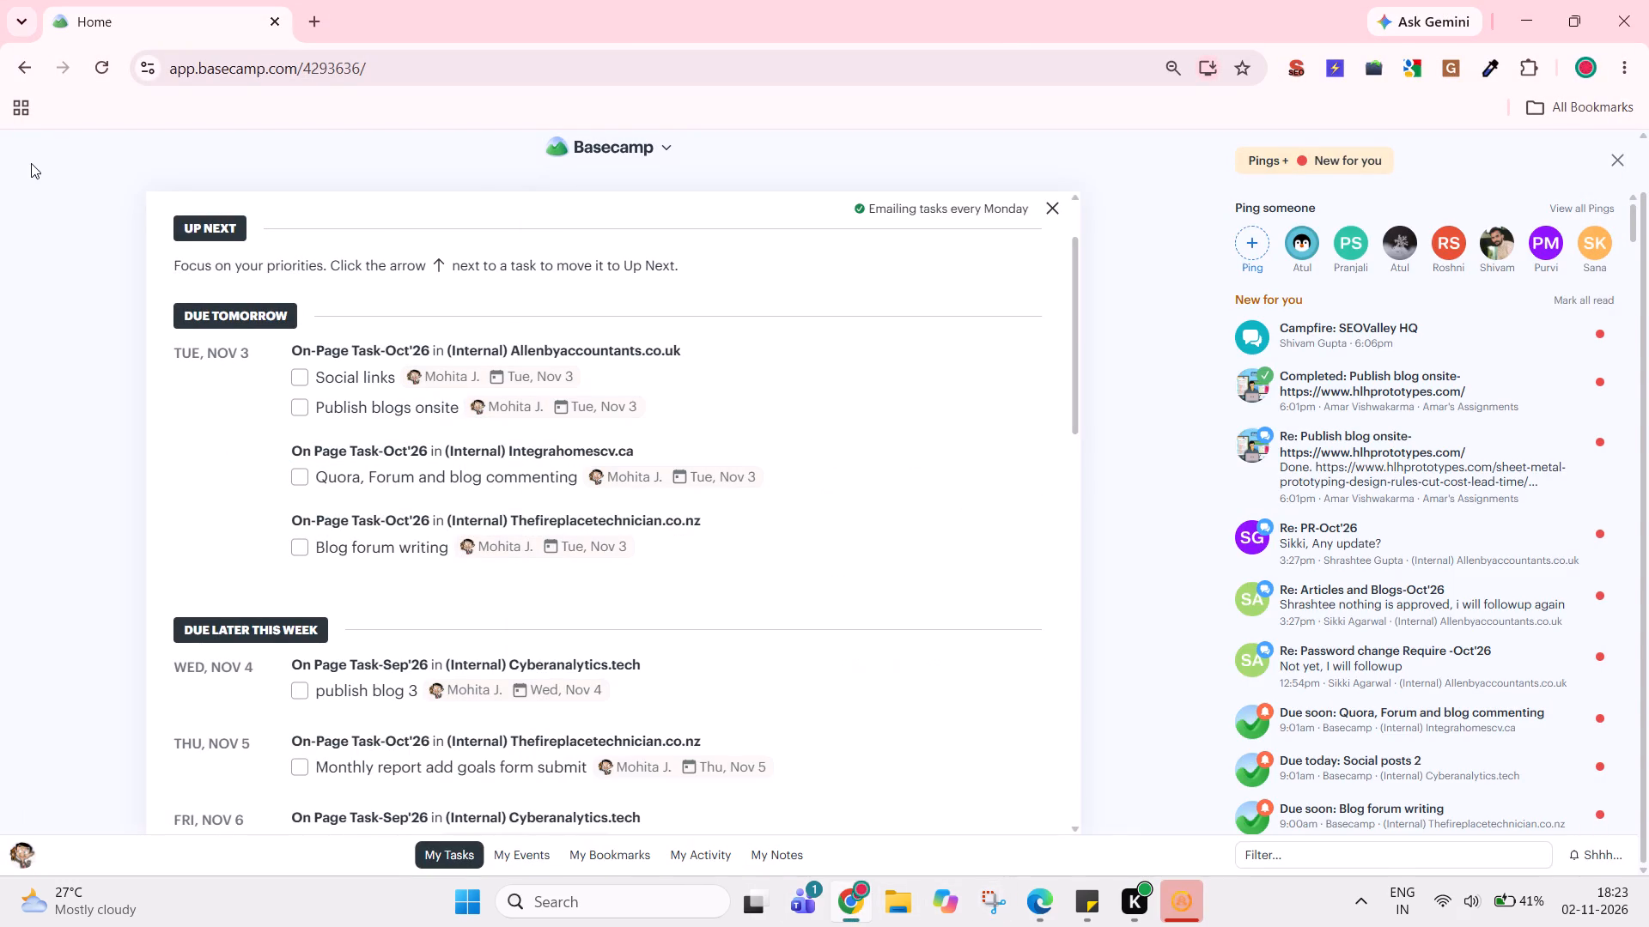
Capture a screenshot of the My Tasks list with its upcoming due tasks, copy it, and close the list.
left_click_drag(40, 136, 1198, 597)
key("ctrl+c")
left_click(20, 334)
Open the Campfire chat of the SEOValley HQ project in Basecamp.
scroll(259, 503, "down", 2)
left_click(501, 682)
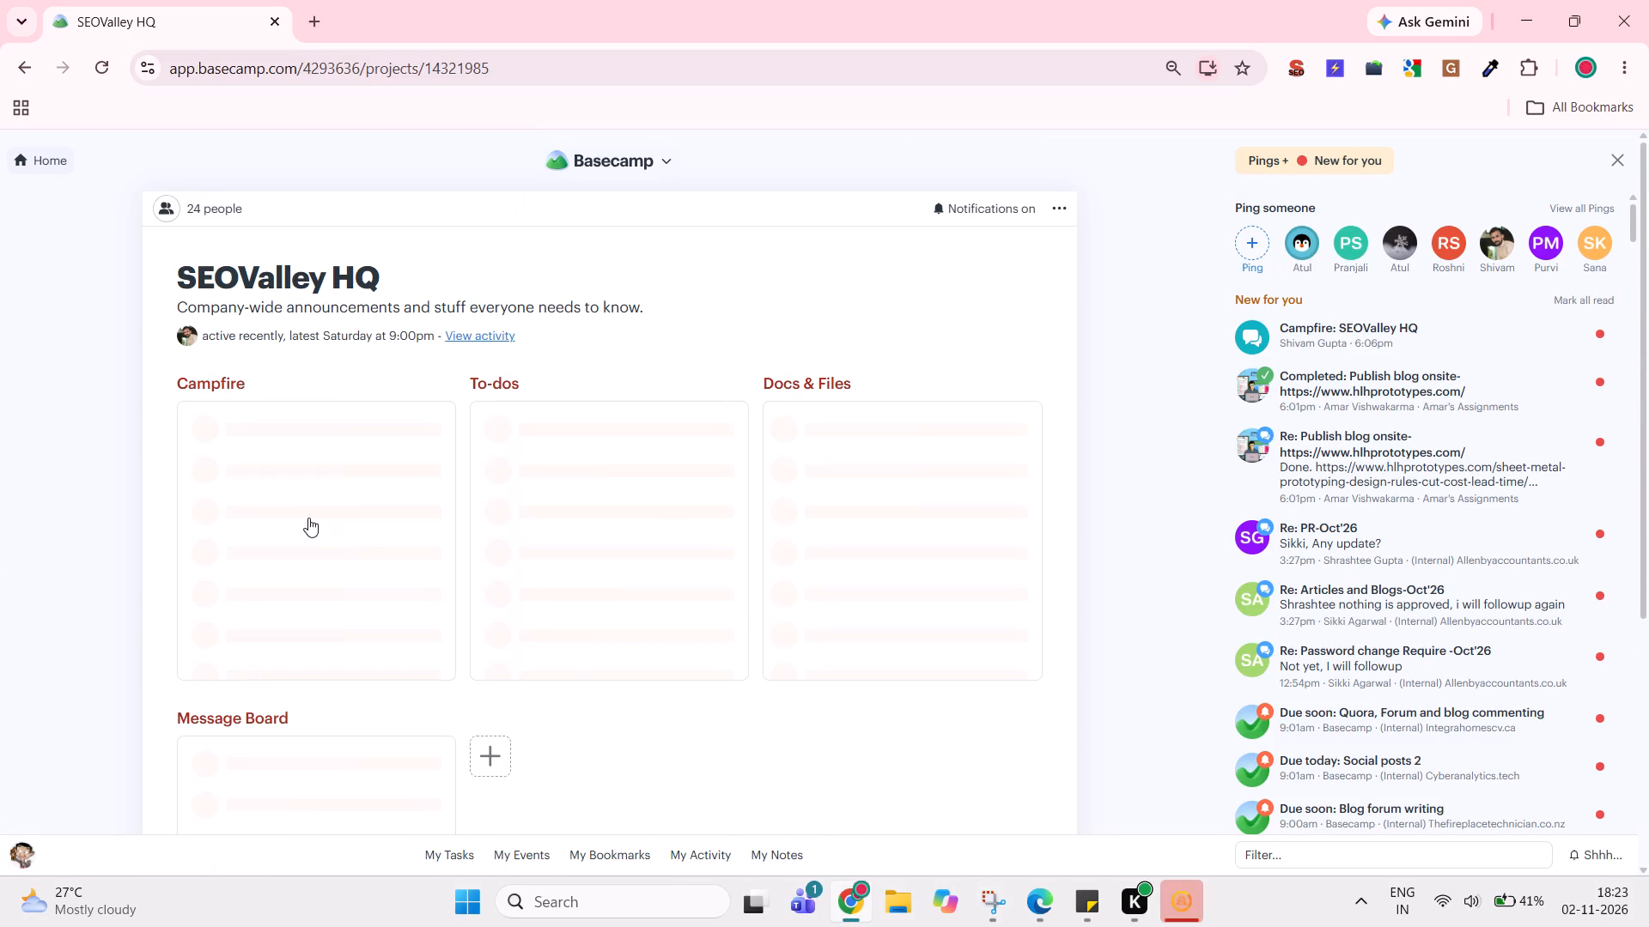
left_click(308, 518)
Paste the copied My Tasks screenshot into a new message at the end of the SEOValley HQ Campfire chat.
scroll(490, 599, "down", 1)
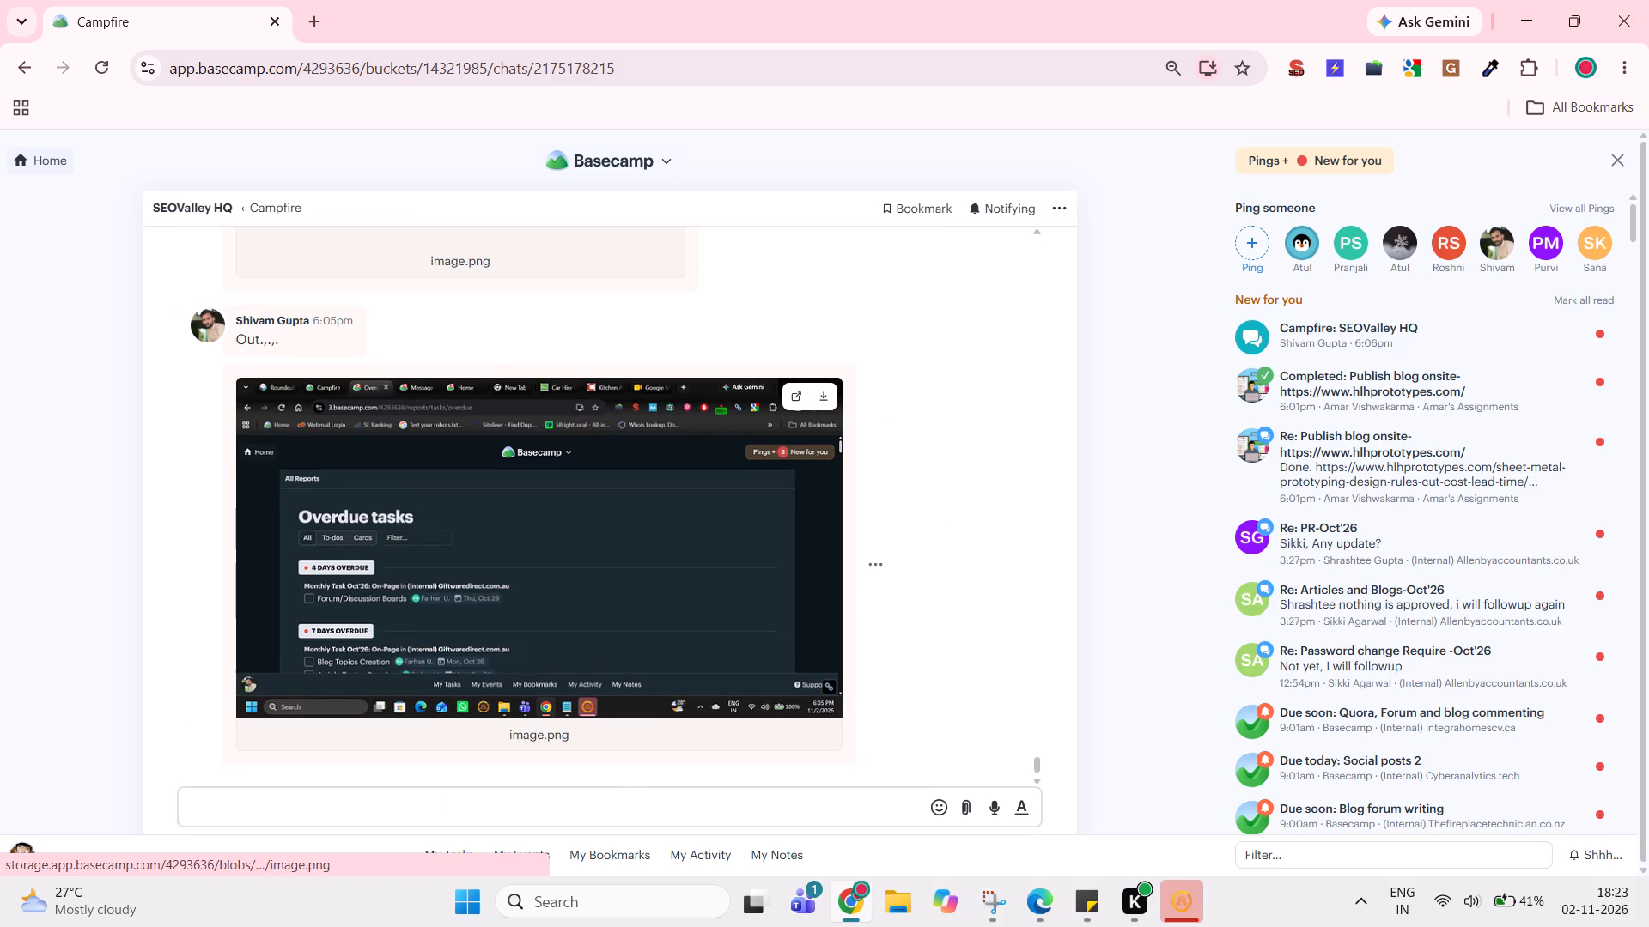
scroll(490, 599, "down", 2)
left_click(302, 806)
key("ctrl+v")
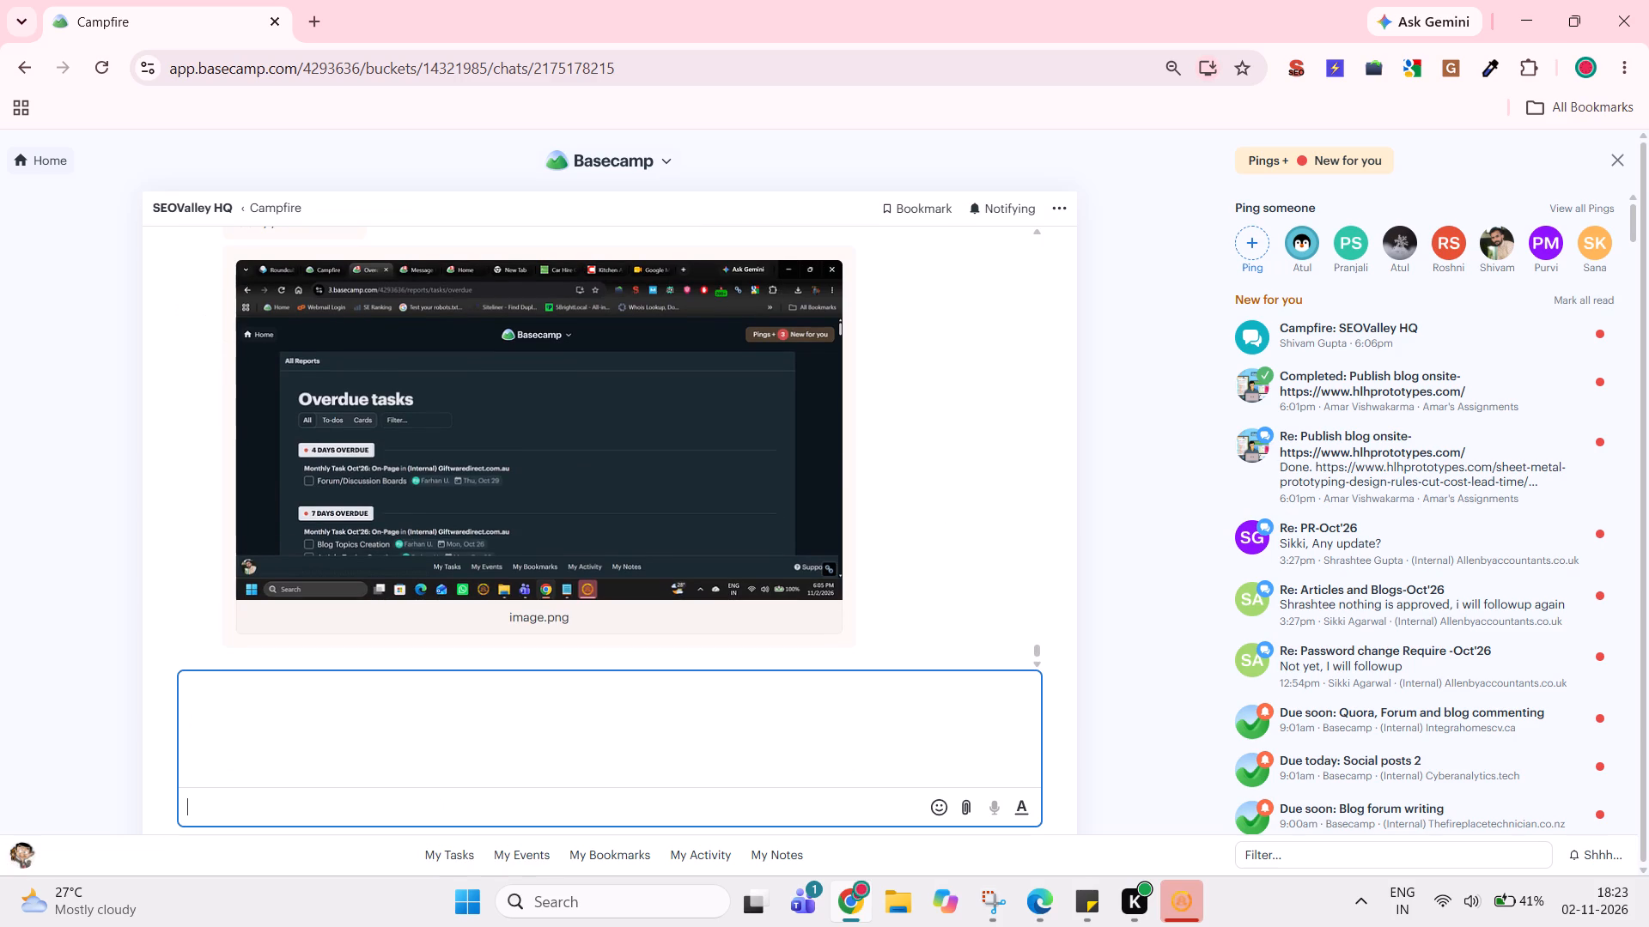